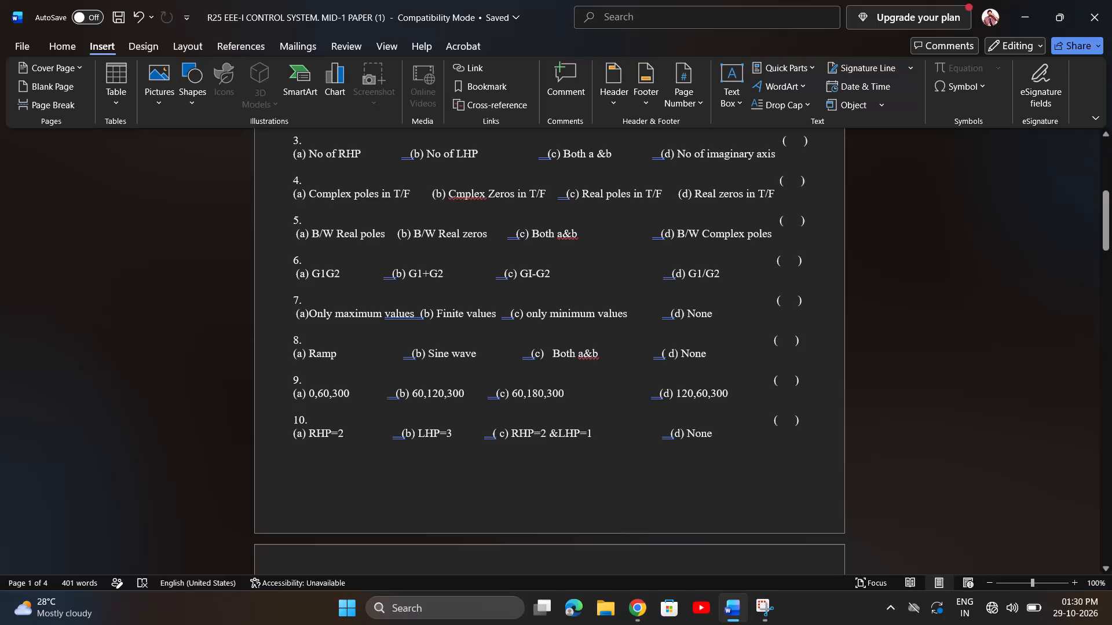
Enter the question 2 text "Frequency at which occur 0 db is known as" in Part A, just after its number.
left_click(1103, 167)
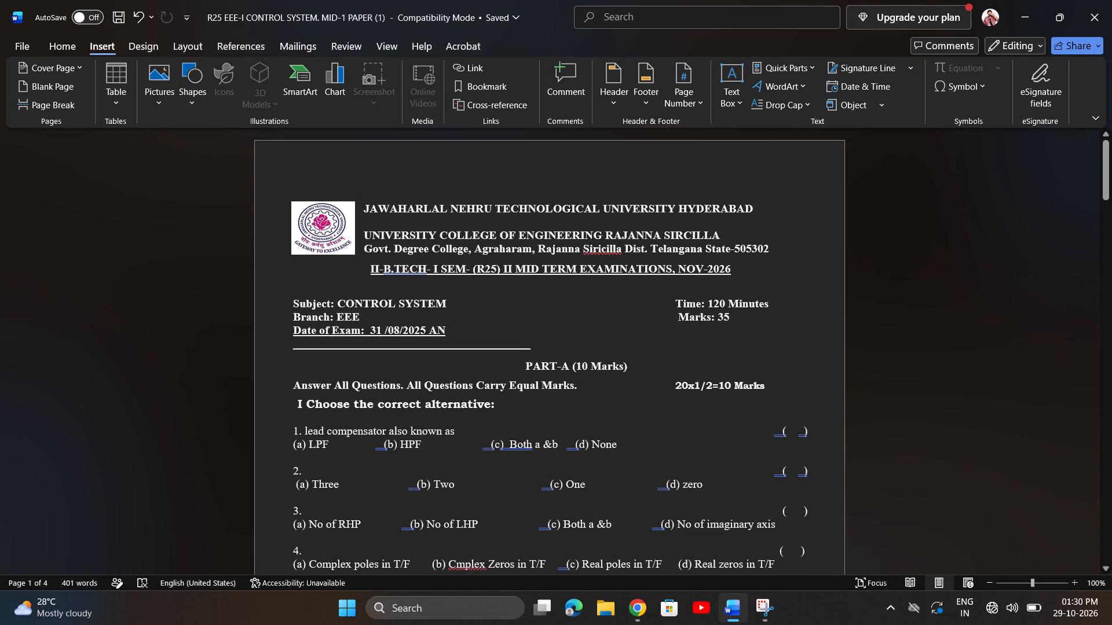
left_click(323, 476)
type("FR")
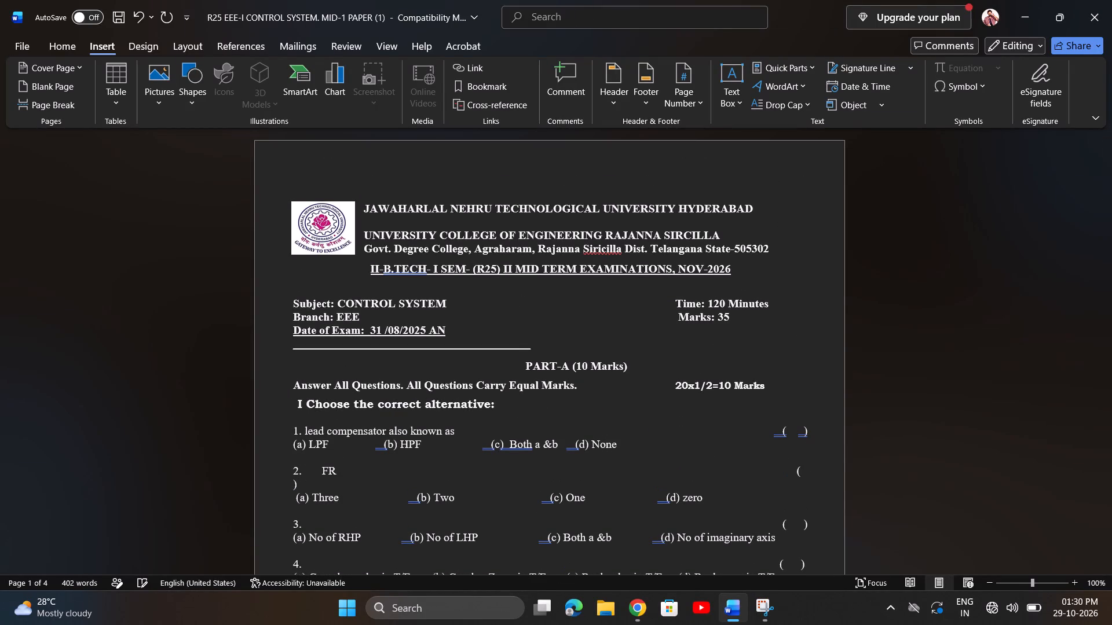
key("BackSpace")
key("BackSpace")
key("BackSpace")
key("BackSpace")
key("BackSpace")
key("BackSpace")
key("BackSpace")
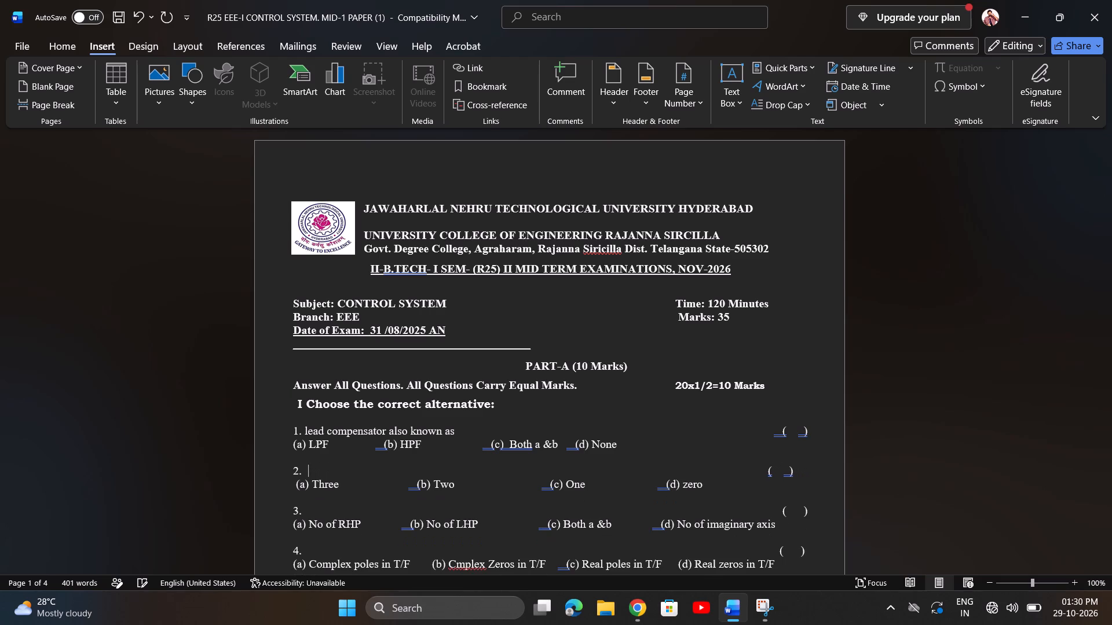
key("f")
type("re")
type("quency at which")
key("space")
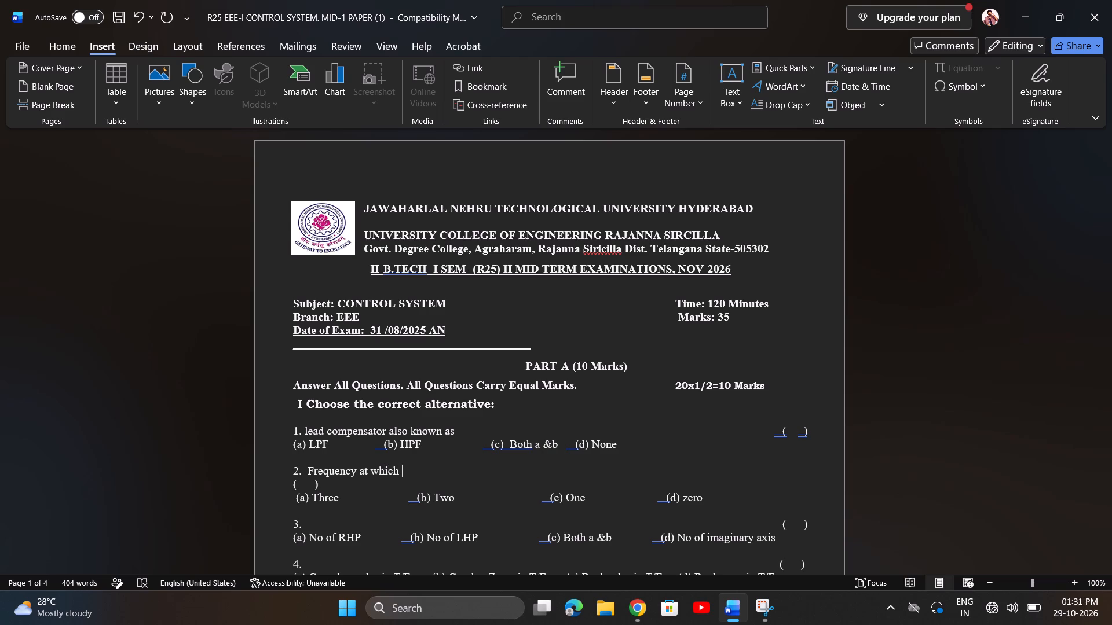
type("occur")
key("space")
key("0")
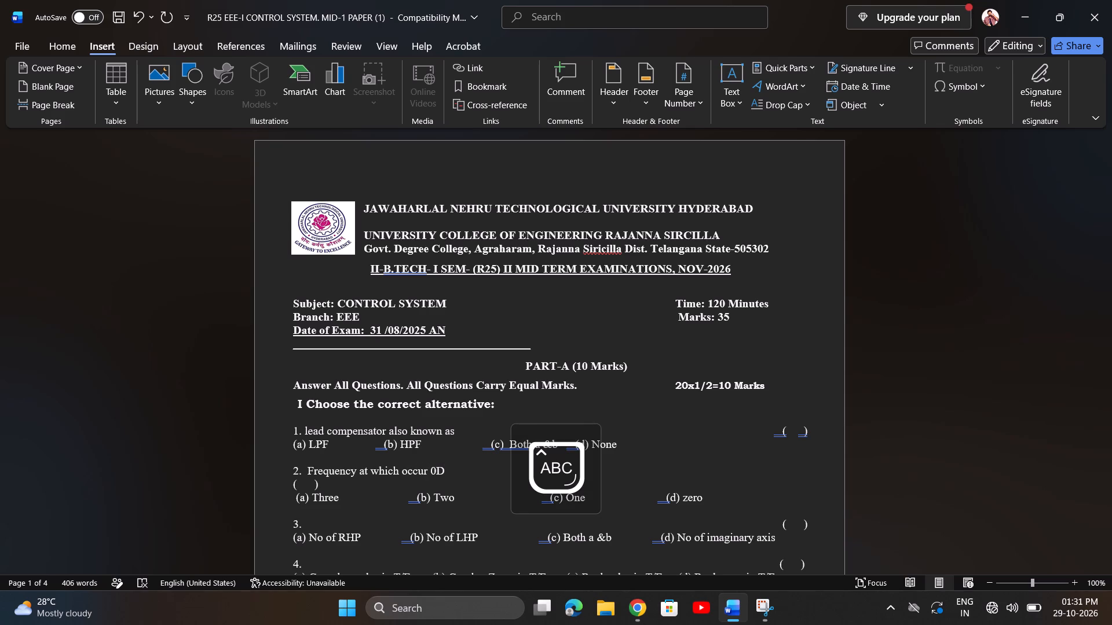
key("BackSpace")
key("space")
type("D")
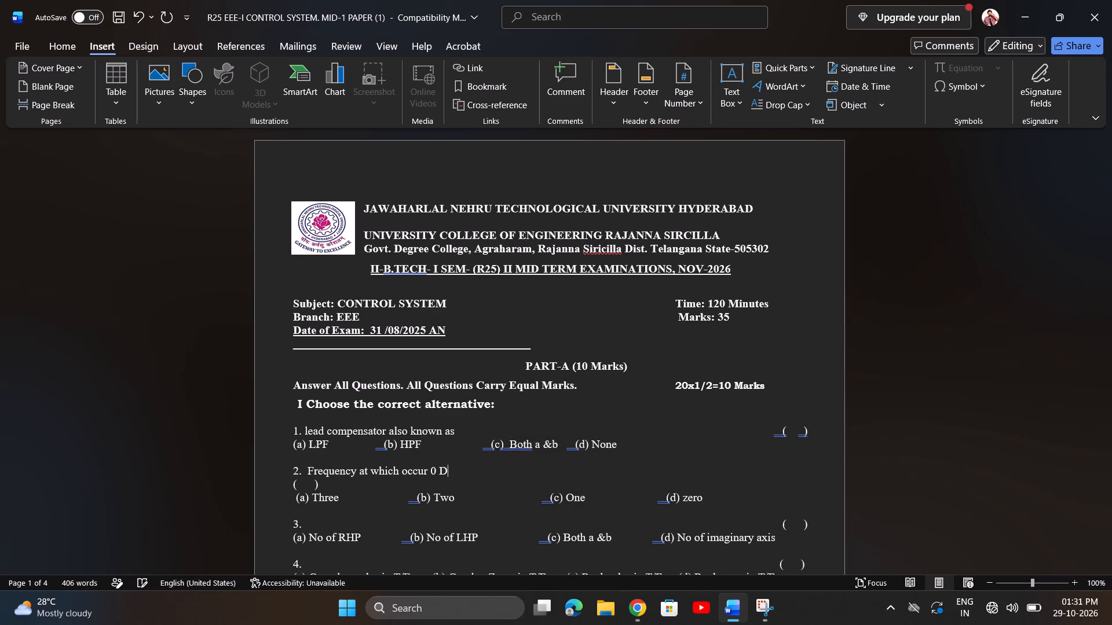
key("BackSpace")
type("db")
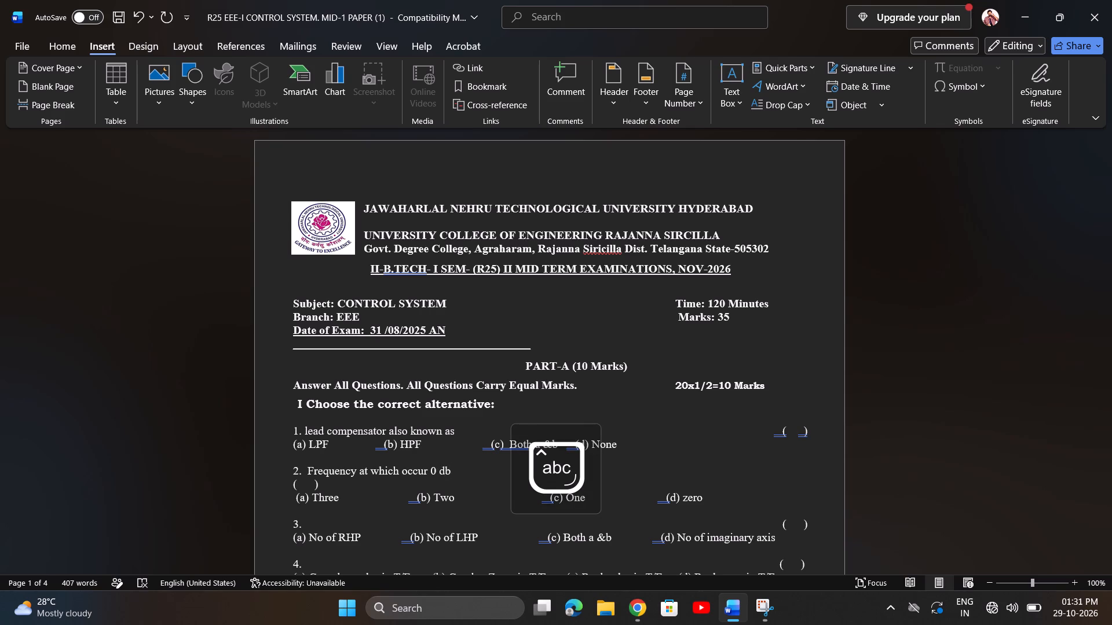
key("space")
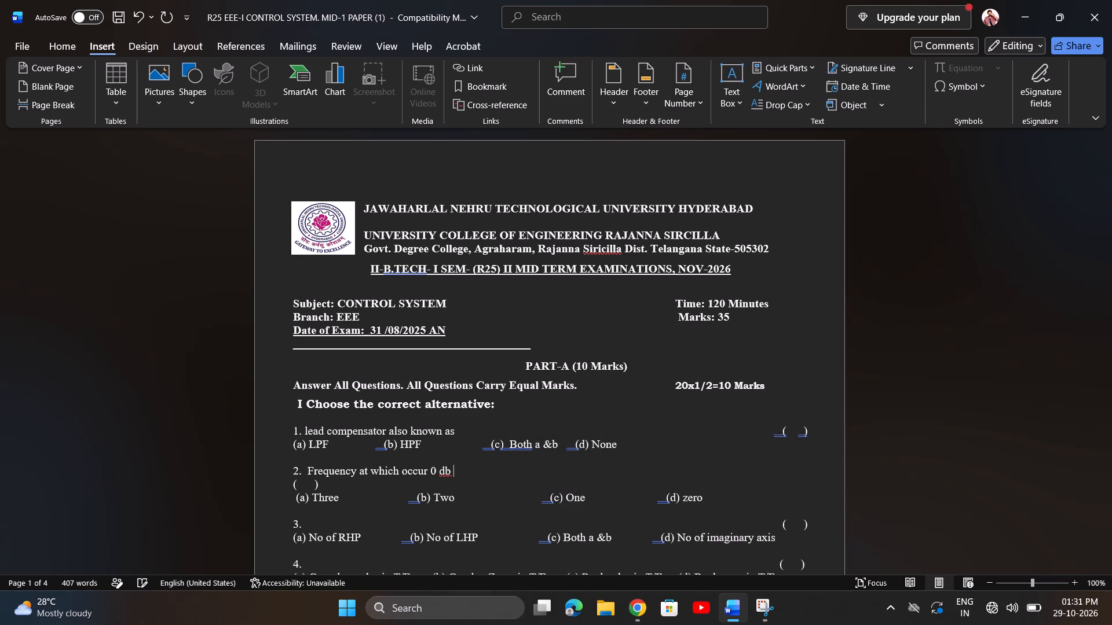
type("is kn")
type("own as")
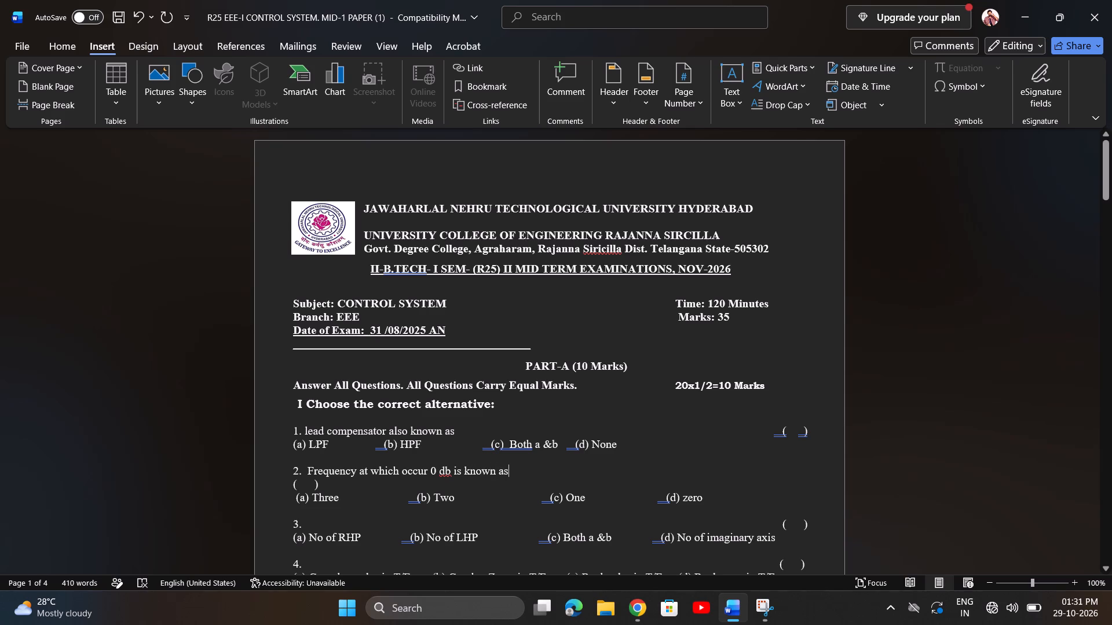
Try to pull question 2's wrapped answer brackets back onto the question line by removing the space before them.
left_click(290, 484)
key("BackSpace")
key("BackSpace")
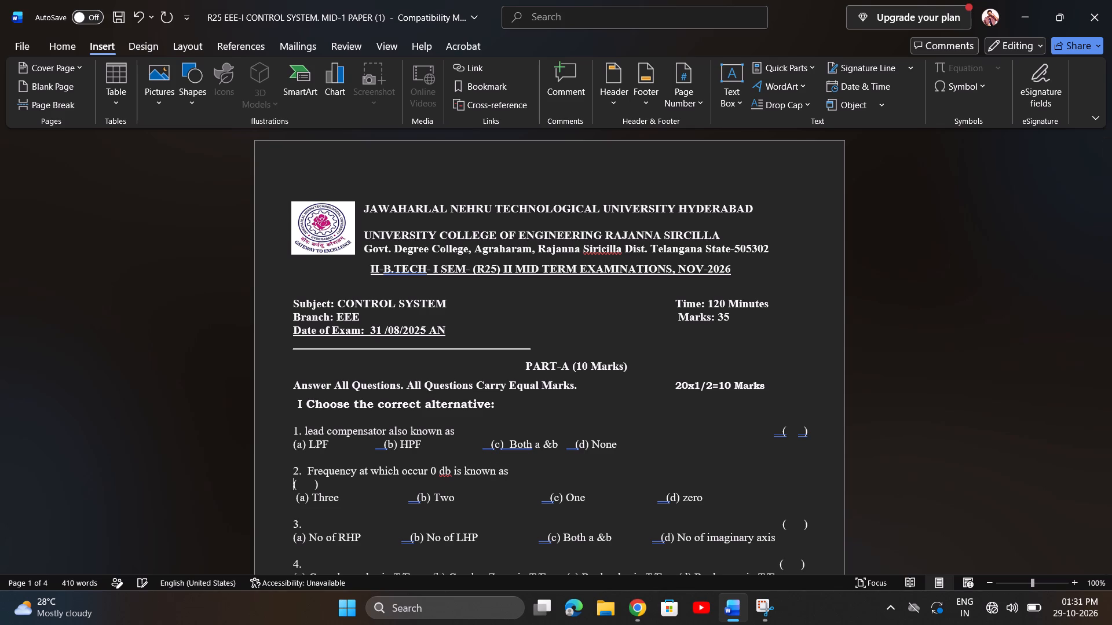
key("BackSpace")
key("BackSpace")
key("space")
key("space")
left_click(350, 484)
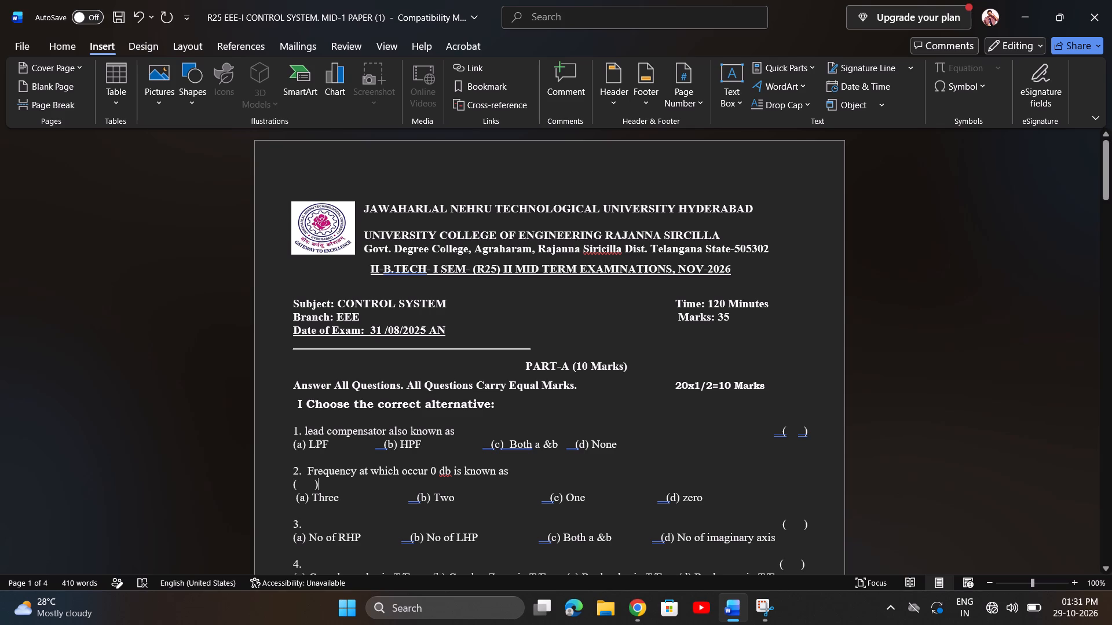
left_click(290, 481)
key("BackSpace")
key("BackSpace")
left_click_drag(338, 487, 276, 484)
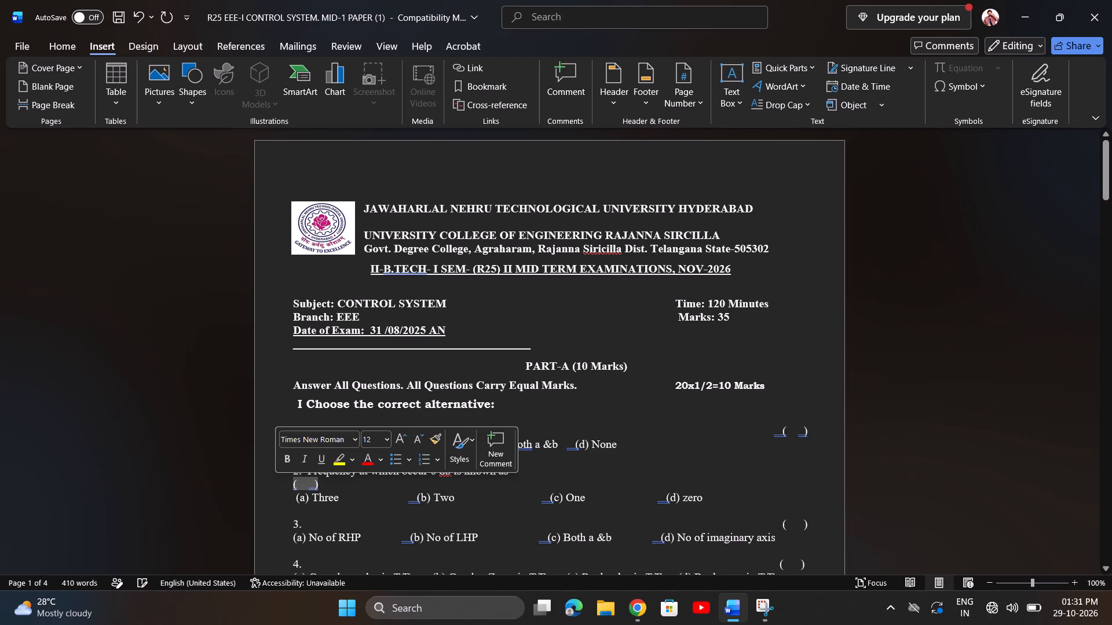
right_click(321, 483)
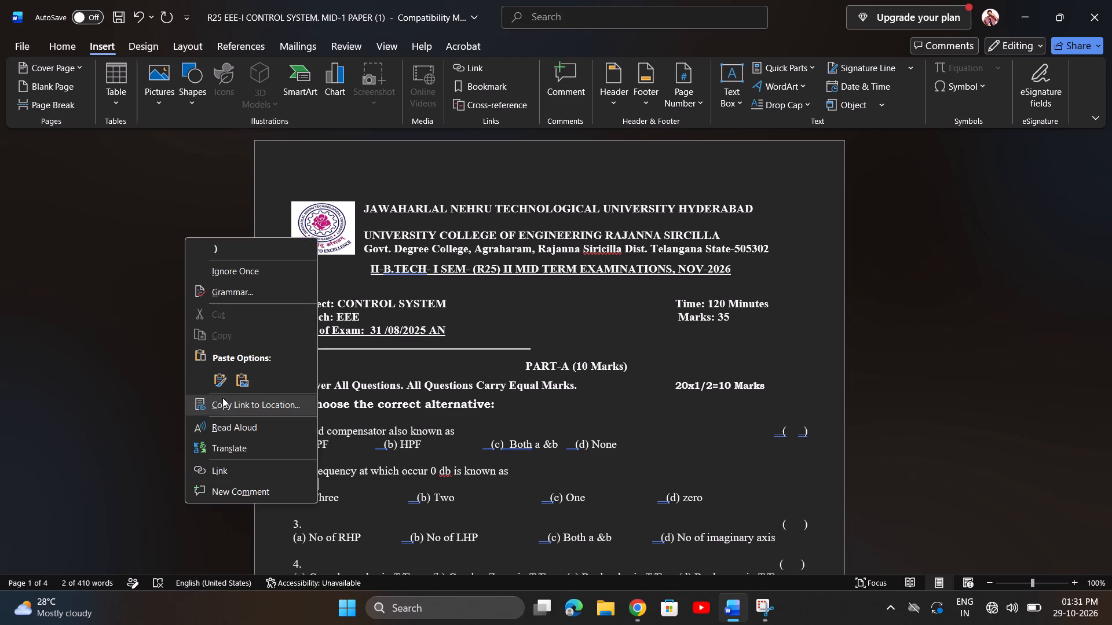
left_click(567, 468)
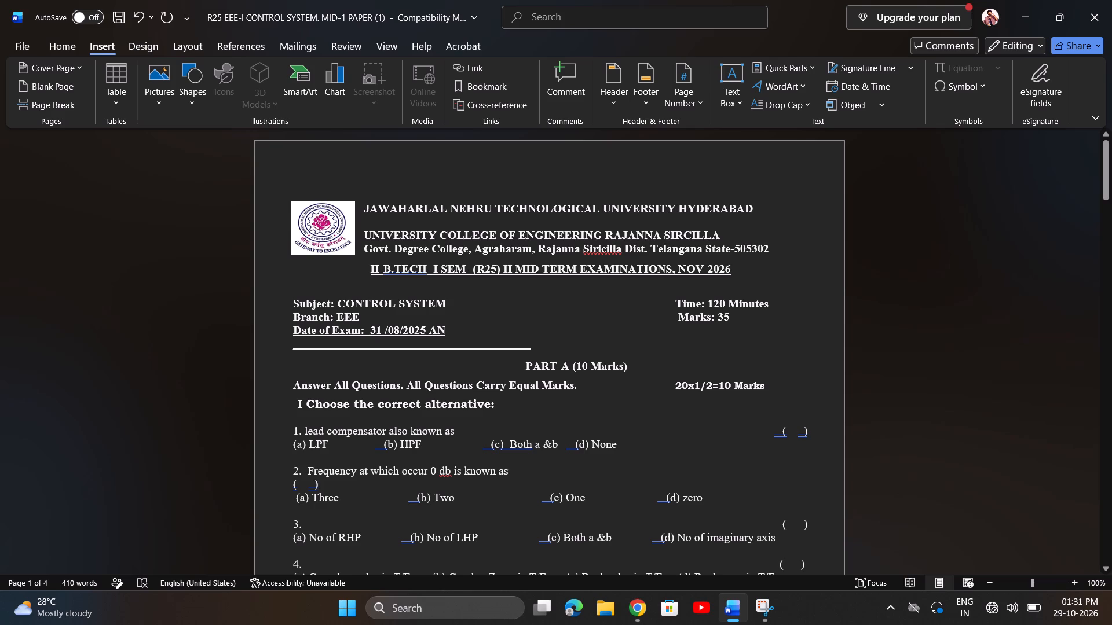
Copy the wrapped answer brackets of question 2 and paste them on the question line, well after "is known as".
left_click_drag(334, 485, 279, 488)
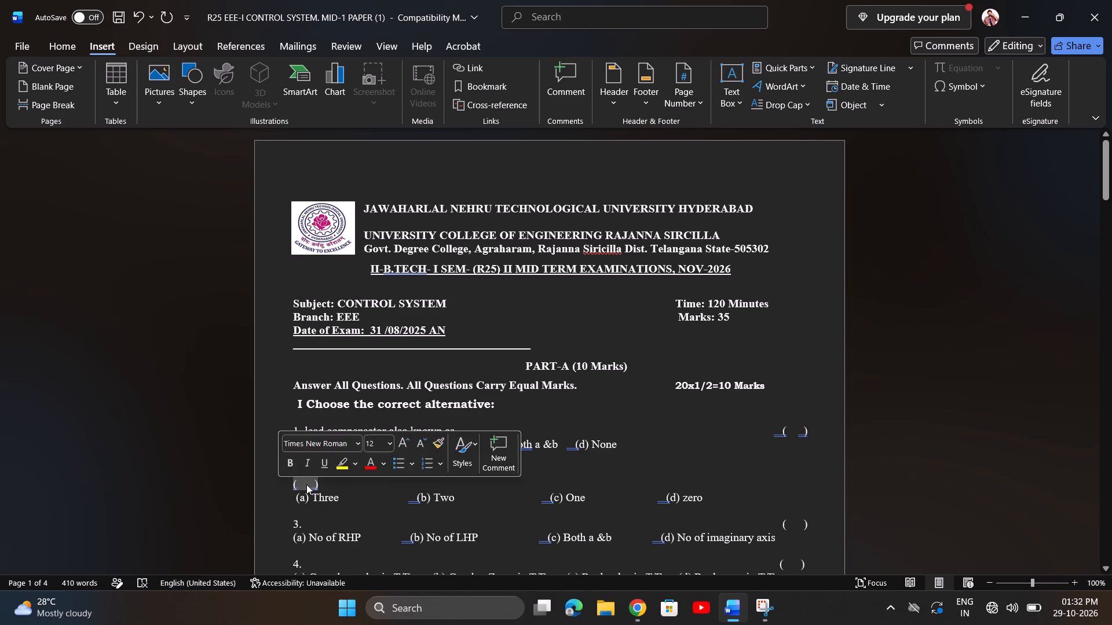
right_click(306, 484)
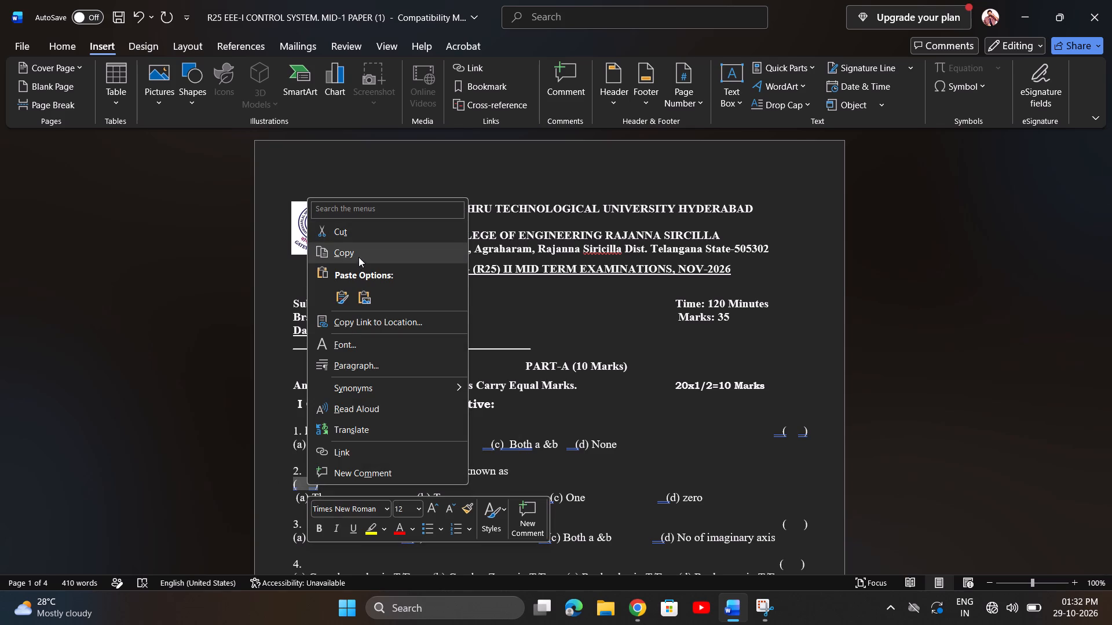
left_click(361, 249)
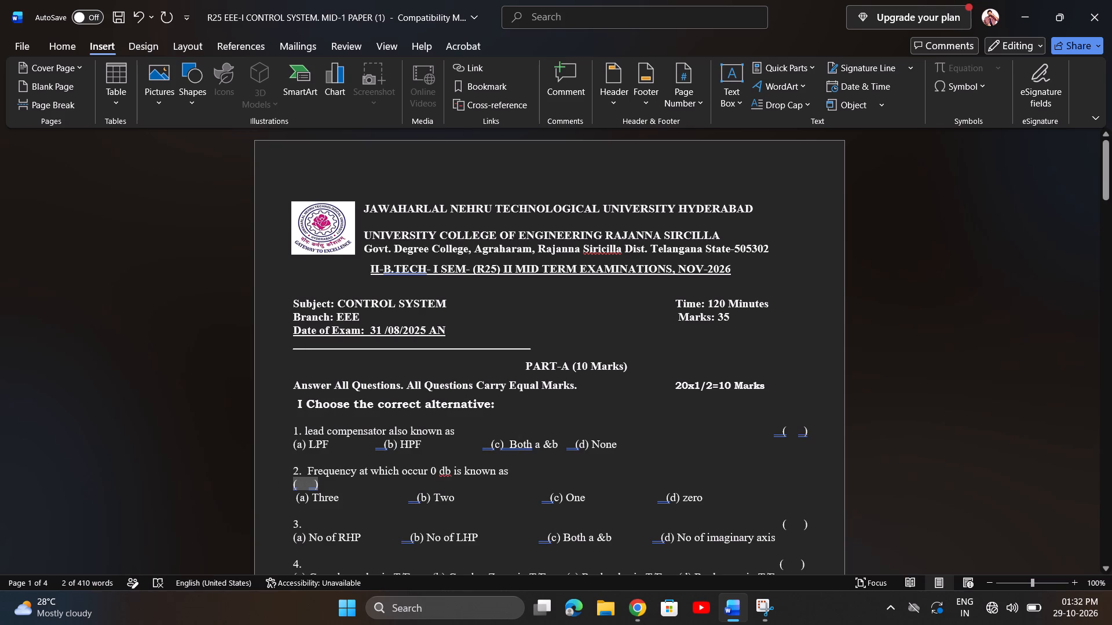
left_click(656, 474)
right_click(656, 474)
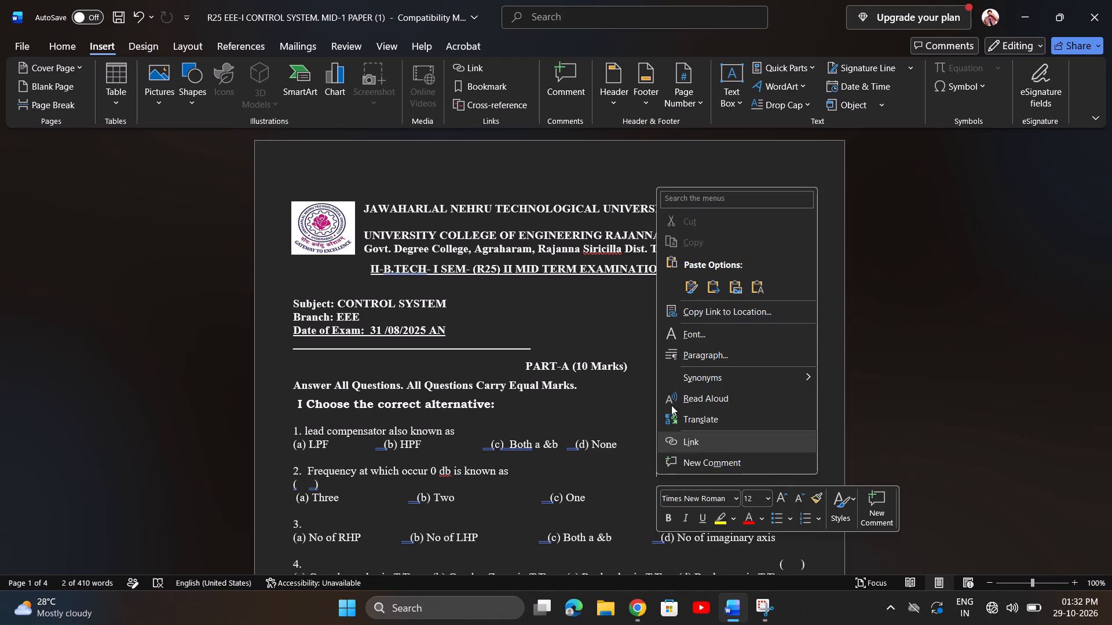
left_click(689, 283)
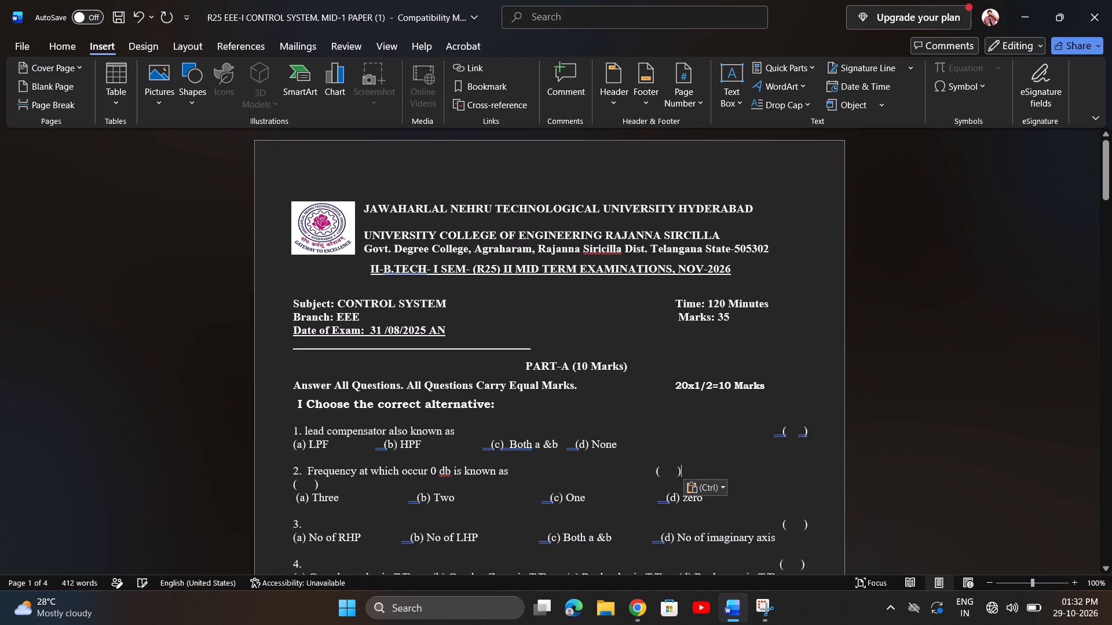
Delete the original answer brackets and their extra line beneath the question 2 text.
left_click(356, 486)
key("BackSpace")
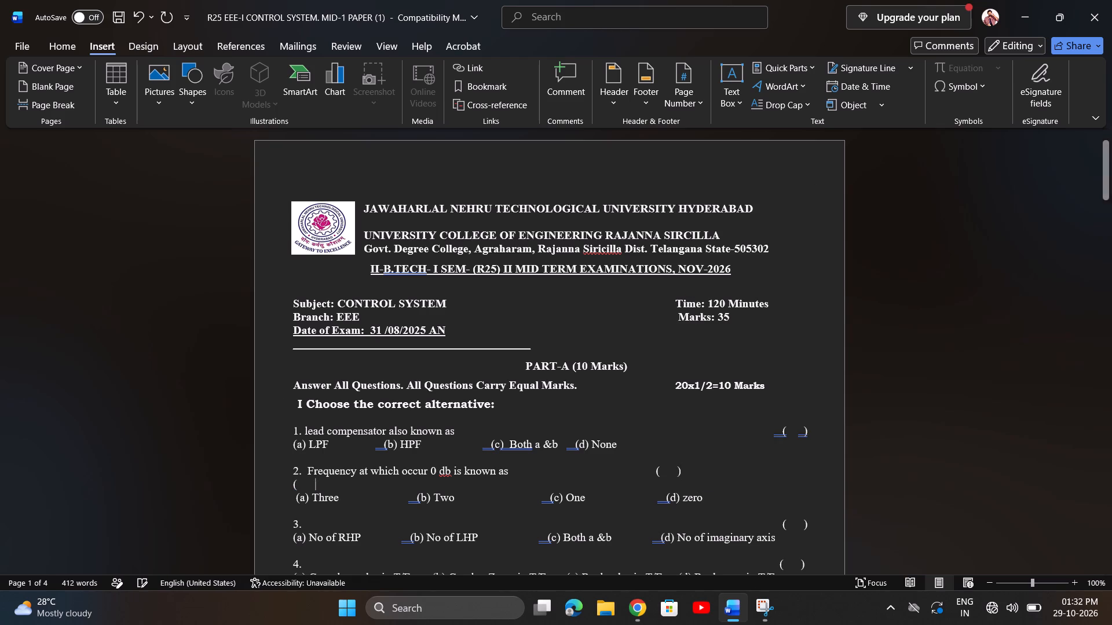
key("BackSpace")
key("BackSpace")
key("BackSpace")
key("BackSpace")
key("BackSpace")
key("BackSpace")
key("BackSpace")
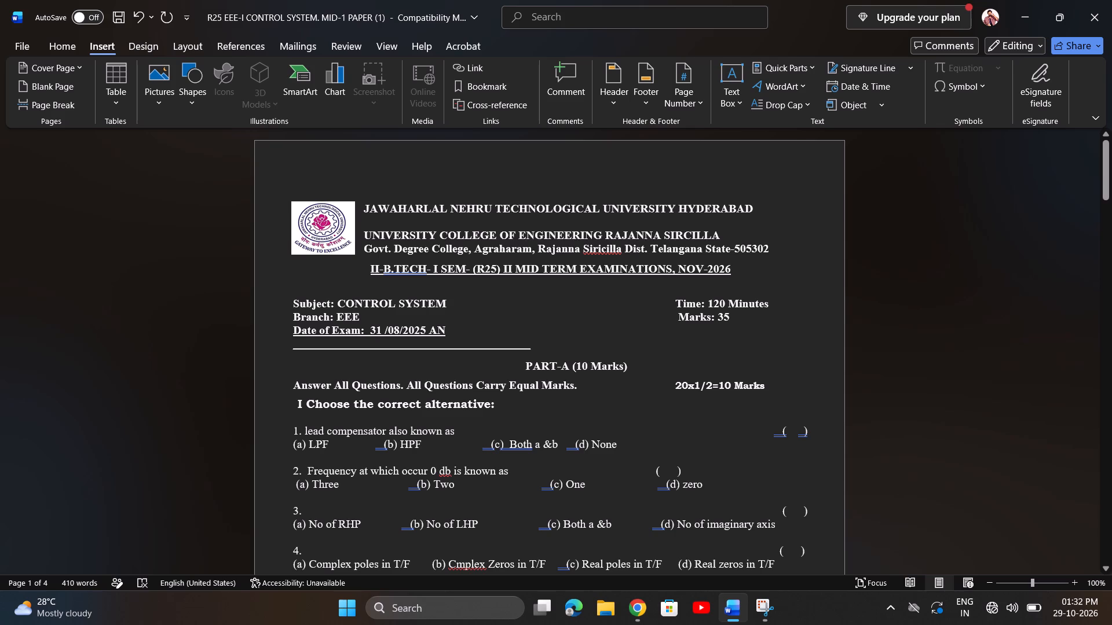
Delete the text "Three" and its trailing spaces from option (a) of question 2.
left_click(353, 483)
key("BackSpace")
key("BackSpace")
key("BackSpace")
key("BackSpace")
key("BackSpace")
key("BackSpace")
key("BackSpace")
key("BackSpace")
key("BackSpace")
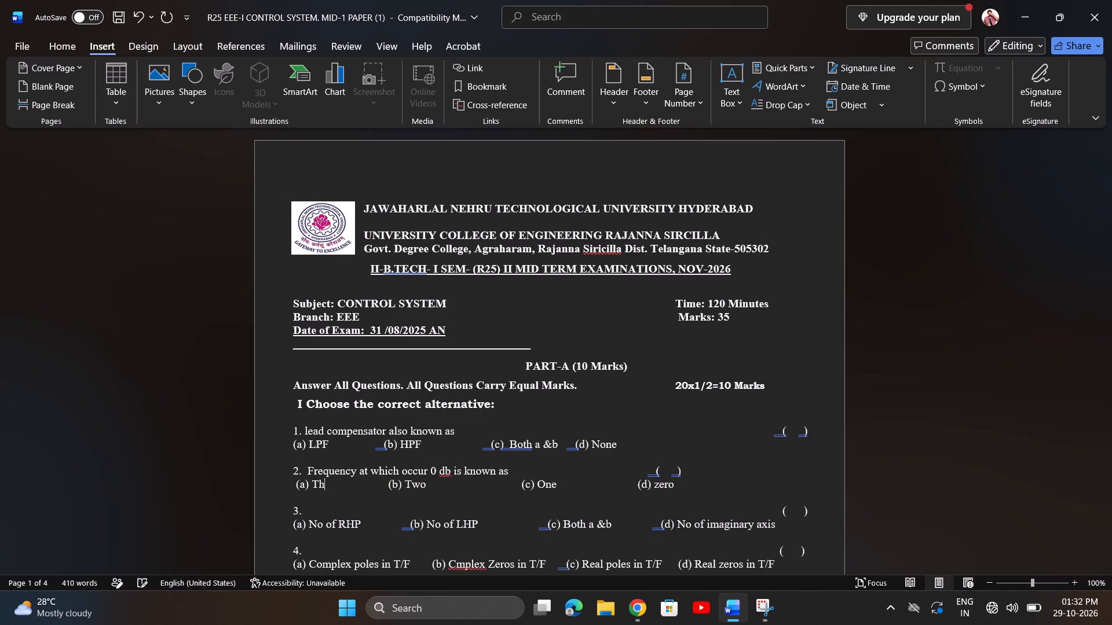
key("BackSpace")
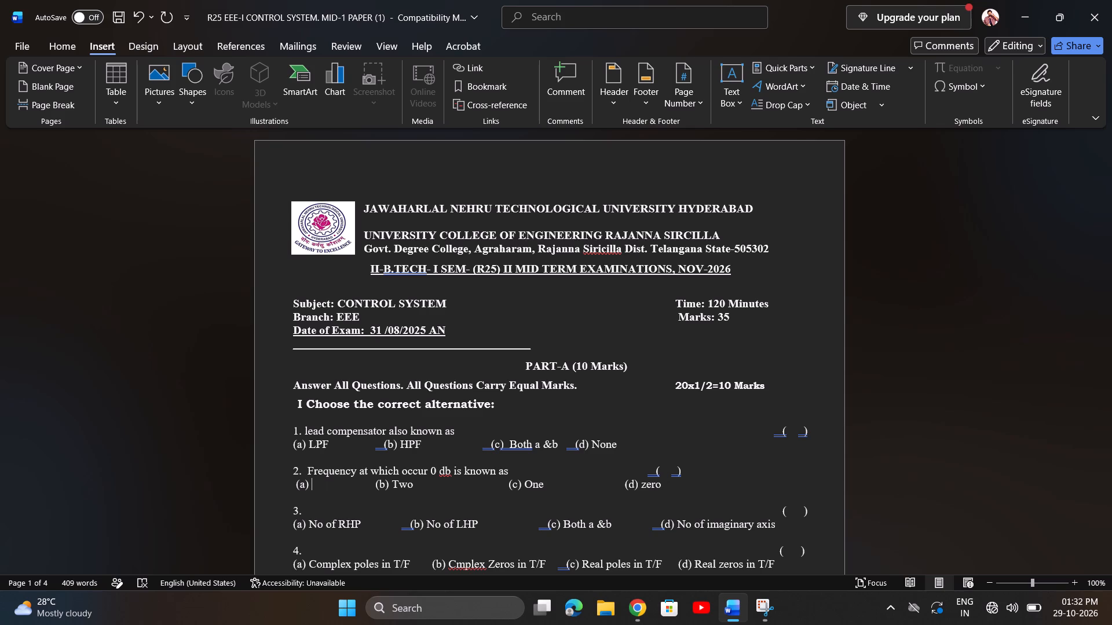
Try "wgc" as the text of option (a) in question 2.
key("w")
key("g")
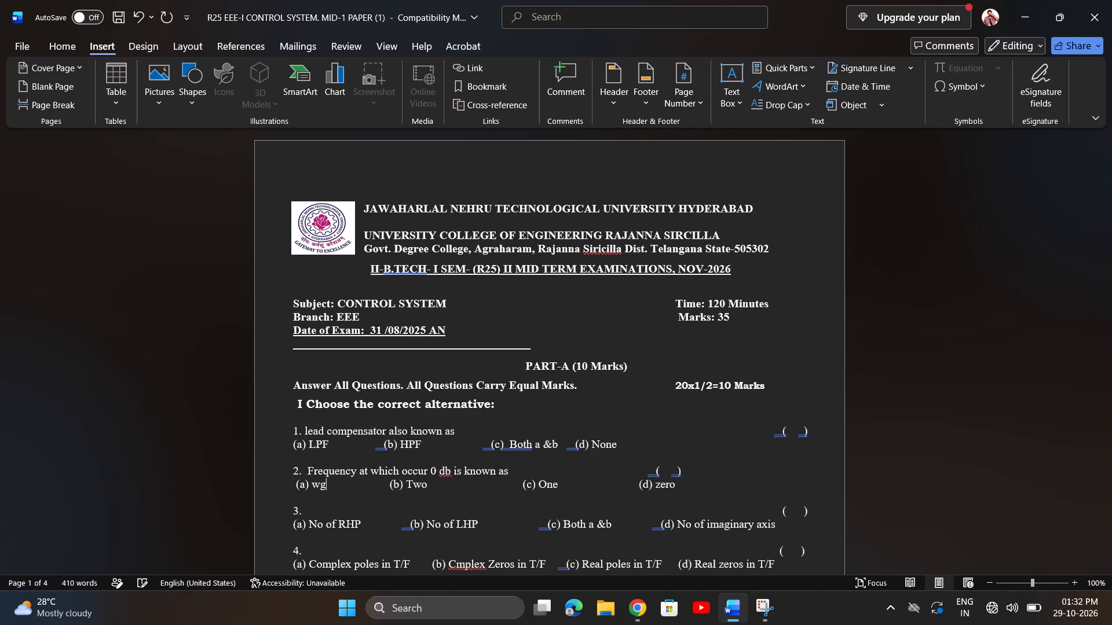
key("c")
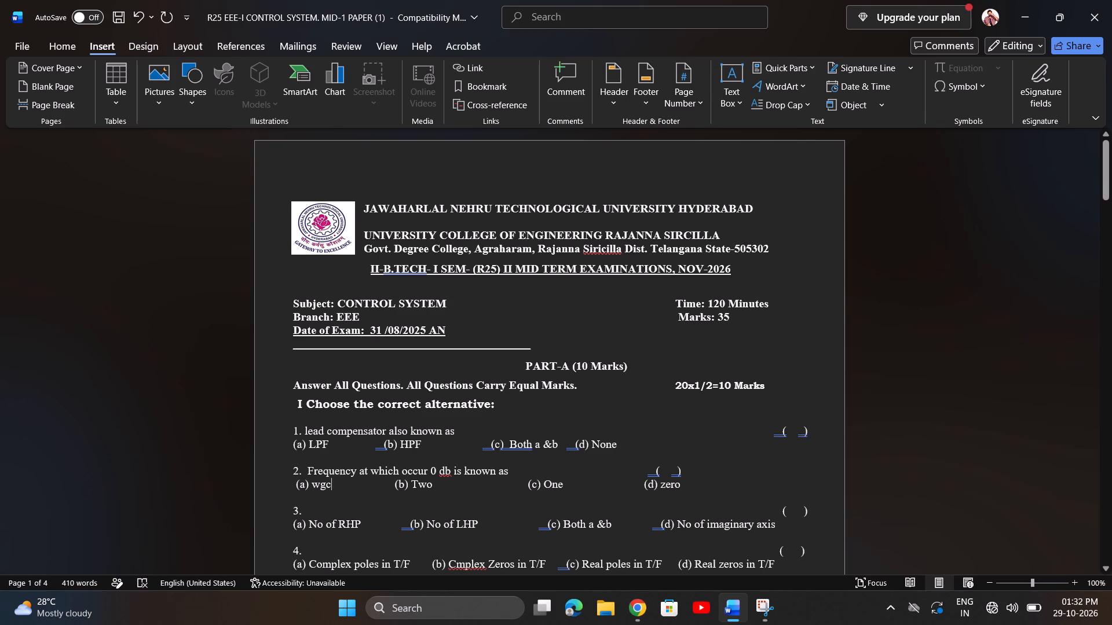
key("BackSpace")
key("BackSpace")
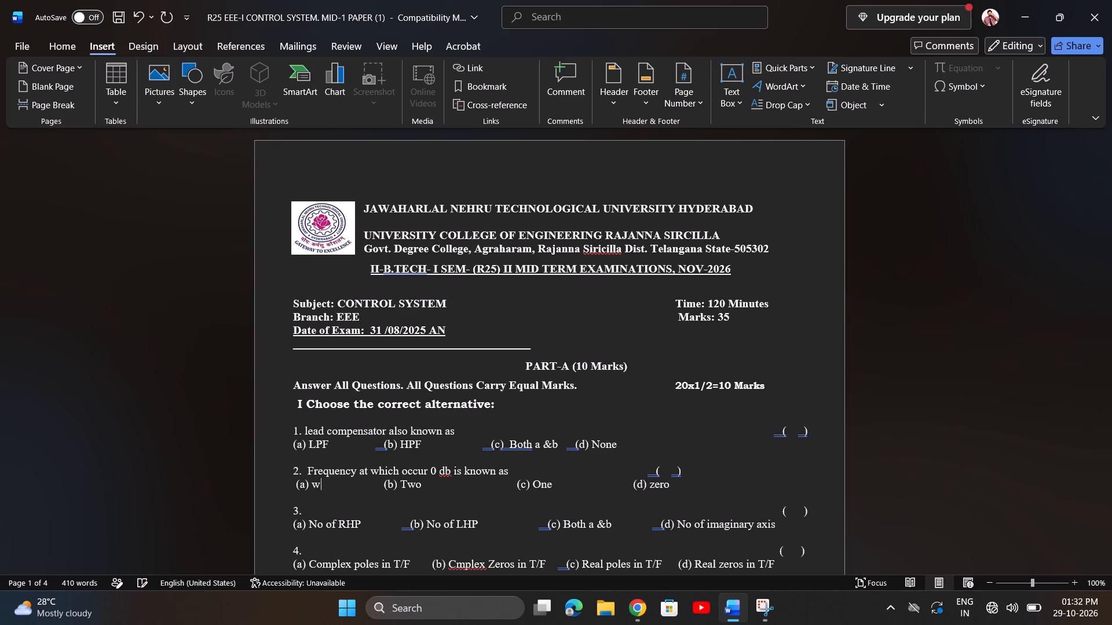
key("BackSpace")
Enter "gain cross over frequency" as the text of option (a) in question 2.
key("g")
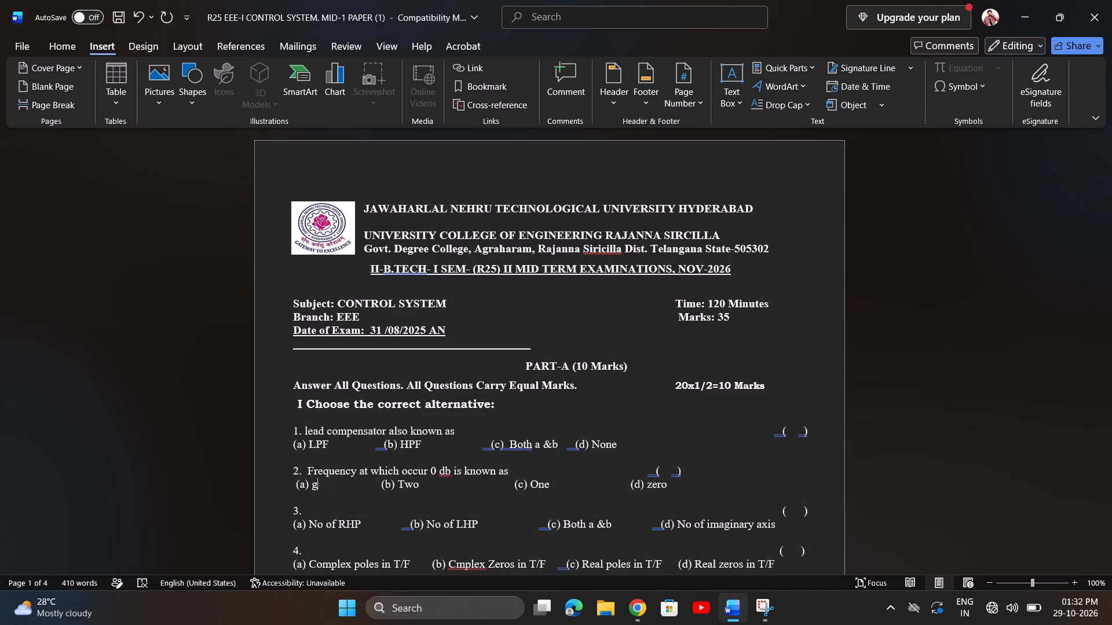
type("ain crovw")
key("BackSpace")
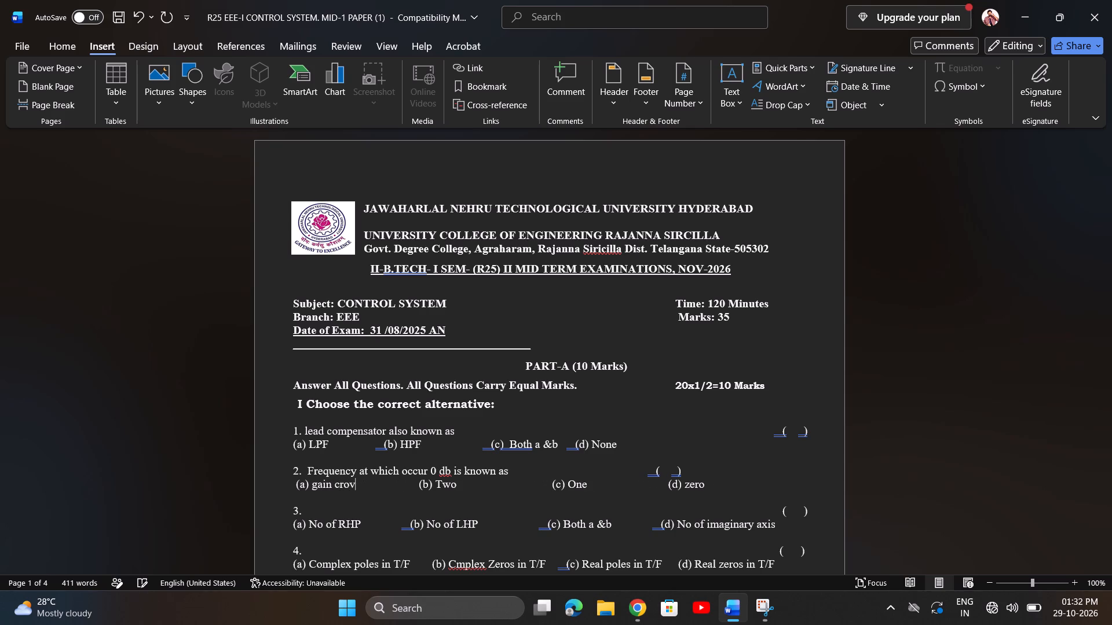
key("BackSpace")
type("ss over frequency")
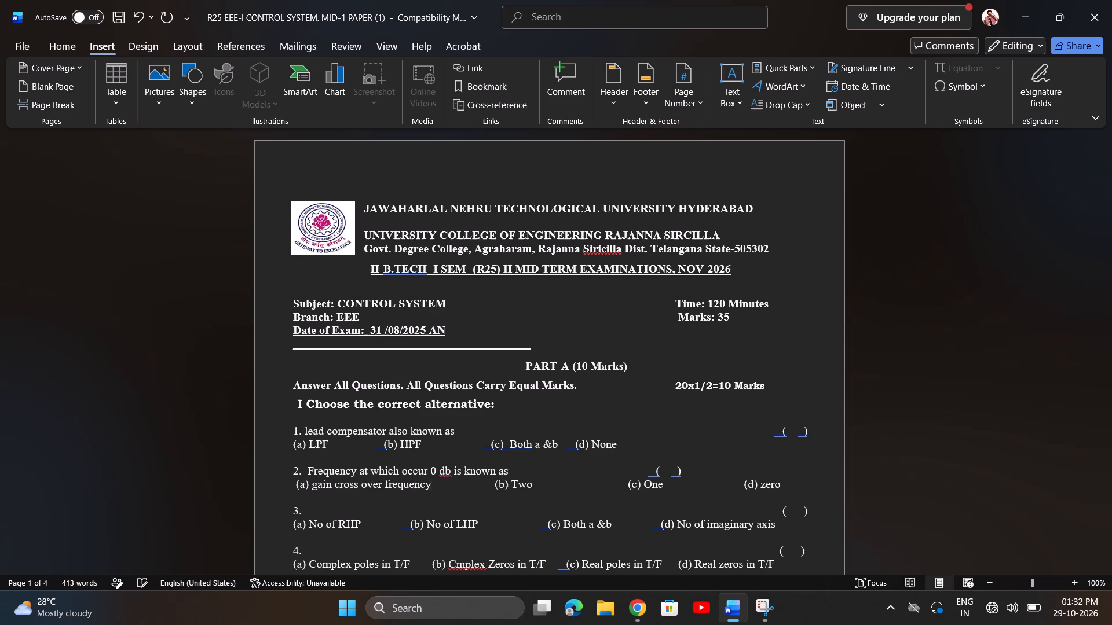
Delete the surplus spaces between options (a) and (b) of question 2, leaving a short gap.
left_click(493, 484)
key("BackSpace")
key("BackSpace")
key("BackSpace")
key("BackSpace")
key("BackSpace")
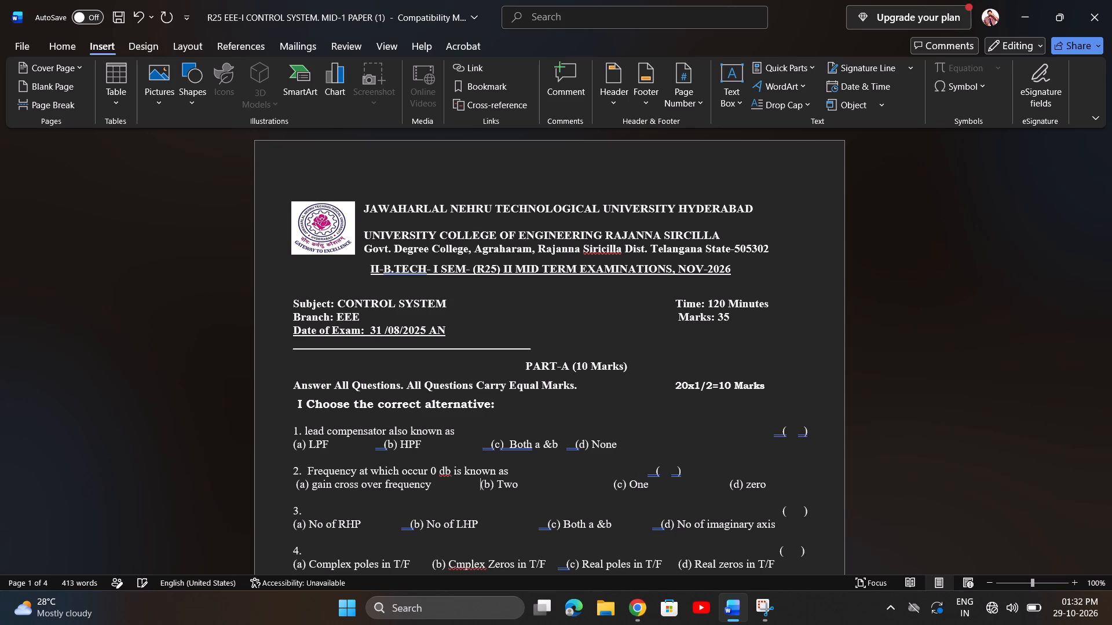
key("BackSpace")
key("BackSpace")
key("BackSpace")
key("BackSpace")
key("BackSpace")
key("BackSpace")
key("BackSpace")
key("BackSpace")
key("BackSpace")
key("BackSpace")
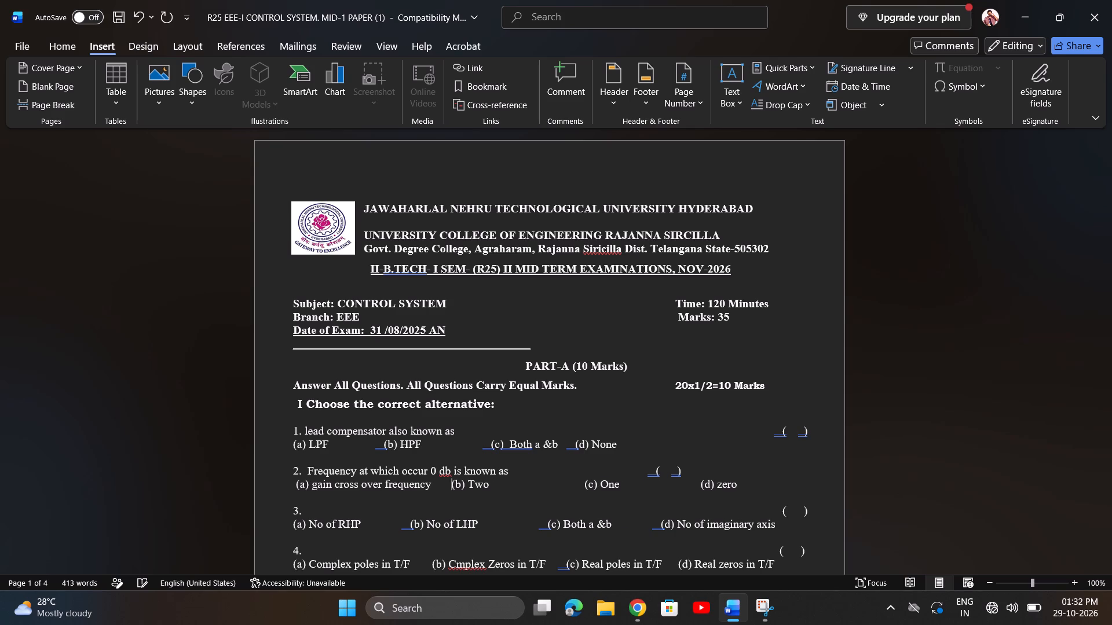
key("BackSpace")
Replace "Two" and some of its trailing spaces in option (b) of question 2 with "PM".
left_click(515, 488)
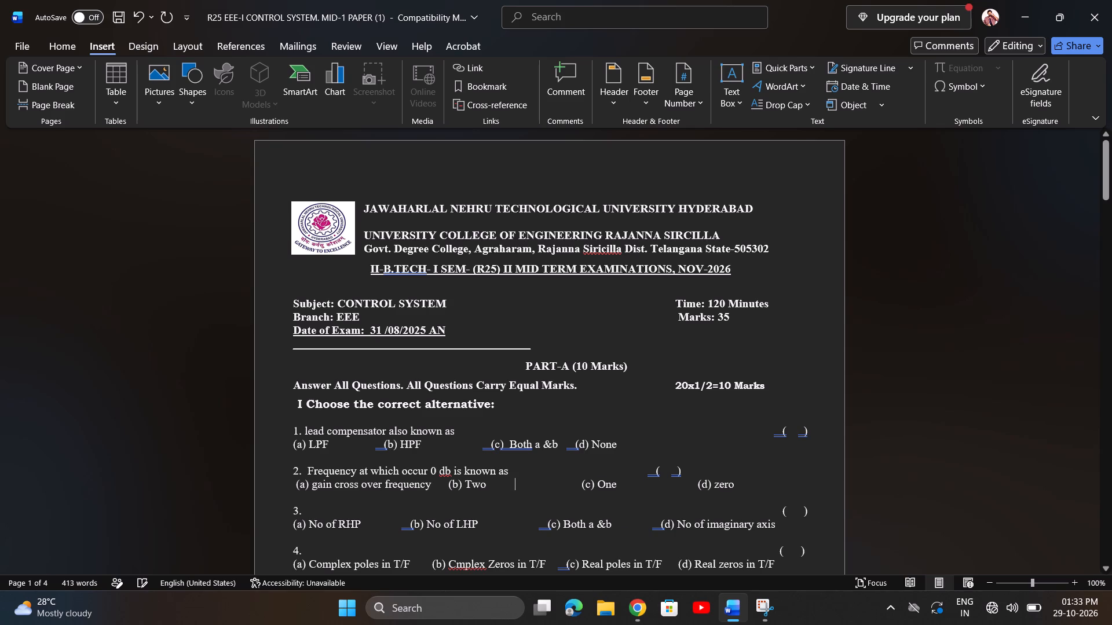
key("BackSpace")
key("BackSpace")
key("BackSpace")
key("BackSpace")
key("BackSpace")
key("BackSpace")
key("BackSpace")
key("BackSpace")
key("BackSpace")
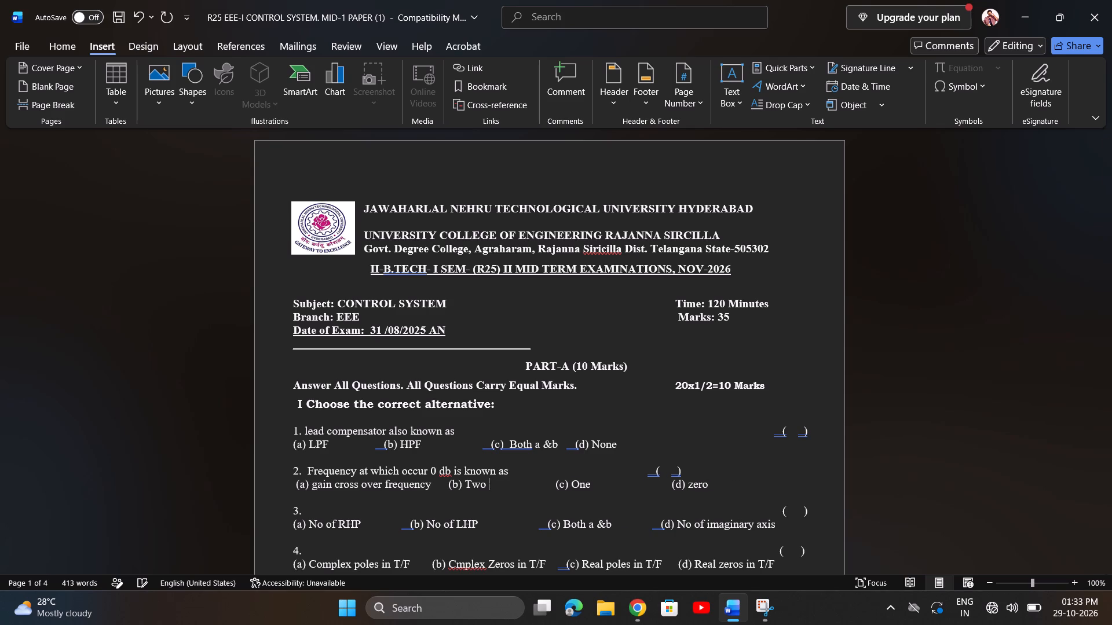
key("BackSpace")
key("BackSpace")
key("BackSpace")
key("BackSpace")
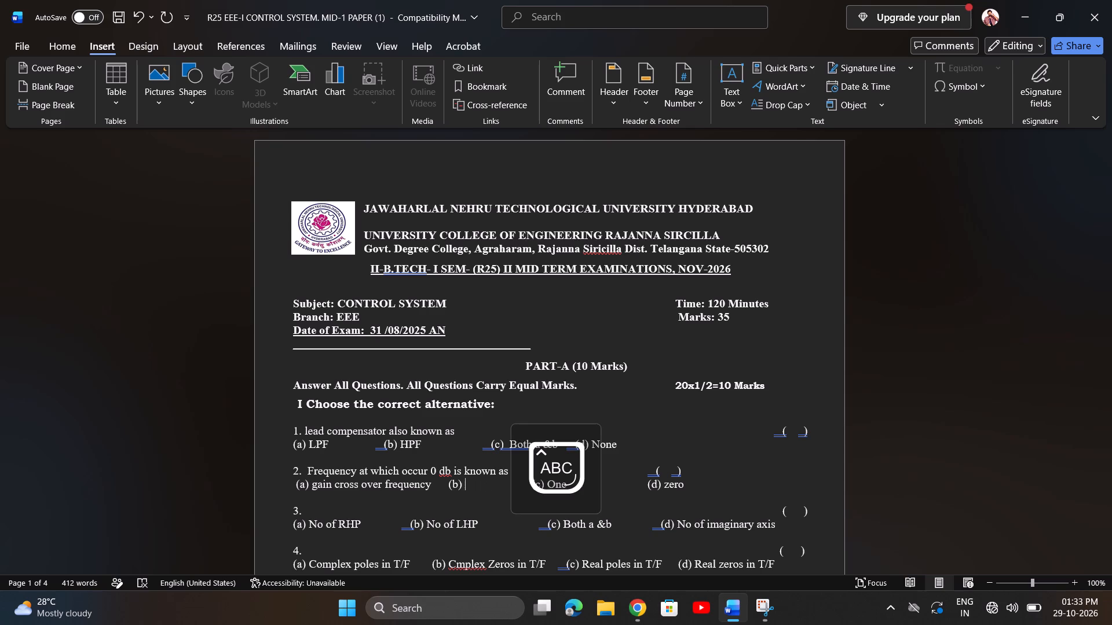
key("p")
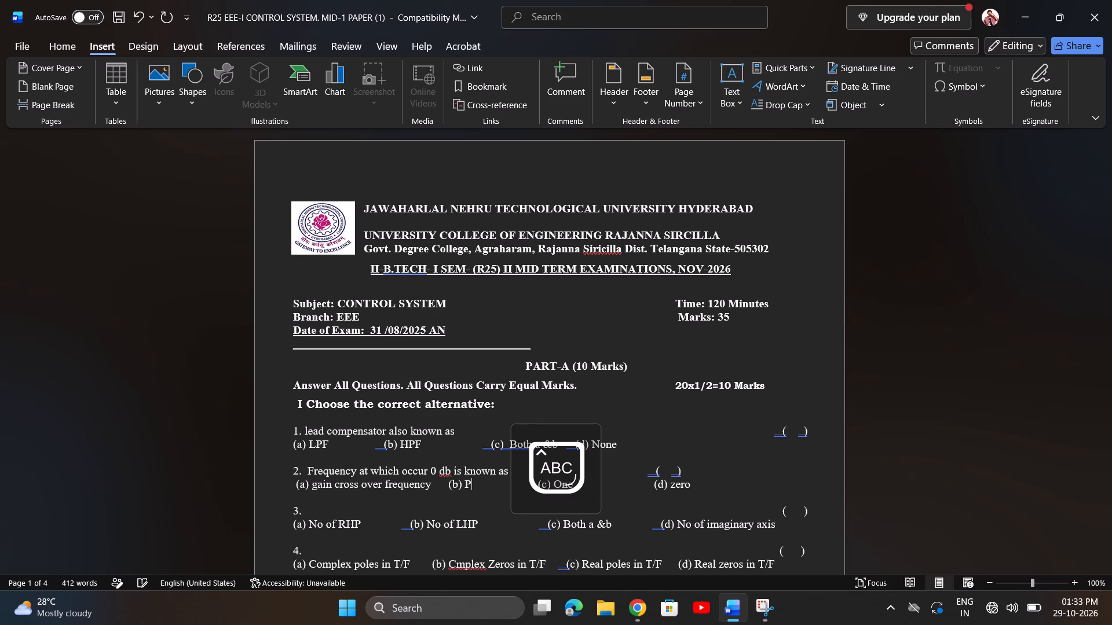
key("m")
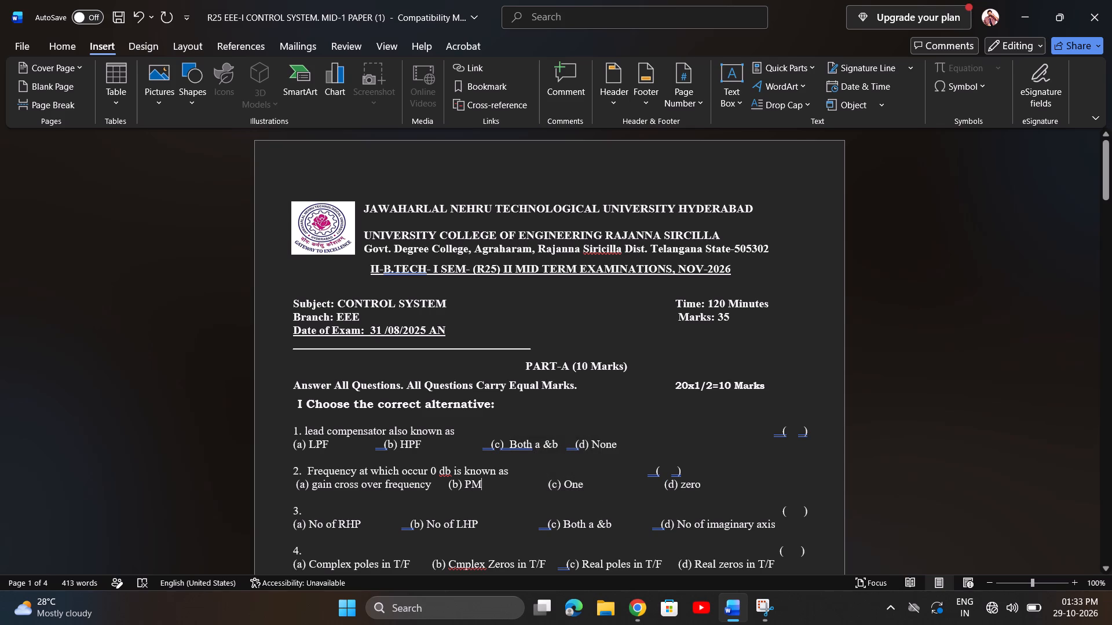
Replace "One" in option (c) of question 2 with "Phase cross over frequency", removing a few trailing spaces.
left_click(594, 486)
key("BackSpace")
key("BackSpace")
key("BackSpace")
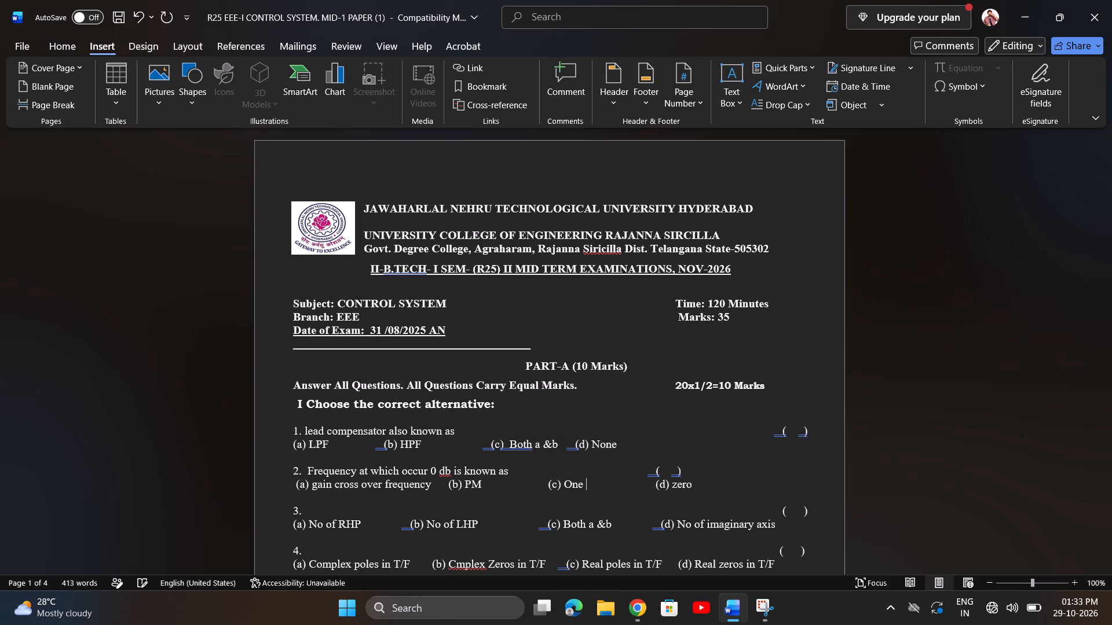
key("BackSpace")
key("BackSpace")
key("BackSpace")
key("BackSpace")
key("p")
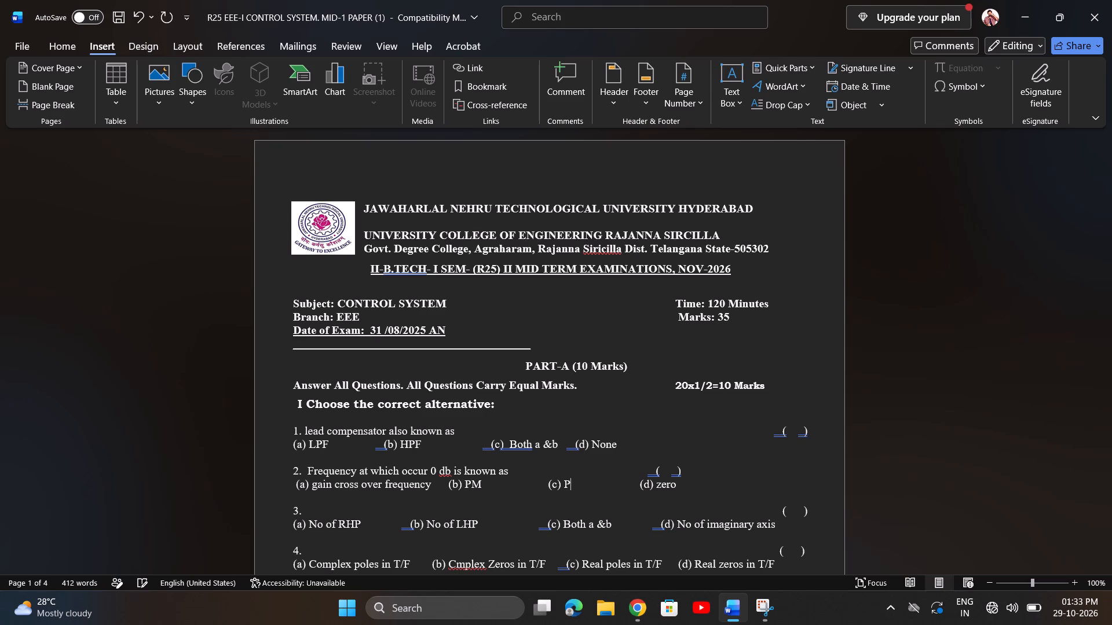
type("HA")
key("BackSpace")
key("BackSpace")
type("hase")
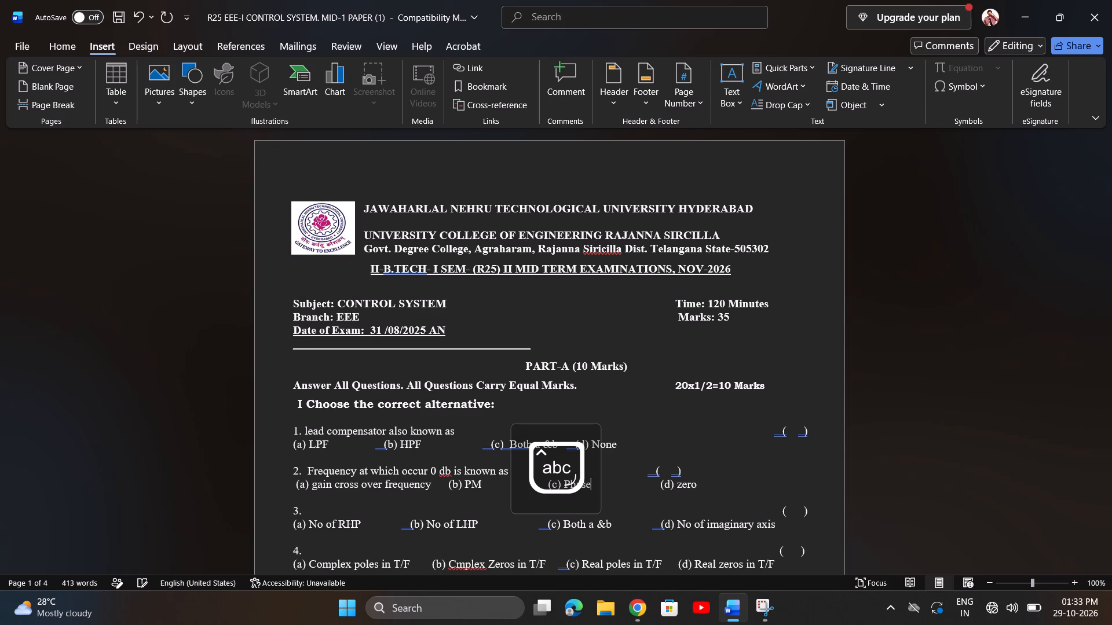
key("space")
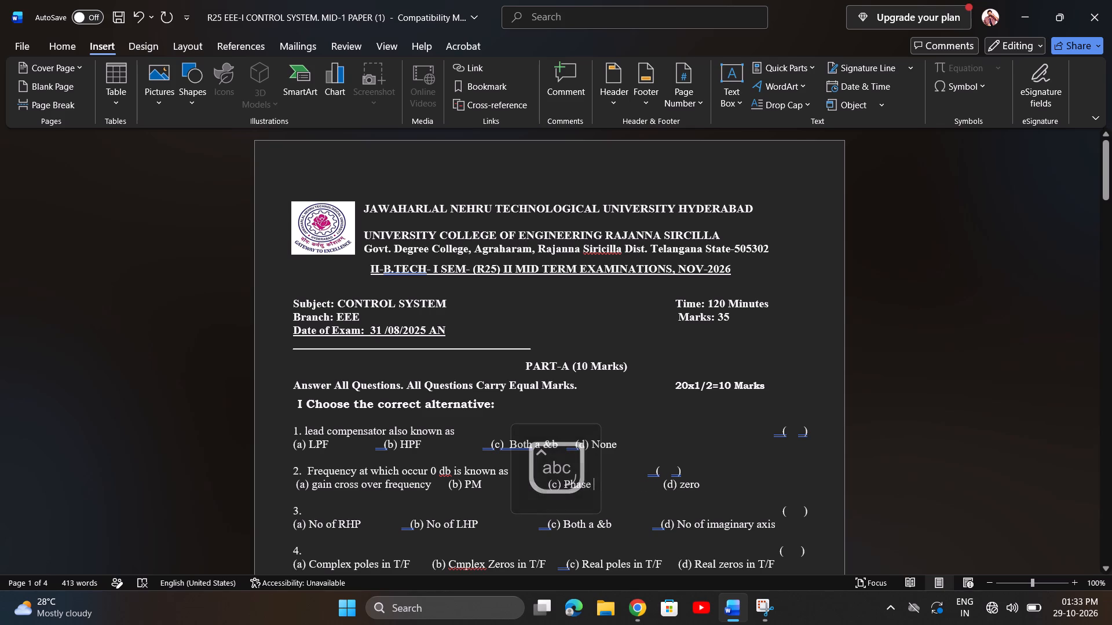
left_click(721, 469)
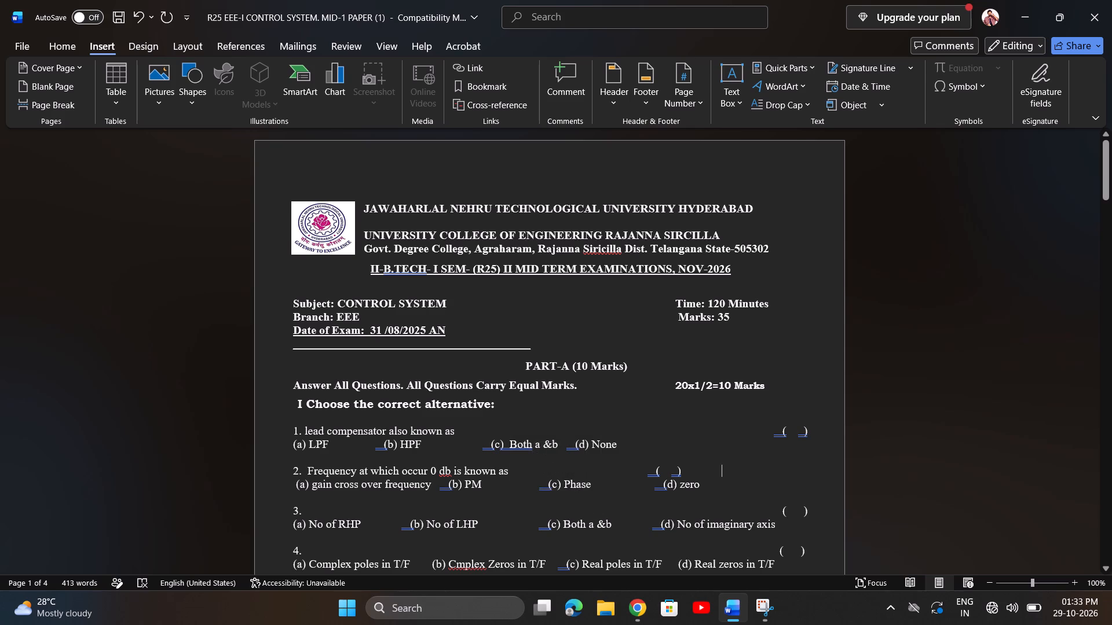
left_click(594, 483)
type("cross over")
key("space")
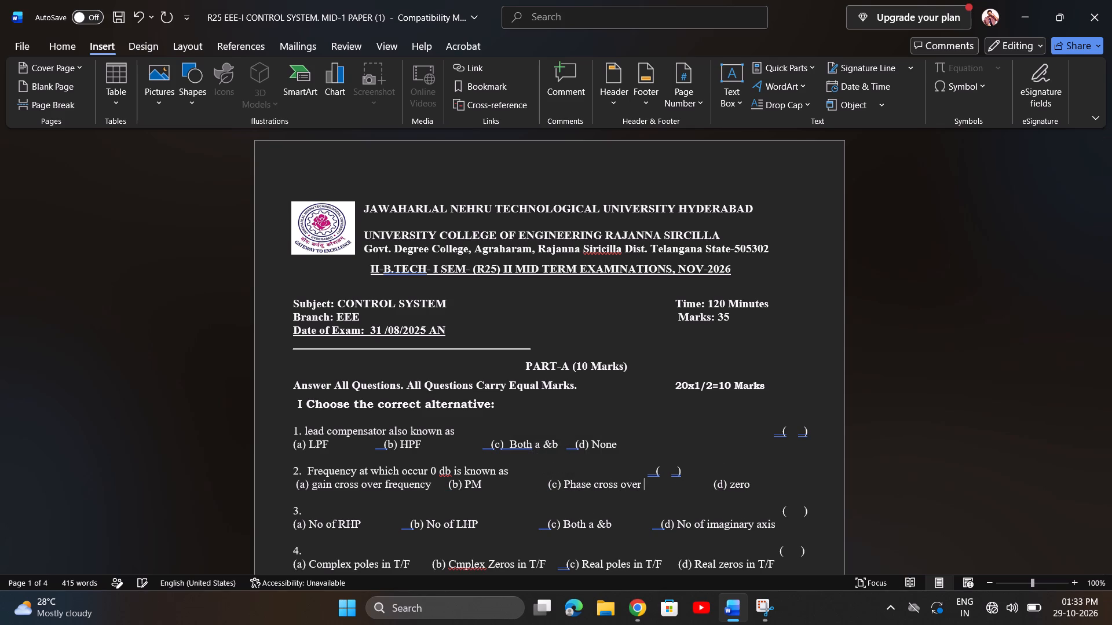
type("frequency")
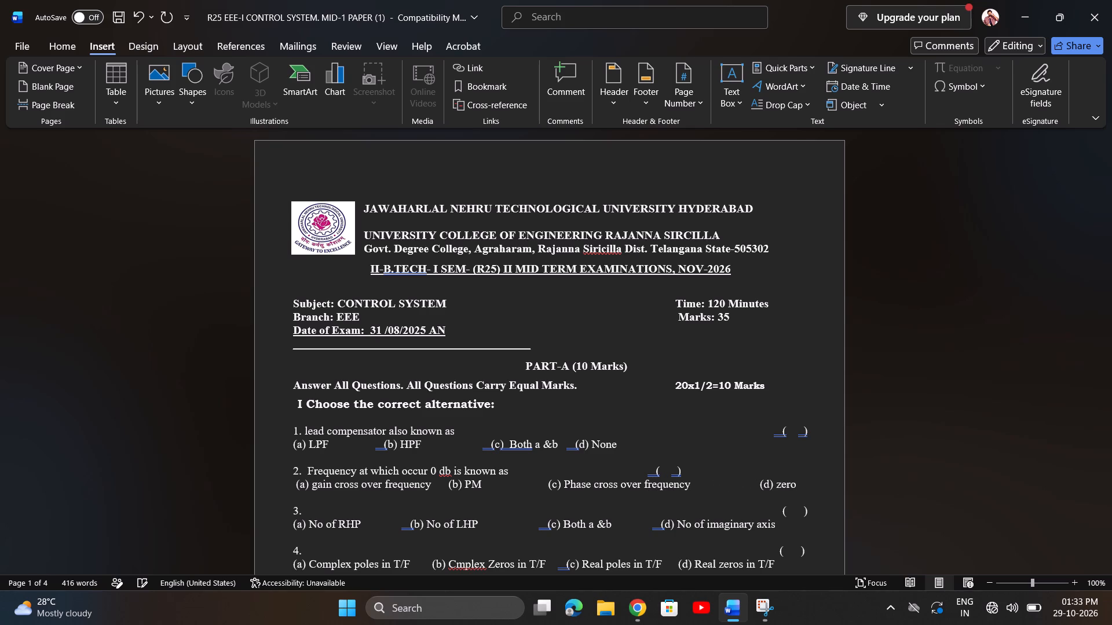
Replace "zero" in option (d) of question 2 with "NONE" and trim off its last letter.
left_click(802, 484)
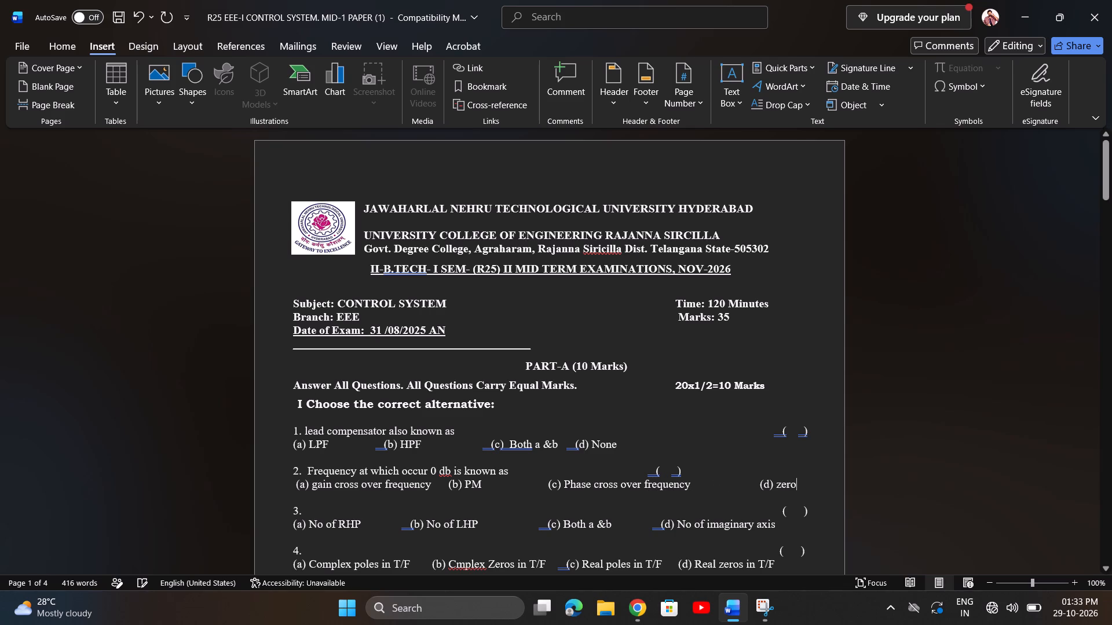
key("BackSpace")
key("BackSpace")
key("BackSpace")
key("BackSpace")
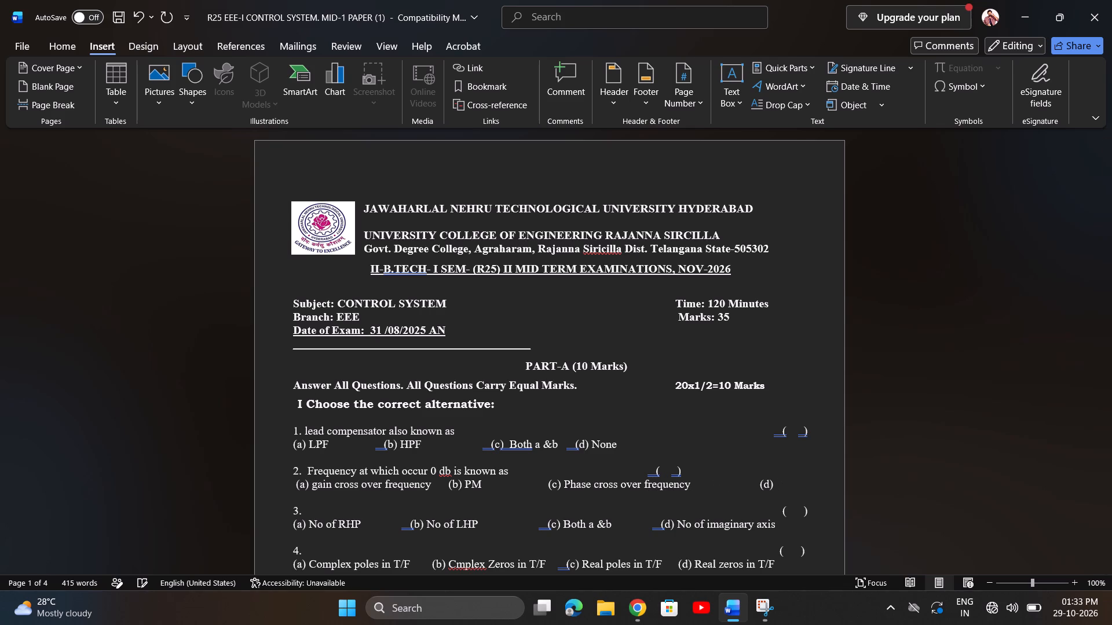
type("NONE")
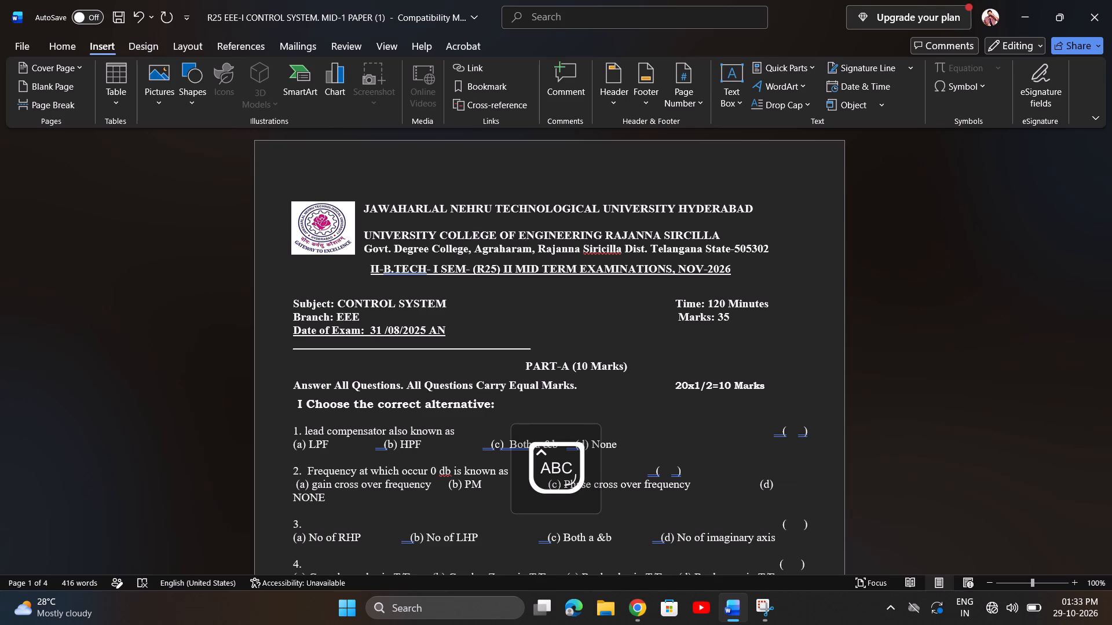
key("BackSpace")
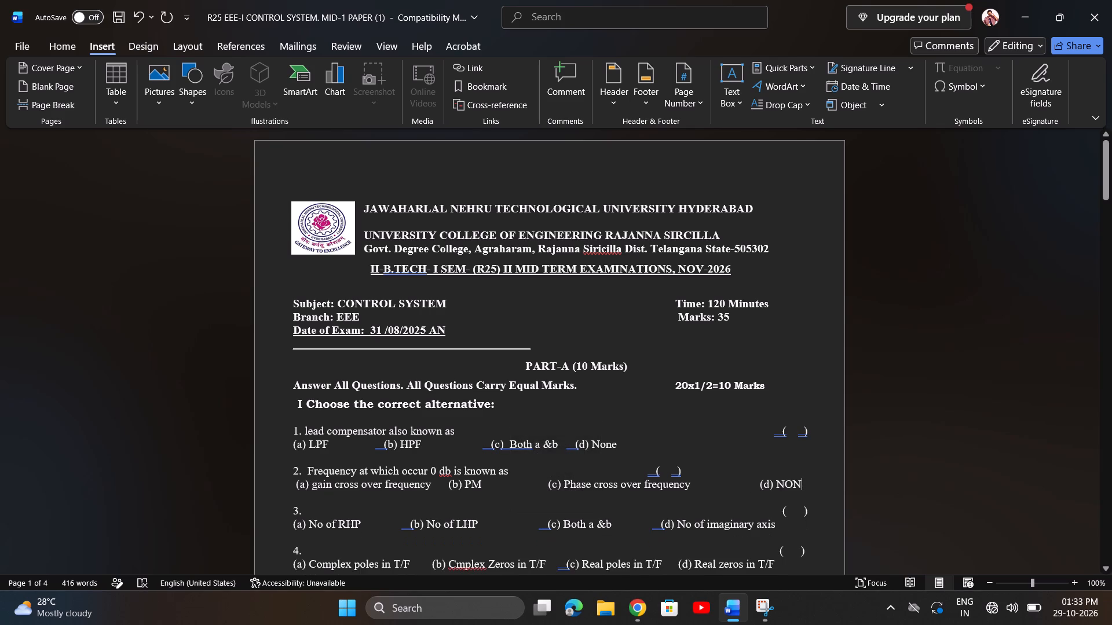
Shorten the gap between options (c) and (d) of question 2 by deleting about ten spaces.
left_click(756, 483)
key("BackSpace")
key("BackSpace")
key("BackSpace")
key("BackSpace")
key("BackSpace")
key("BackSpace")
key("BackSpace")
key("BackSpace")
key("BackSpace")
key("BackSpace")
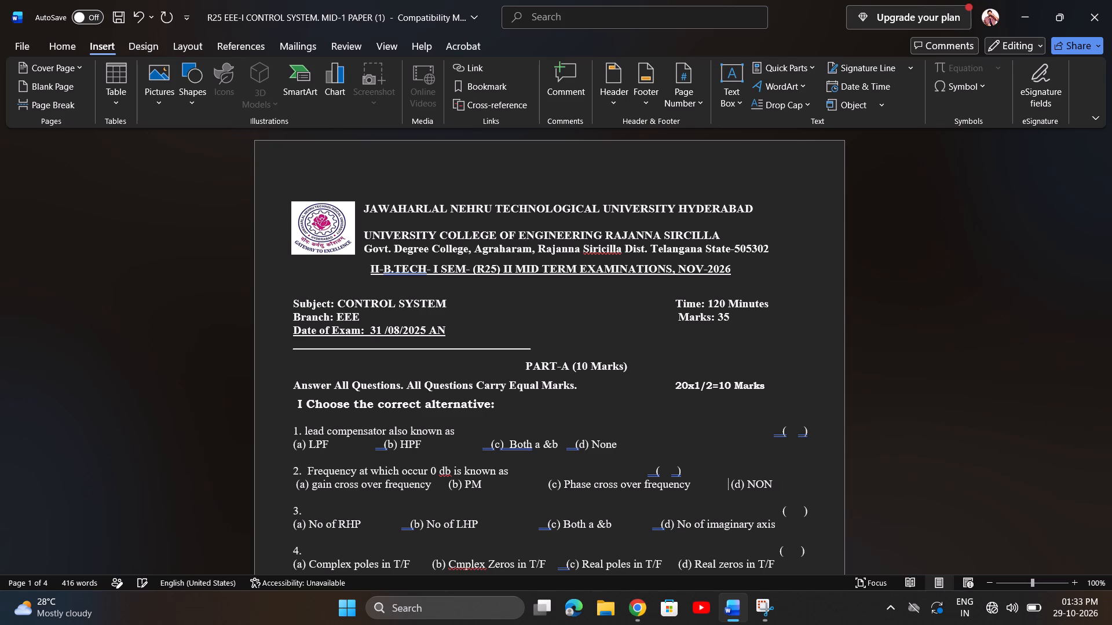
Change the text of option (d) in question 2 to "None".
left_click(787, 485)
key("BackSpace")
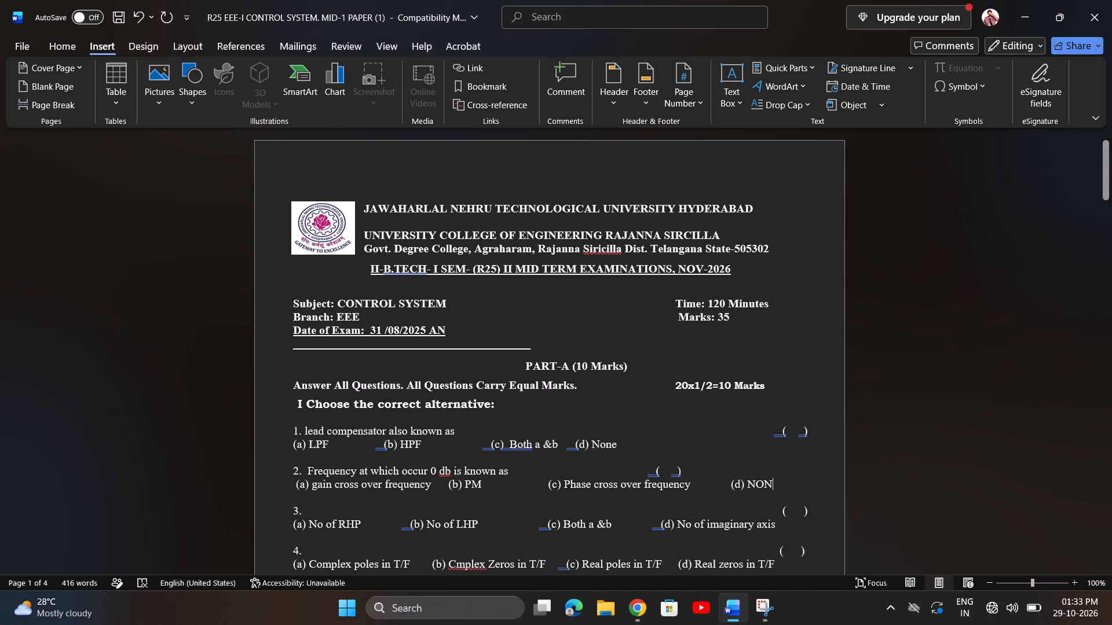
key("BackSpace")
type("one")
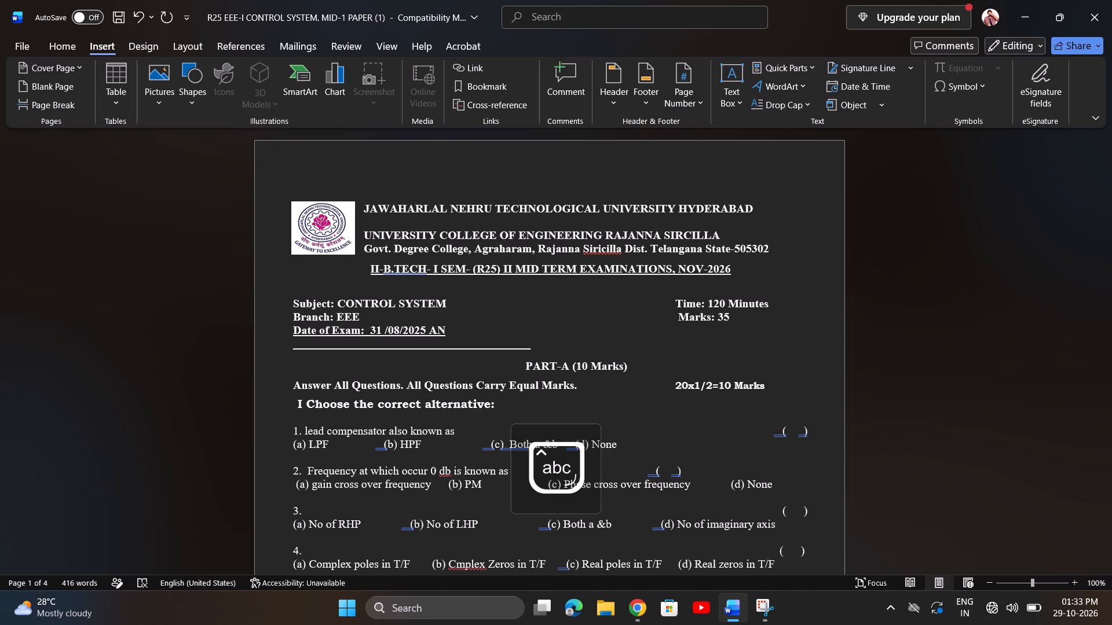
Shift the answer brackets of question 2 along the line with spaces until they roughly align with question 1's brackets.
left_click(652, 472)
key("space")
key("space")
key("space")
key("space")
key("space")
key("space")
key("space")
key("space")
key("space")
key("space")
key("space")
key("space")
key("space")
key("space")
key("space")
key("space")
key("space")
key("space")
key("space")
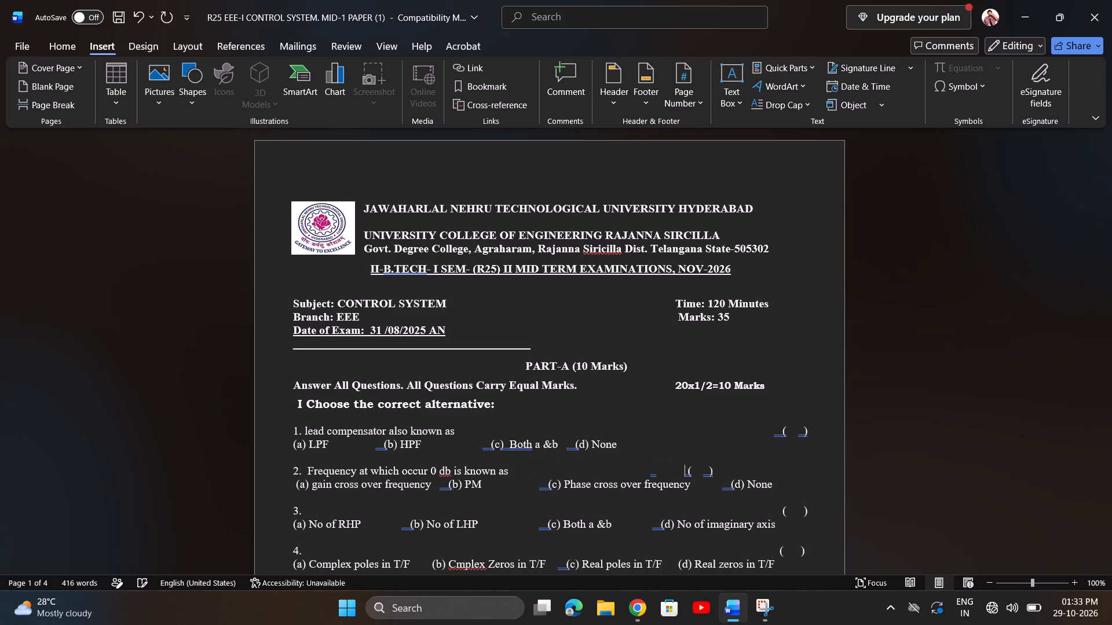
key("space")
key("space")
key("space")
key("space")
key("space")
key("space")
key("space")
key("space")
key("space")
key("space")
key("space")
key("space")
key("space")
key("space")
key("space")
key("space")
key("space")
key("space")
key("space")
key("space")
key("space")
key("space")
key("space")
key("space")
key("BackSpace")
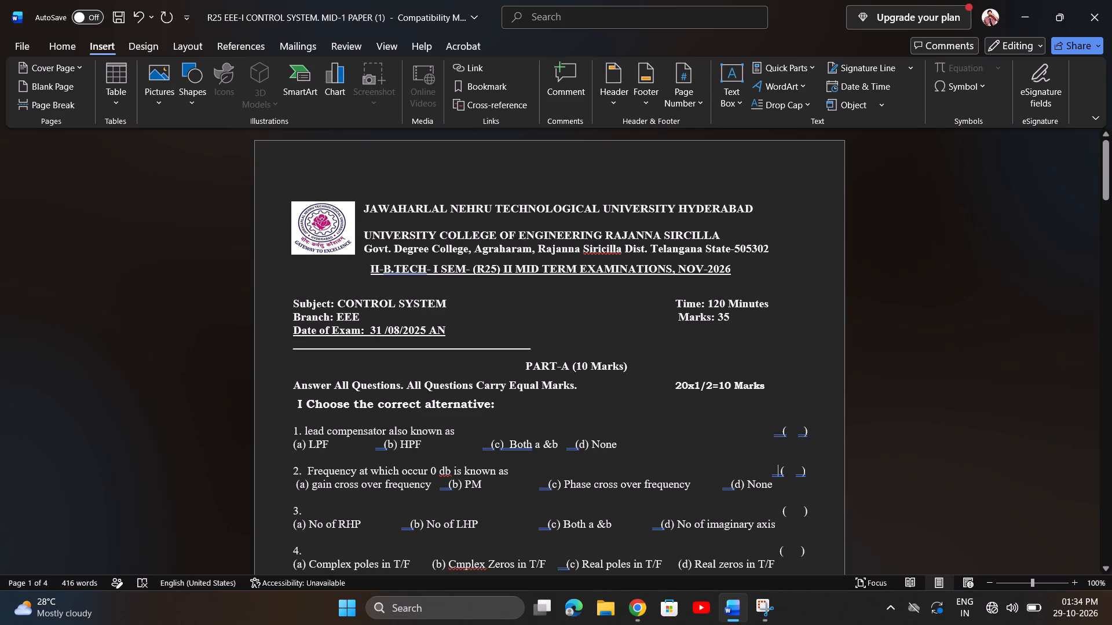
Enter "Basic derivative term in bode plot" as the text of question 3 in Part A.
left_click(319, 509)
left_click_drag(1108, 186, 1111, 256)
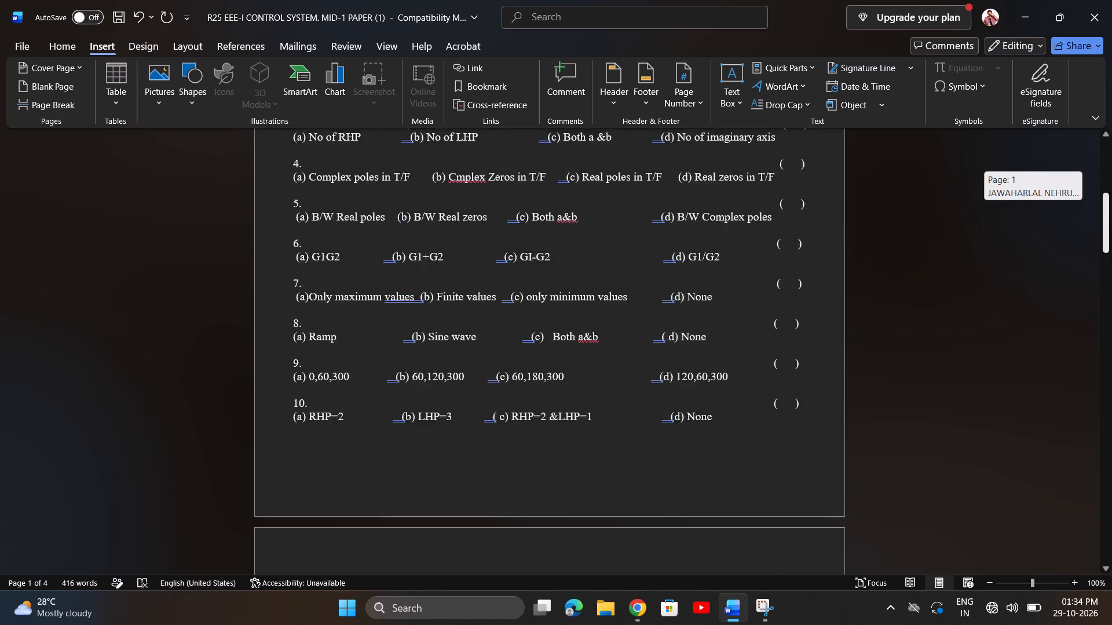
left_click_drag(1111, 256, 1111, 328)
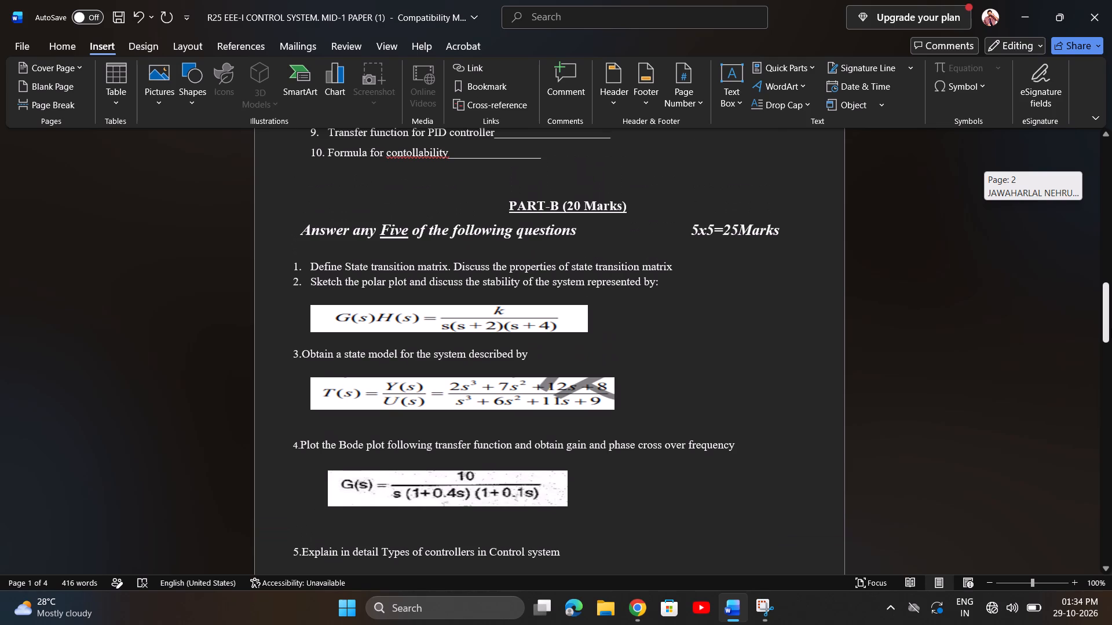
left_click_drag(1111, 328, 1111, 331)
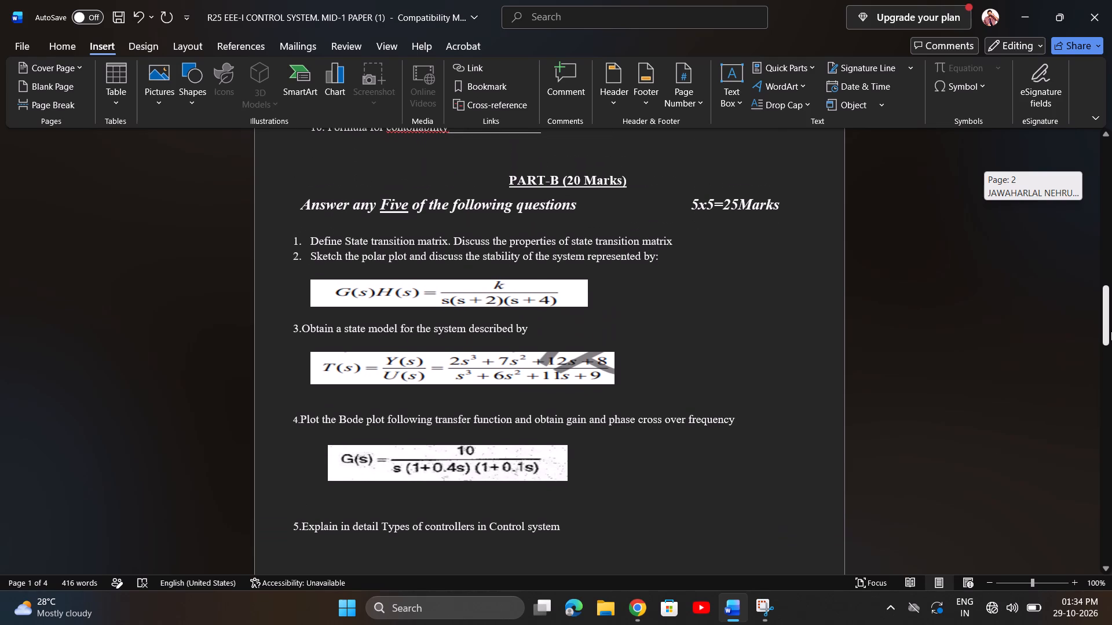
left_click_drag(1111, 331, 1111, 338)
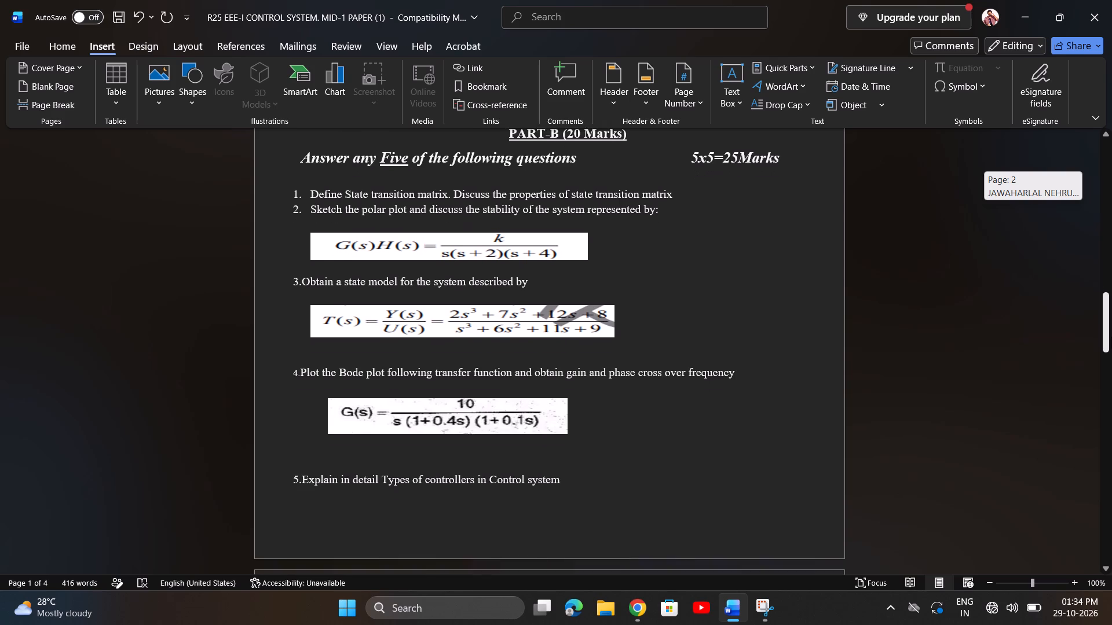
left_click_drag(1111, 338, 1111, 180)
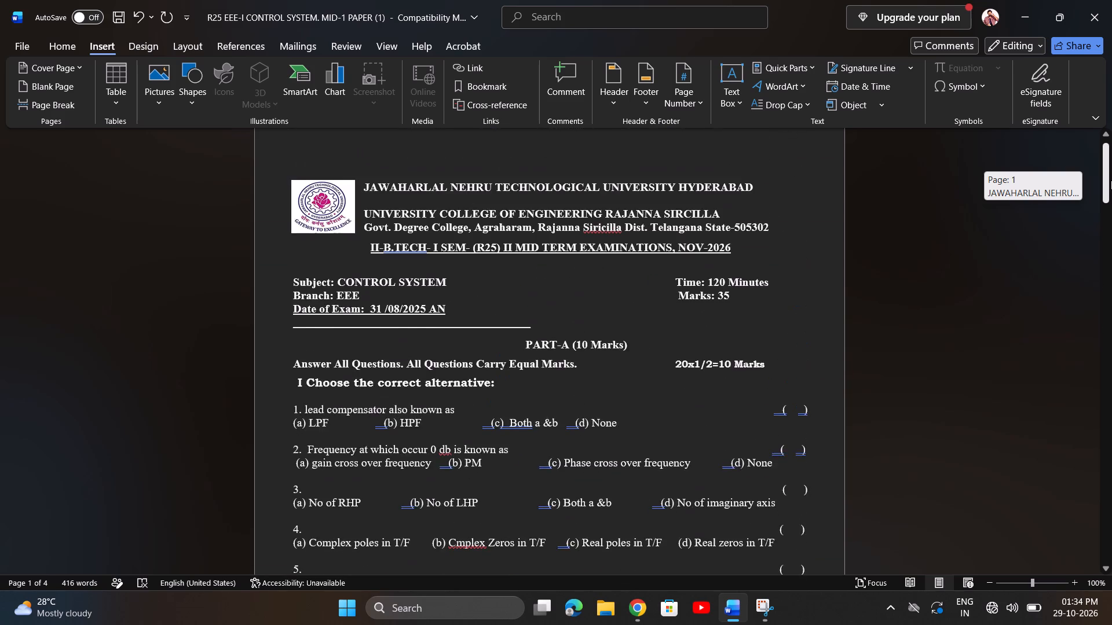
left_click_drag(1111, 180, 1107, 204)
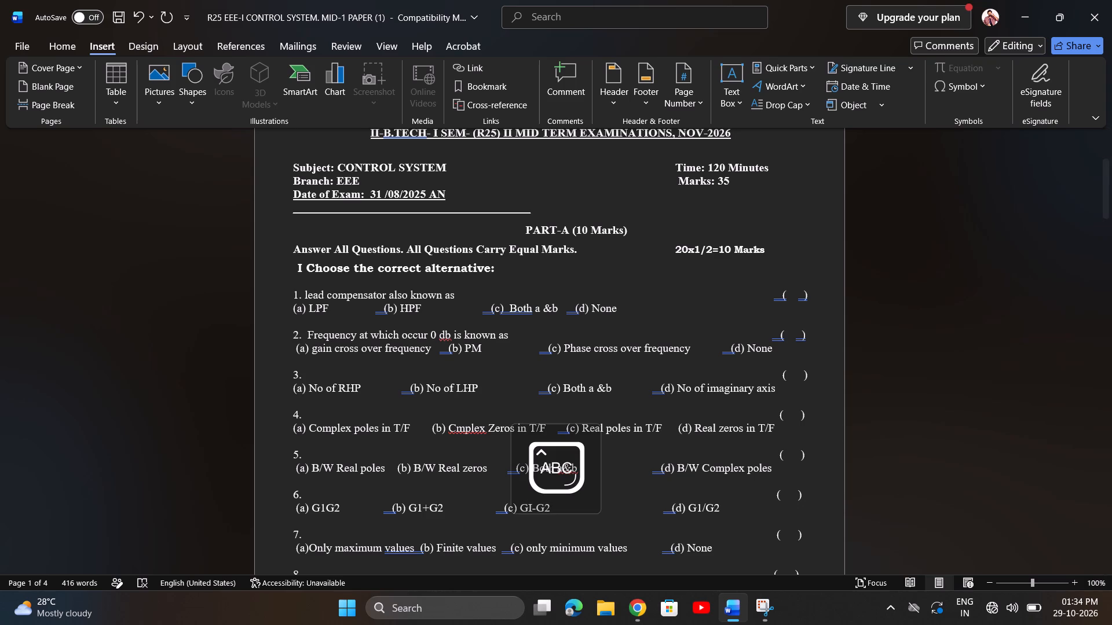
key("BackSpace")
key("BackSpace")
key("b")
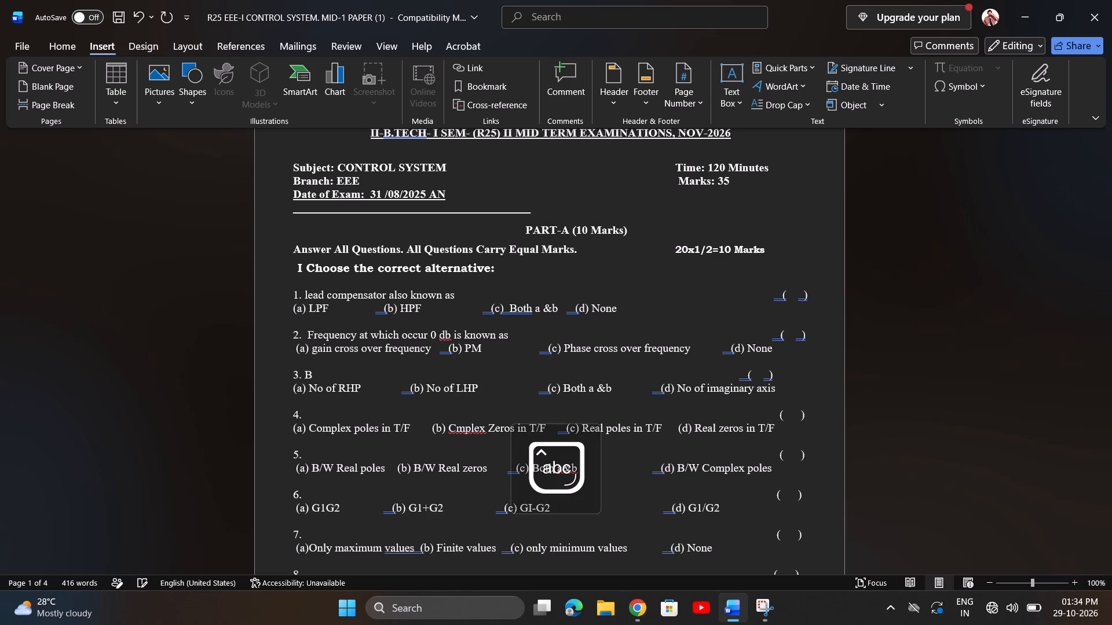
type("asic det")
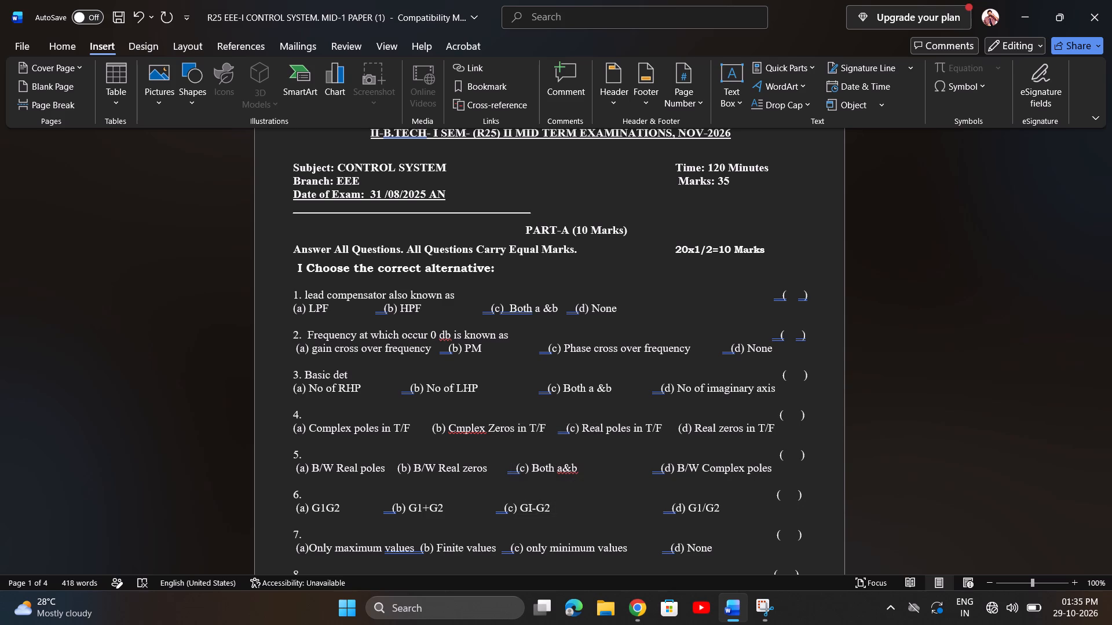
key("BackSpace")
type("rivat")
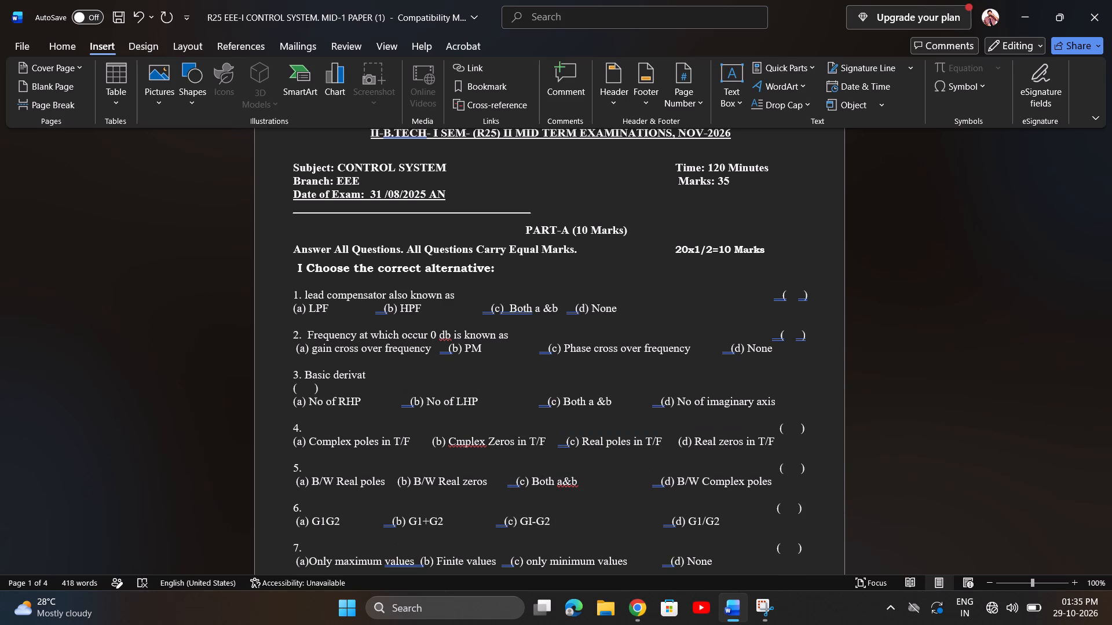
type("ive ter")
type("m in")
key("space")
type("bode")
key("space")
type("plot")
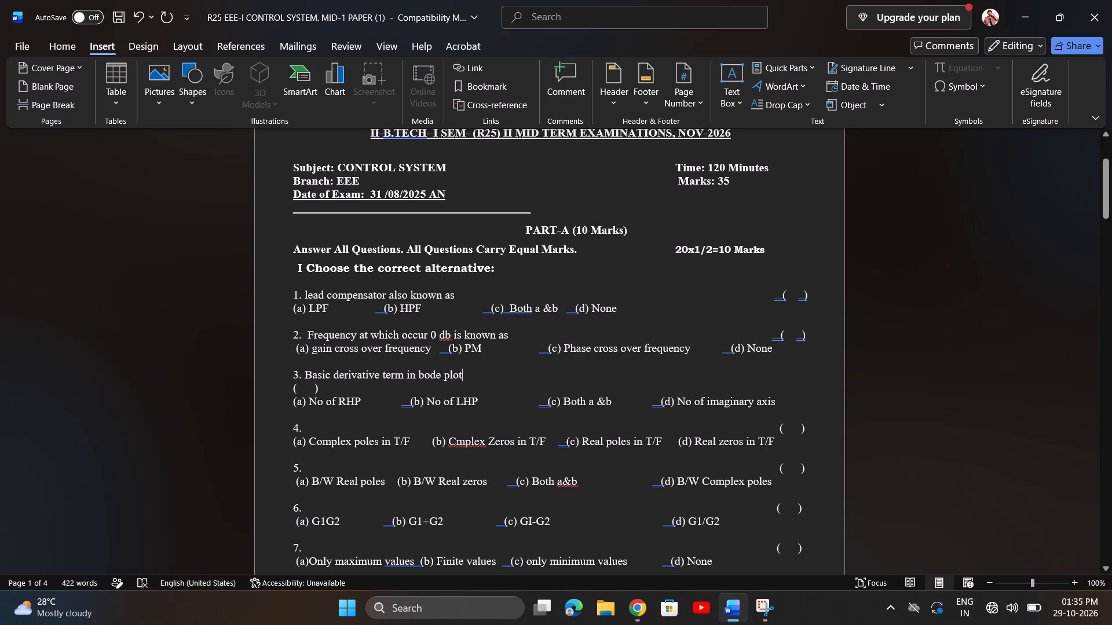
Delete the answer brackets that wrapped onto the line below question 3's text.
left_click(292, 389)
key("BackSpace")
key("BackSpace")
key("BackSpace")
key("BackSpace")
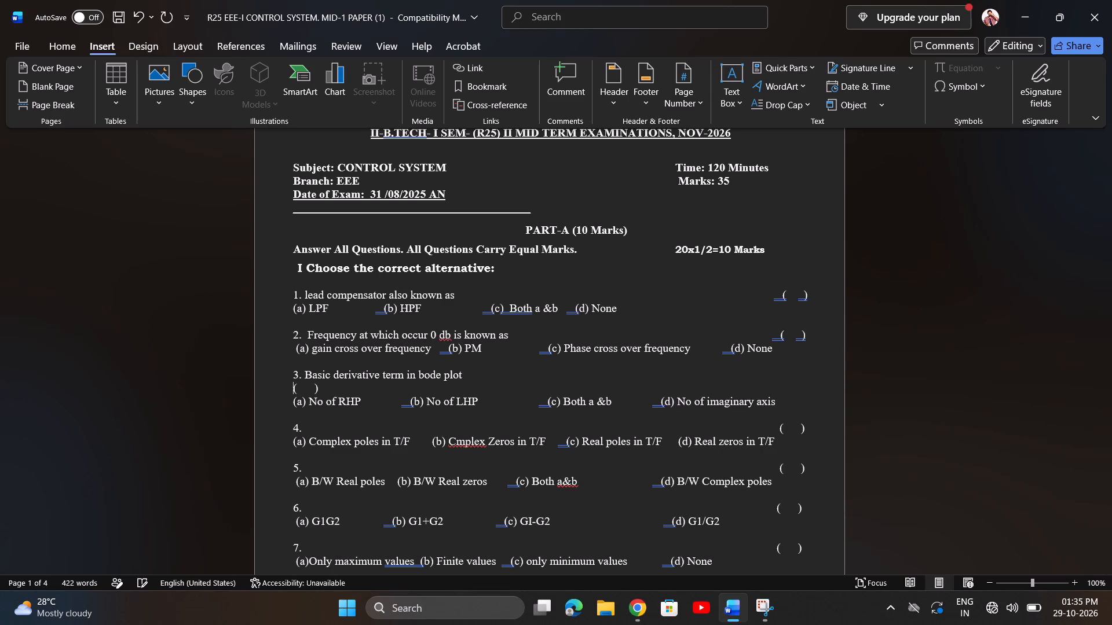
left_click(334, 391)
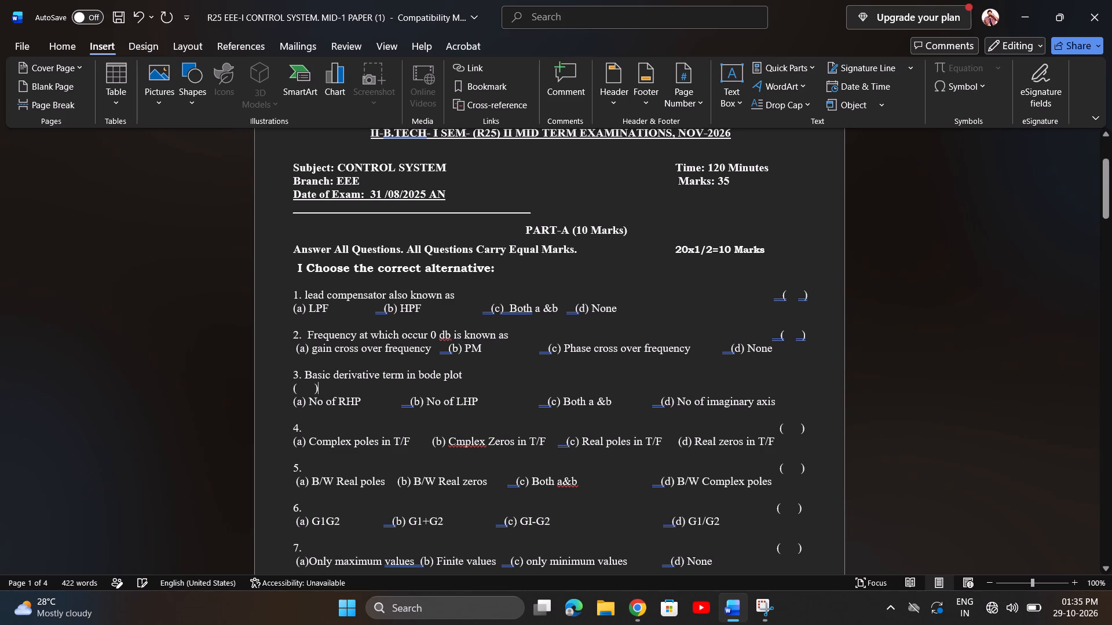
key("BackSpace")
key("BackSpace")
key("BackSpace")
key("BackSpace")
key("BackSpace")
key("BackSpace")
key("BackSpace")
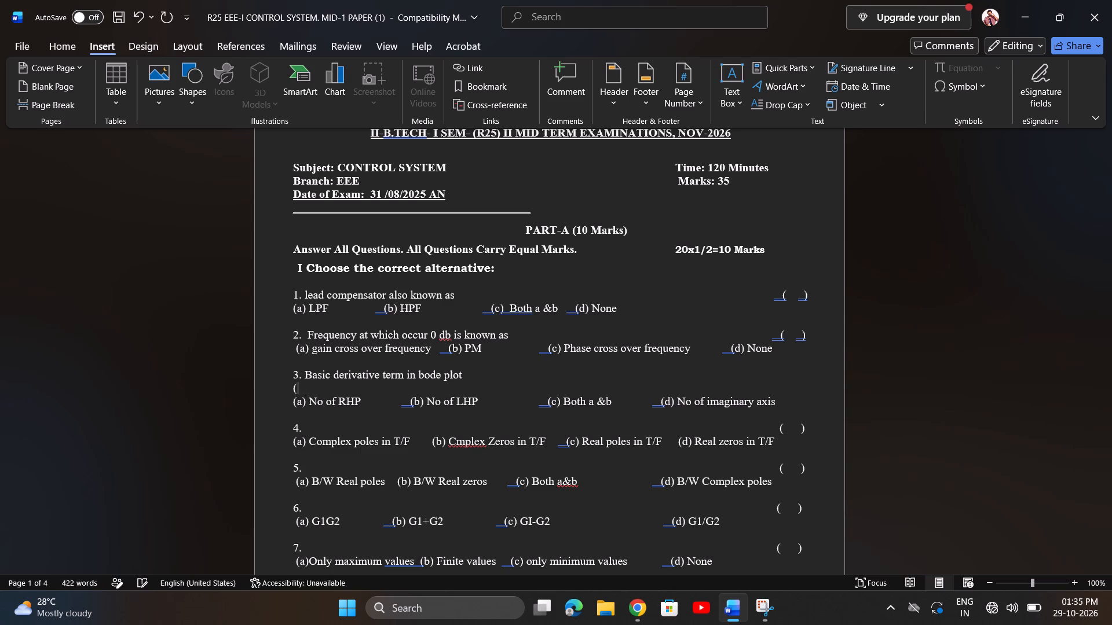
key("BackSpace")
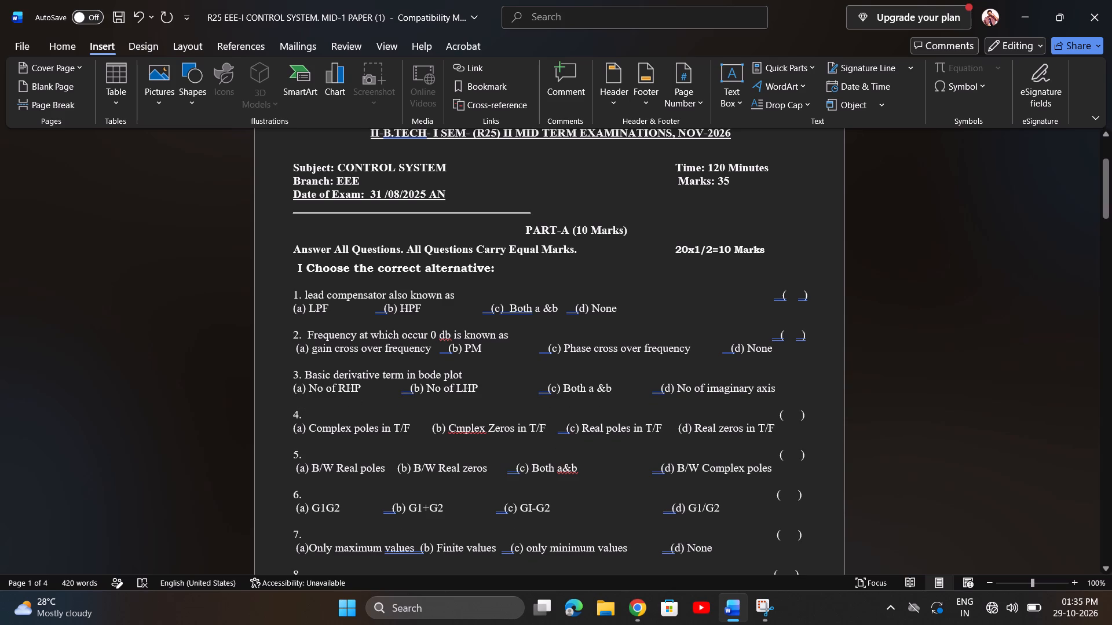
Replace the text of option (a) in question 3 with "KS".
left_click(374, 390)
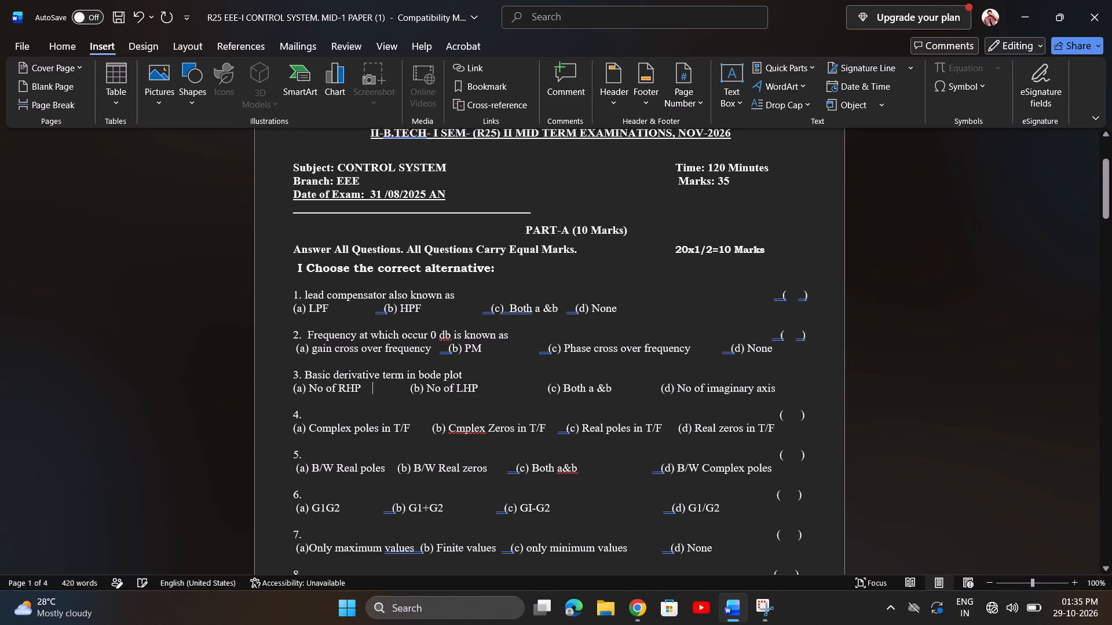
key("BackSpace")
key("BackSpace")
key("BackSpace")
key("BackSpace")
key("BackSpace")
key("BackSpace")
key("BackSpace")
key("BackSpace")
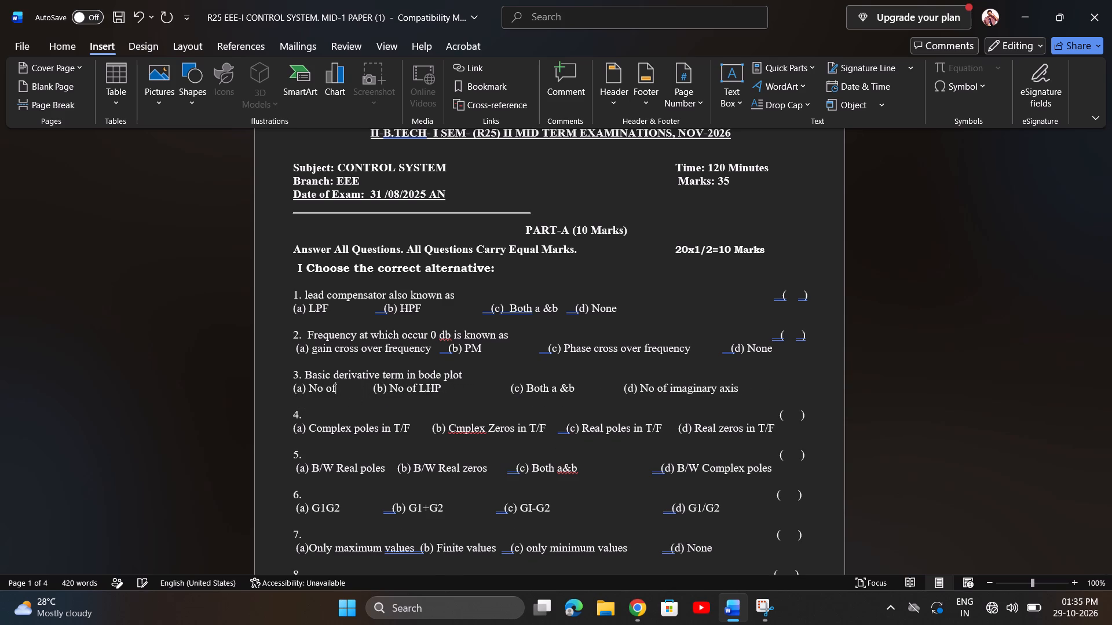
key("BackSpace")
key("BackSpace")
key("BackSpace")
key("BackSpace")
key("BackSpace")
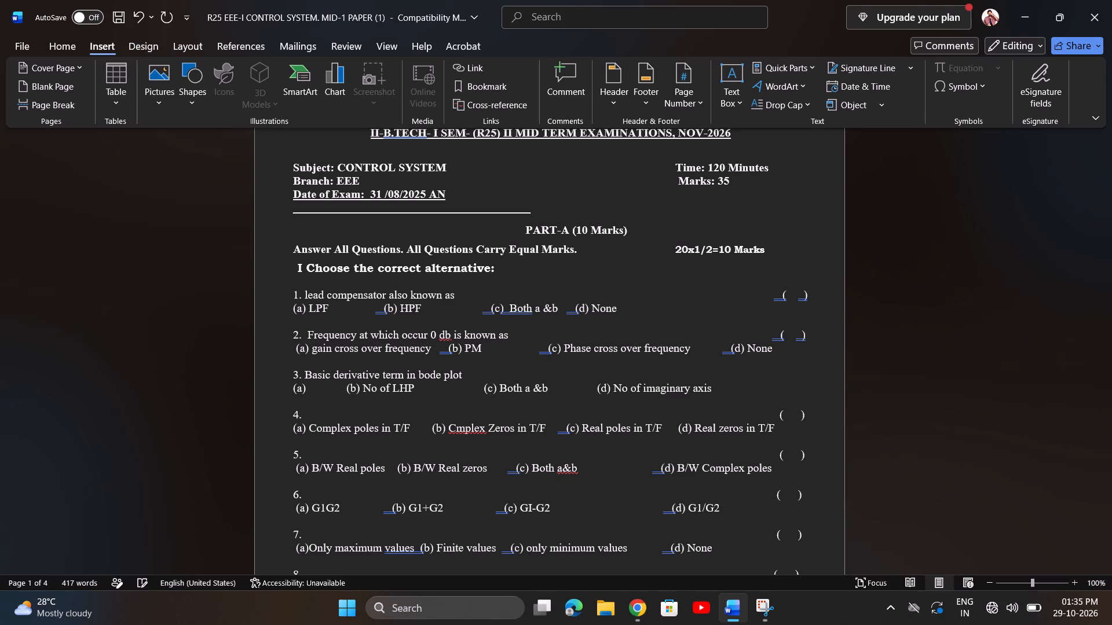
key("k")
key("s")
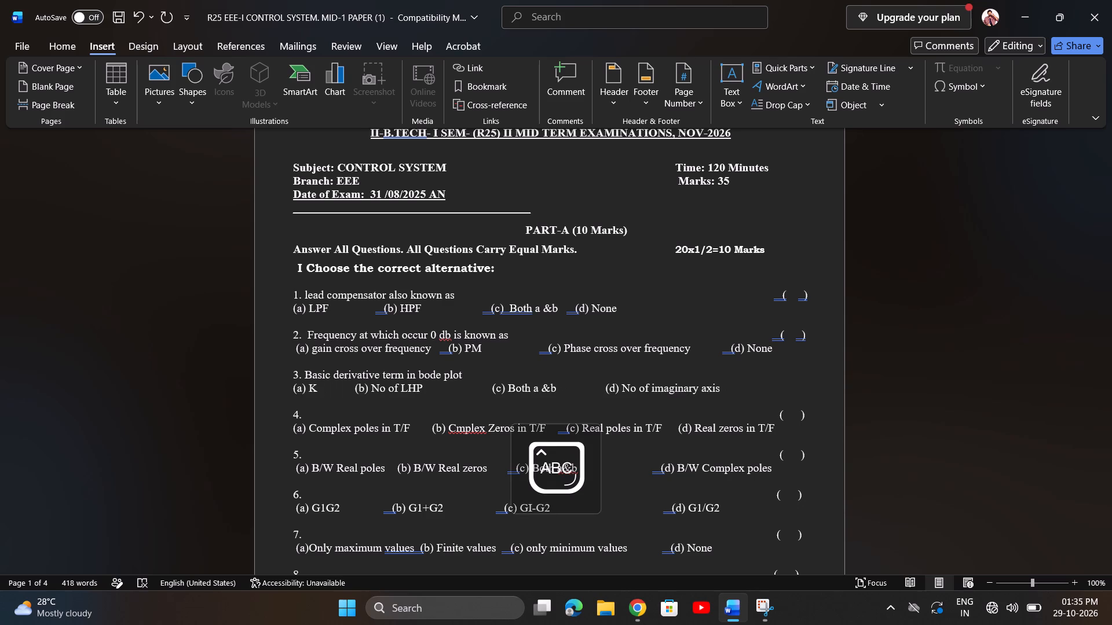
Replace the text of option (b) in question 3 with "K/S".
left_click(436, 389)
key("Return")
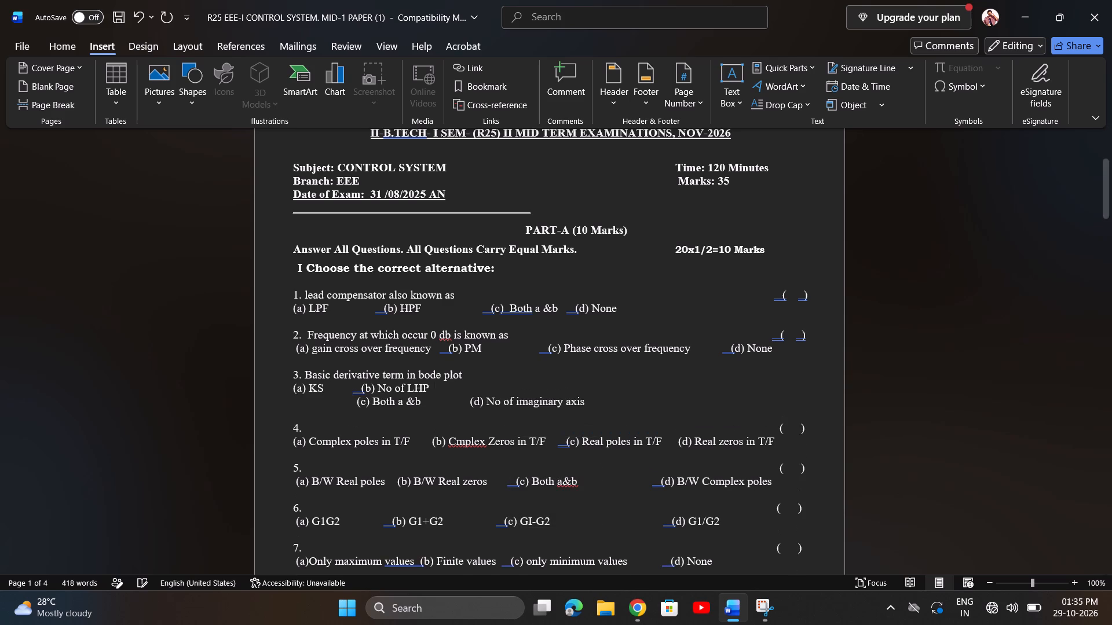
key("Return")
key("BackSpace")
key("BackSpace")
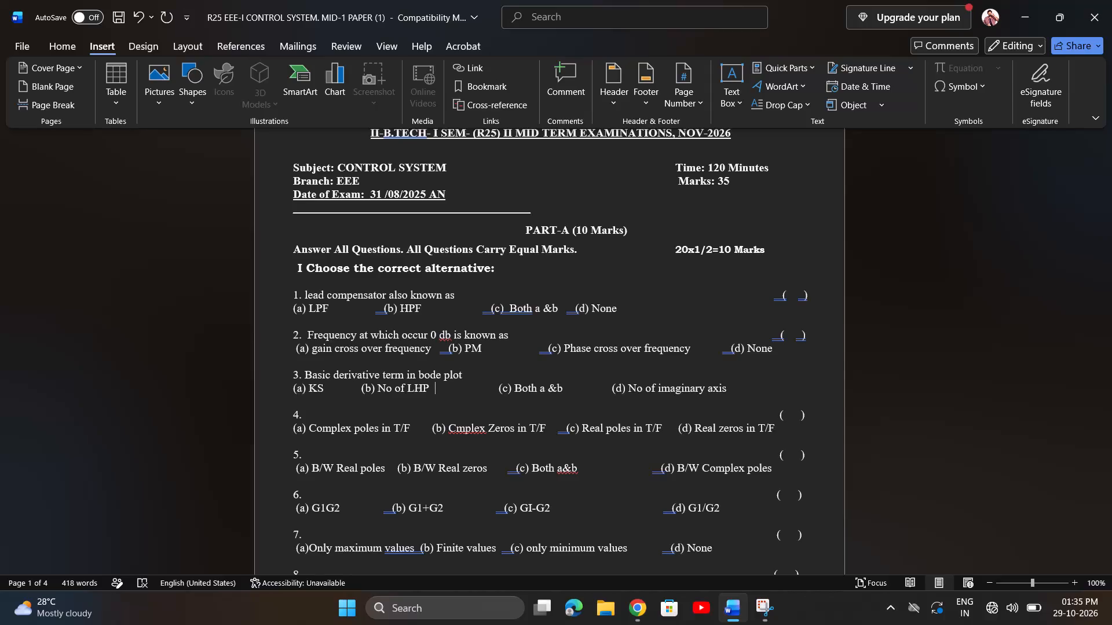
key("BackSpace")
key("BackSpace")
key("BackSpace")
key("BackSpace")
key("BackSpace")
key("BackSpace")
key("BackSpace")
key("BackSpace")
key("BackSpace")
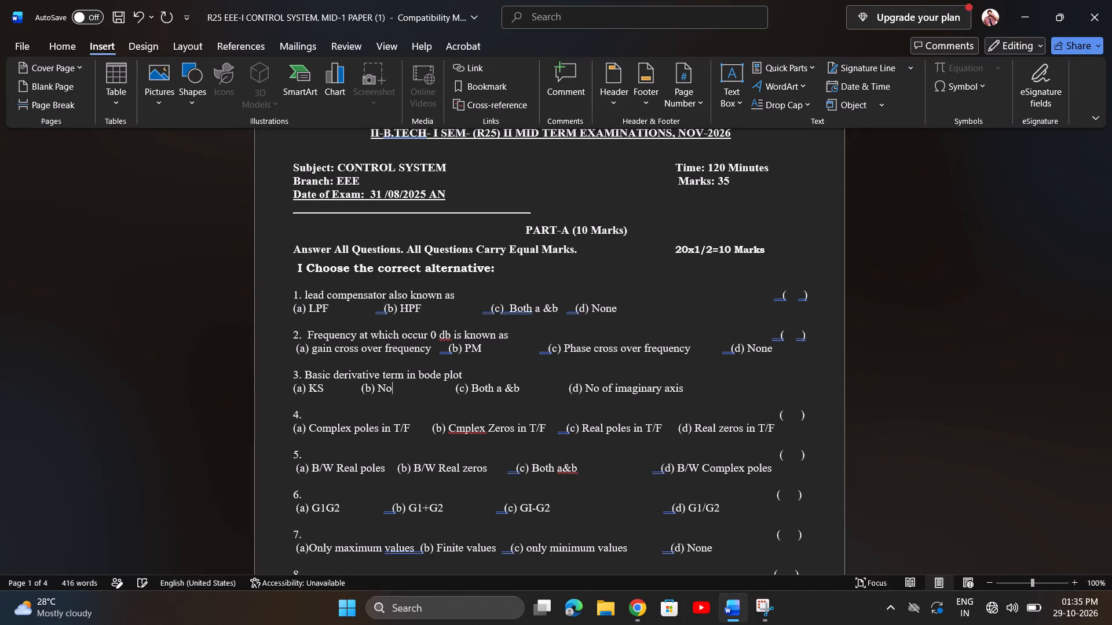
key("BackSpace")
key("BackSpace")
key("k")
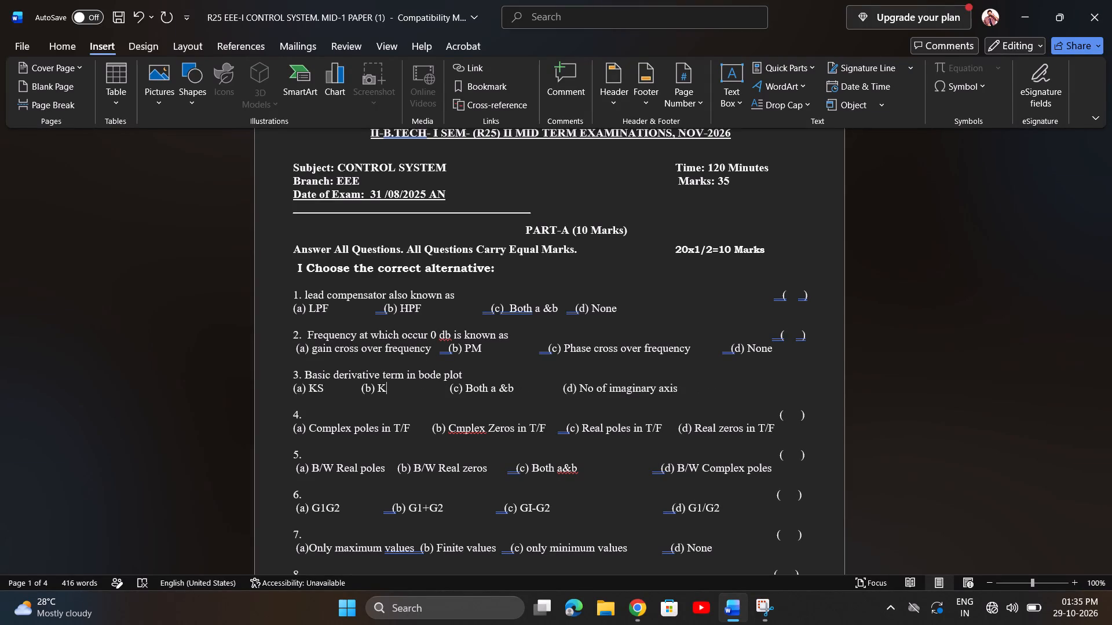
key("slash")
key("s")
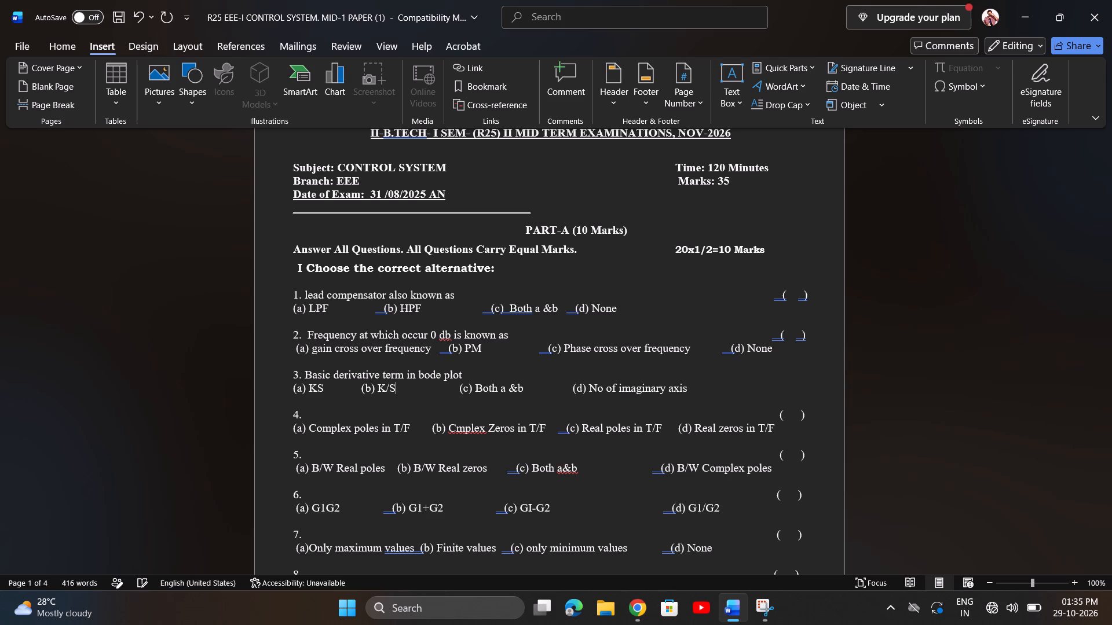
Replace the text of option (d) in question 3 with "K/S", leaving no extra blank lines before question 4.
left_click(529, 392)
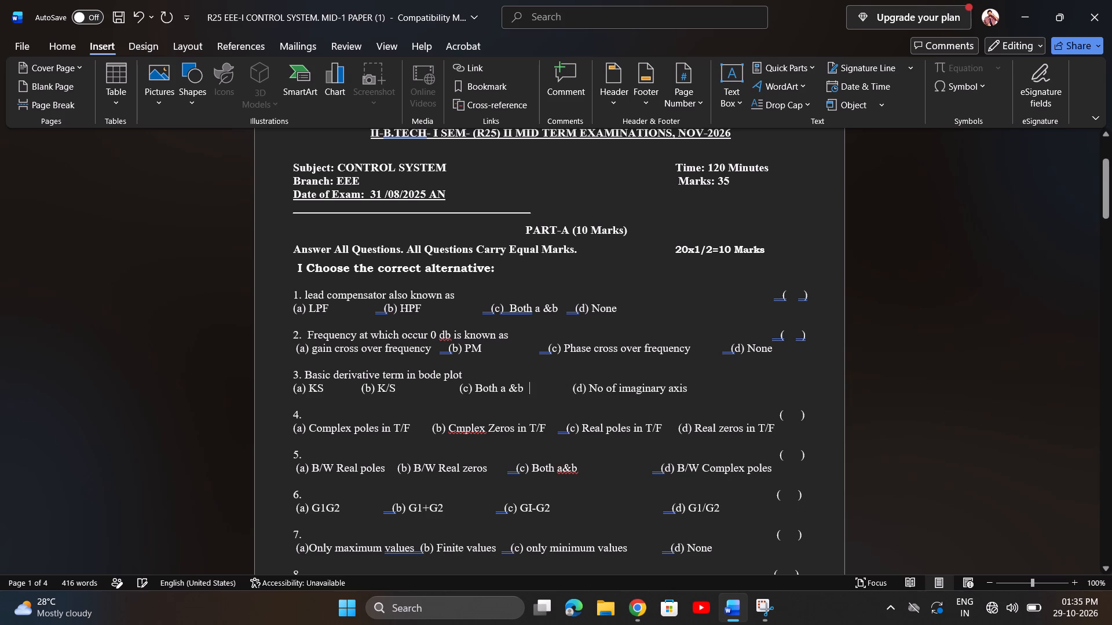
left_click(693, 389)
key("Return")
key("Return")
key("Return")
key("BackSpace")
key("BackSpace")
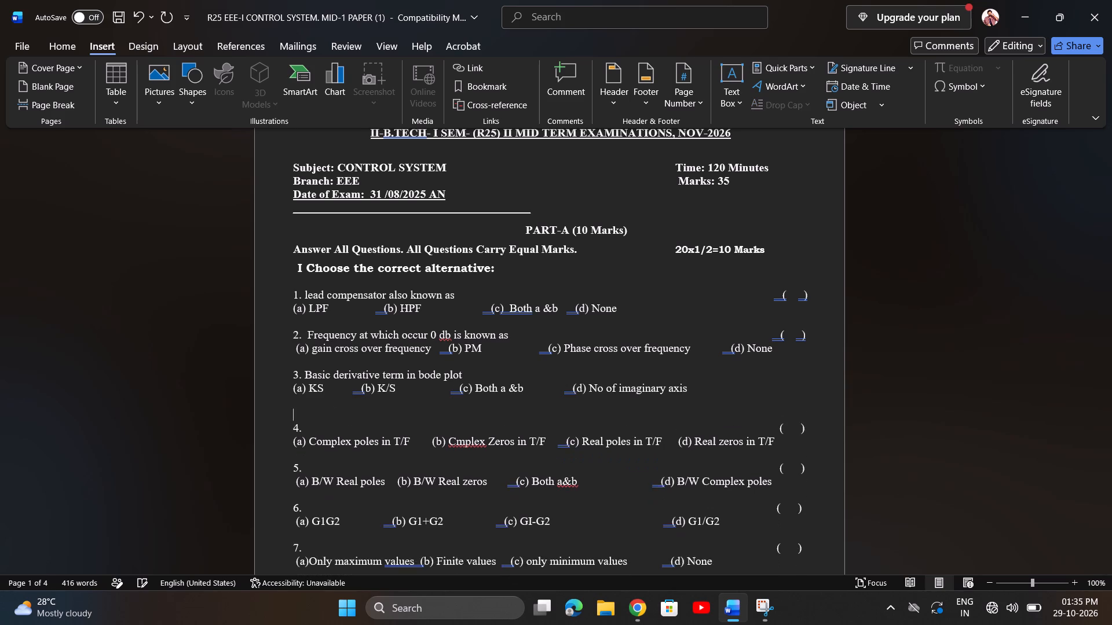
key("BackSpace")
key("BackSpace")
key("BackSpace")
key("BackSpace")
key("BackSpace")
key("BackSpace")
key("BackSpace")
key("BackSpace")
key("BackSpace")
key("BackSpace")
key("BackSpace")
key("BackSpace")
key("BackSpace")
key("BackSpace")
key("BackSpace")
key("BackSpace")
key("BackSpace")
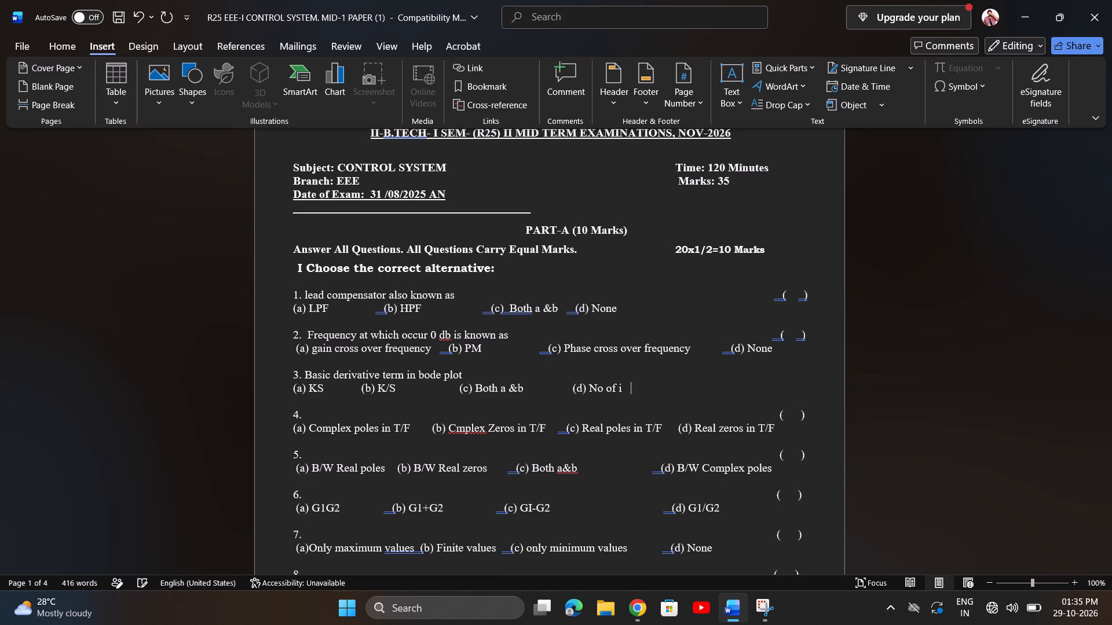
key("BackSpace")
key("BackSpace")
key("BackSpace")
key("BackSpace")
key("k")
key("slash")
key("s")
Append "+1" to option (d) of question 3 so that it reads "K/S+1".
type("+1")
Enter "Change in frequency by factor by 10" as the text of question 4.
left_click(334, 419)
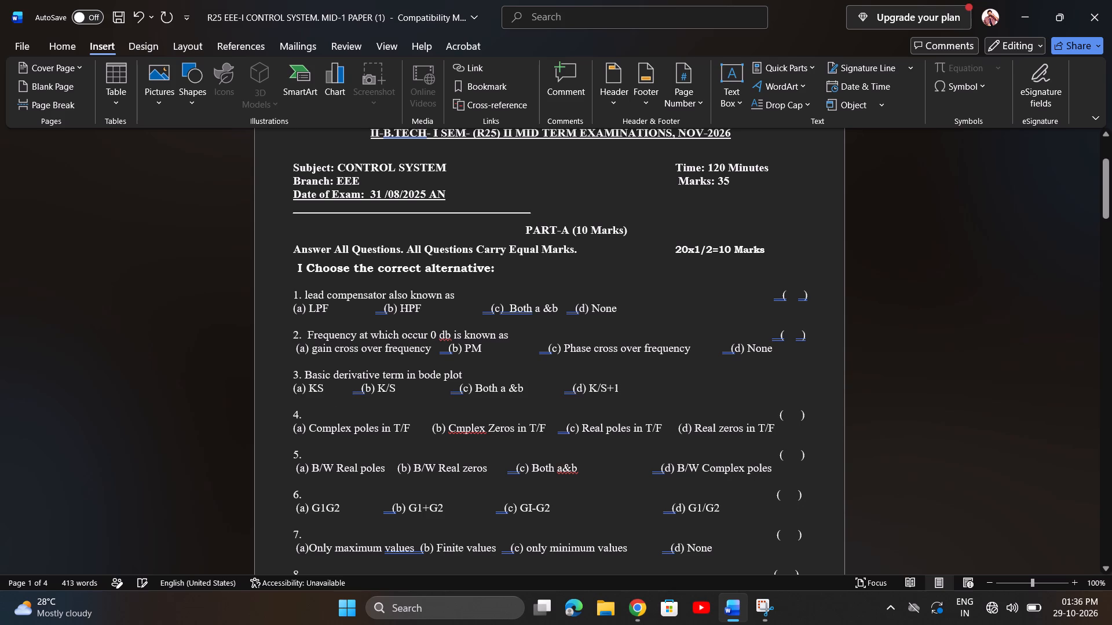
left_click(308, 417)
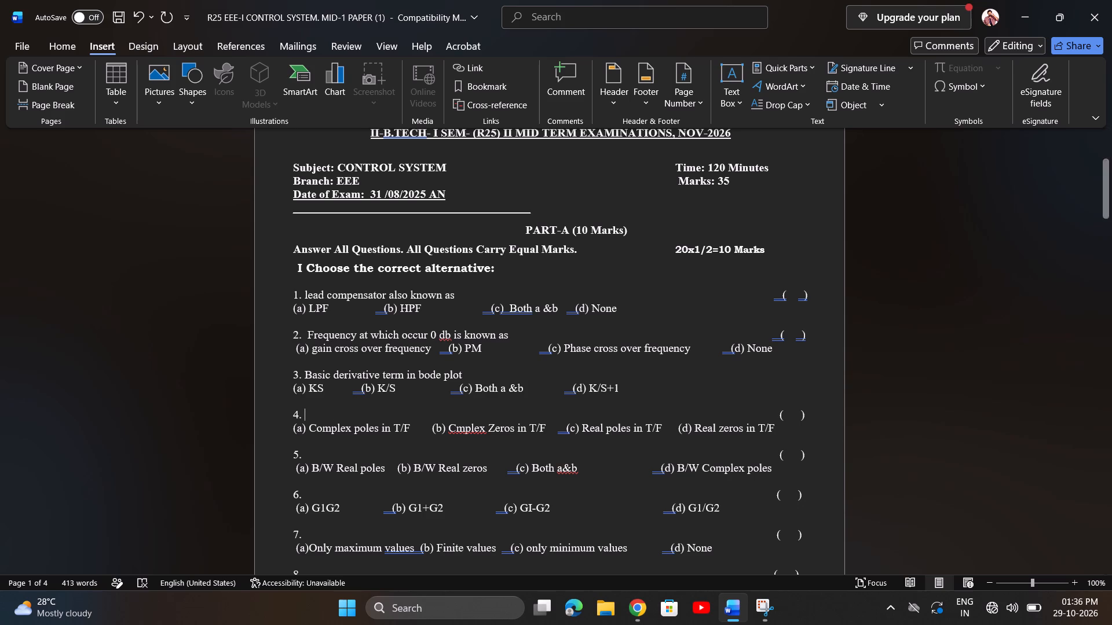
key("c")
type("hna")
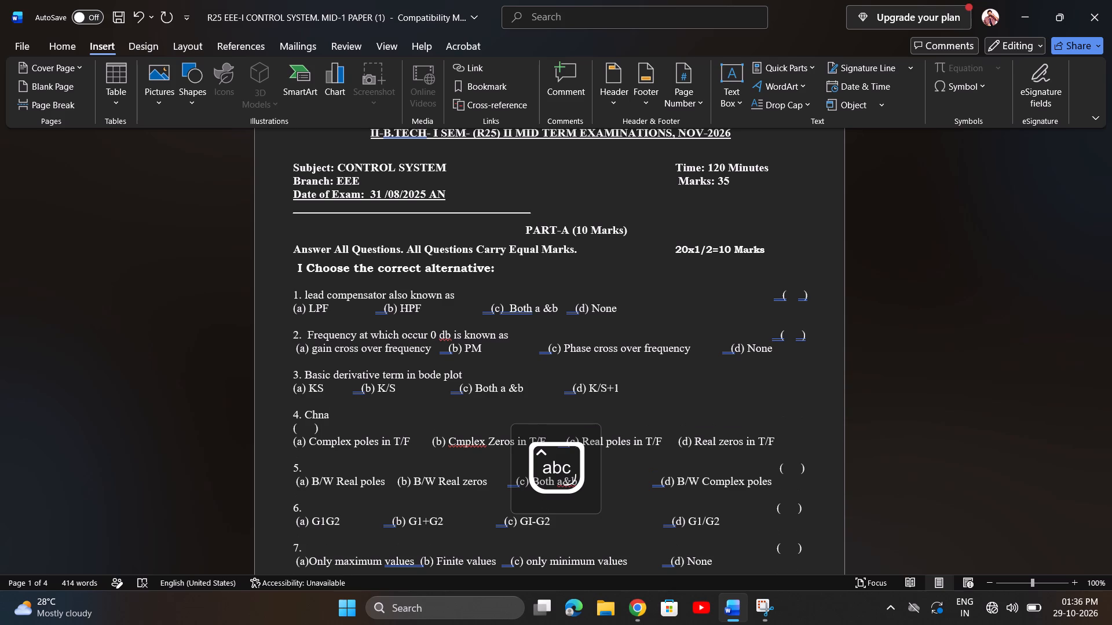
key("BackSpace")
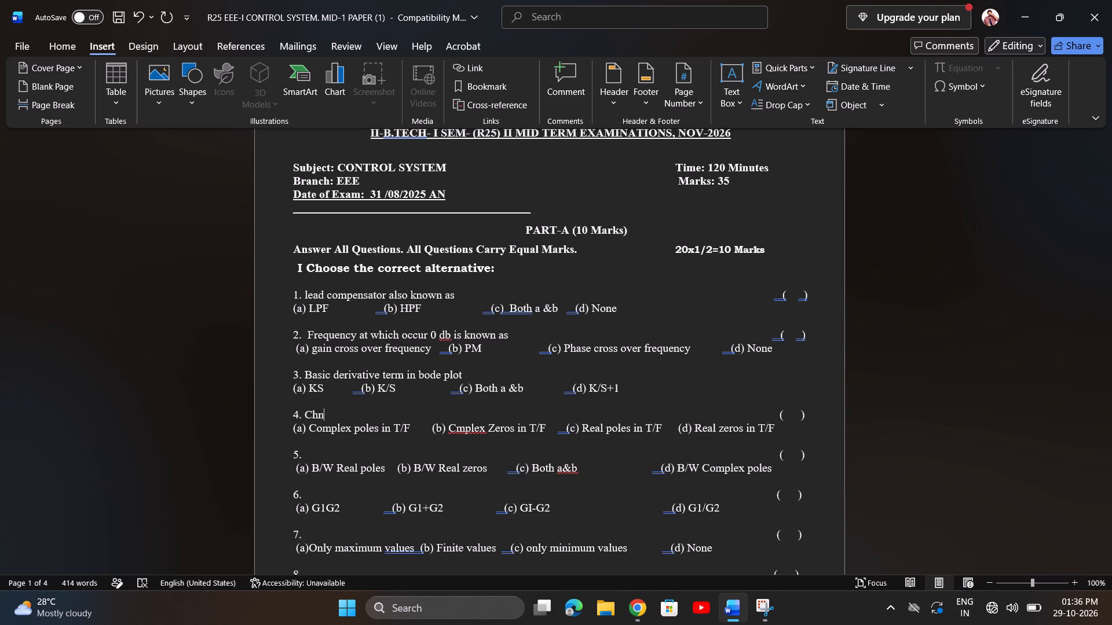
type("ag")
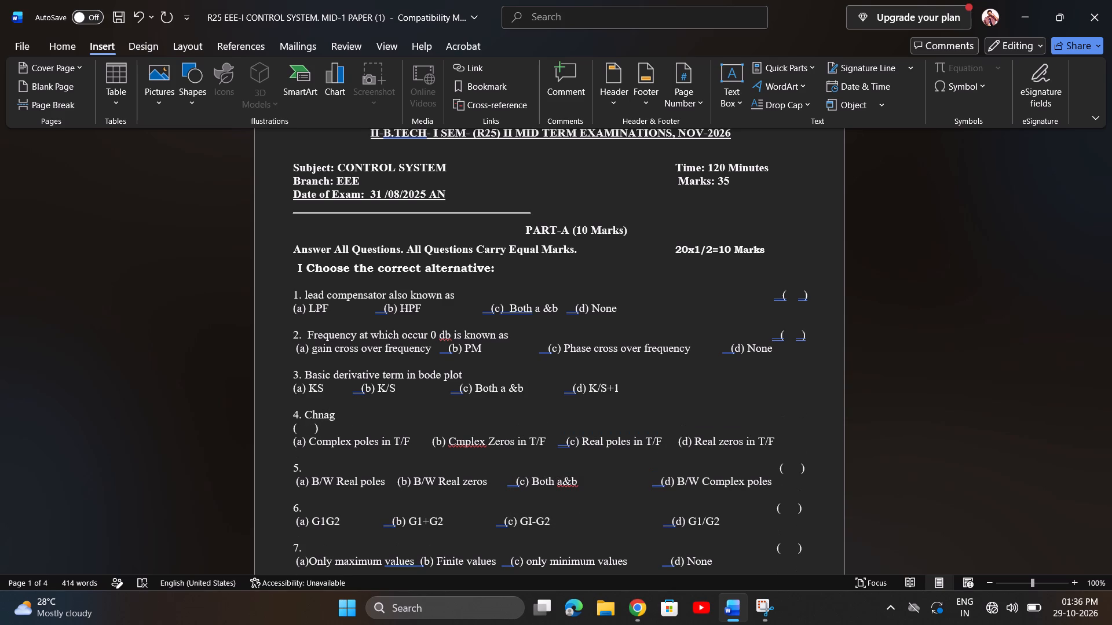
key("BackSpace")
key("BackSpace")
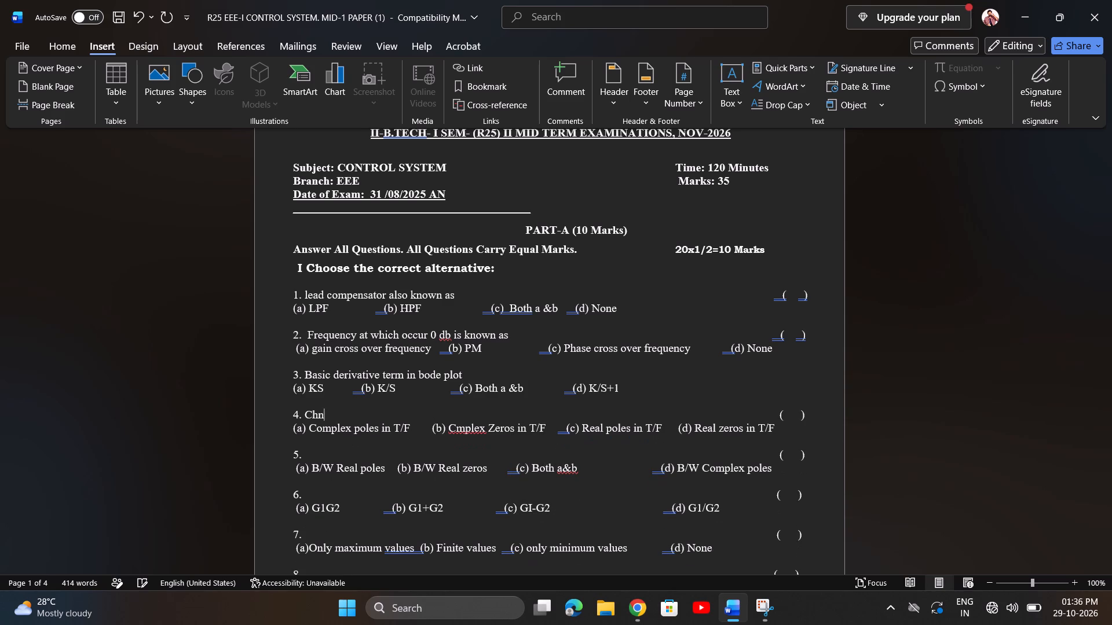
key("BackSpace")
type("ange")
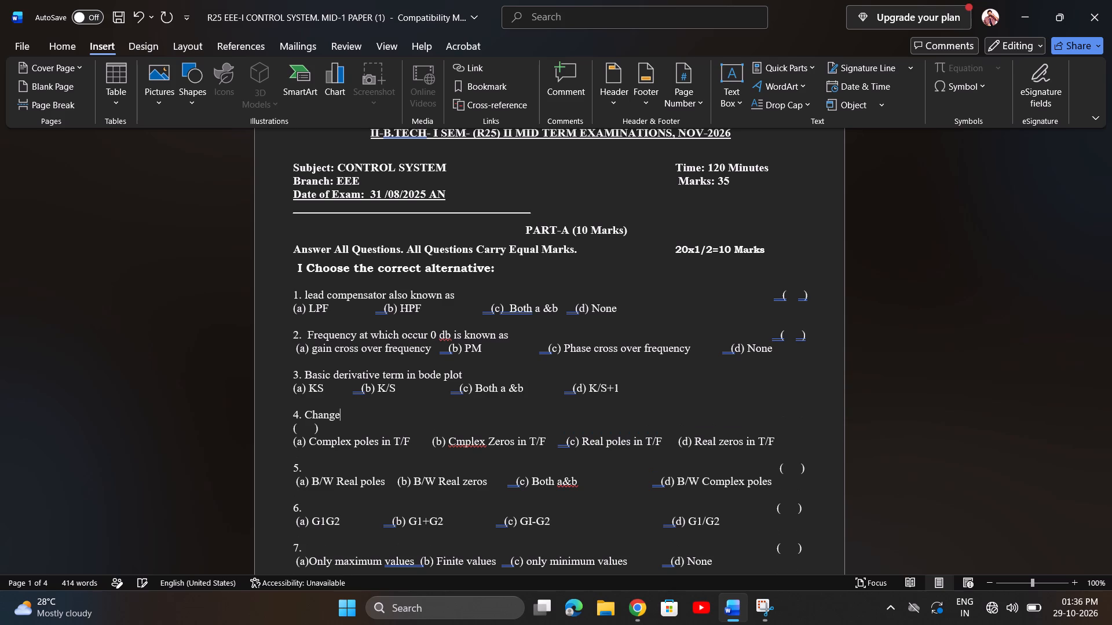
key("space")
type("in fre")
type("quency by")
key("space")
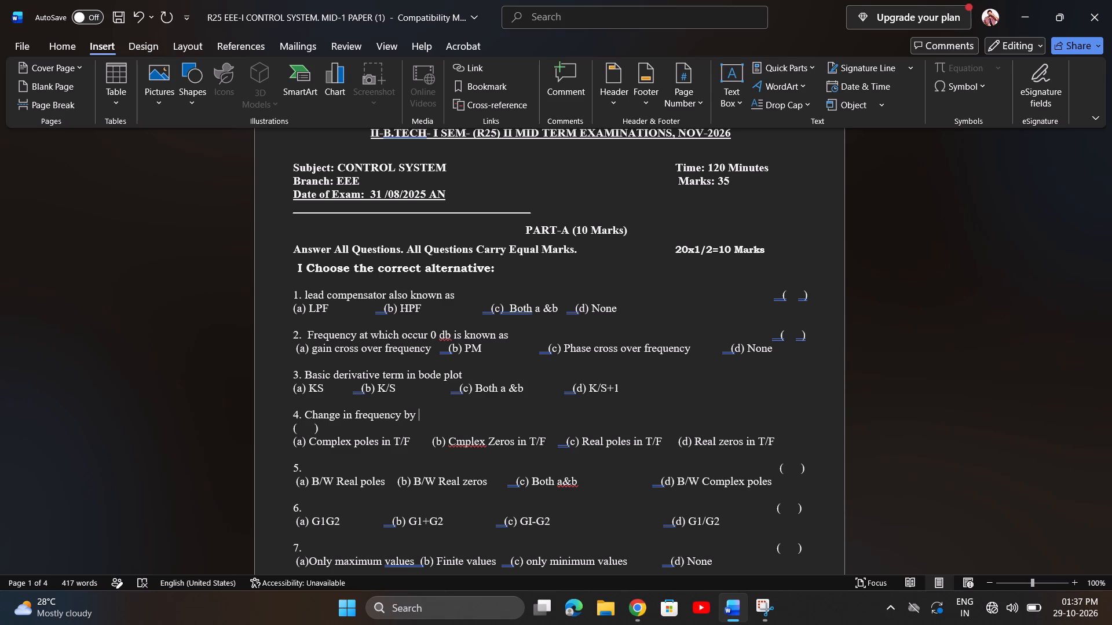
type("factor")
key("space")
type("by")
key("1")
key("BackSpace")
key("space")
type("10")
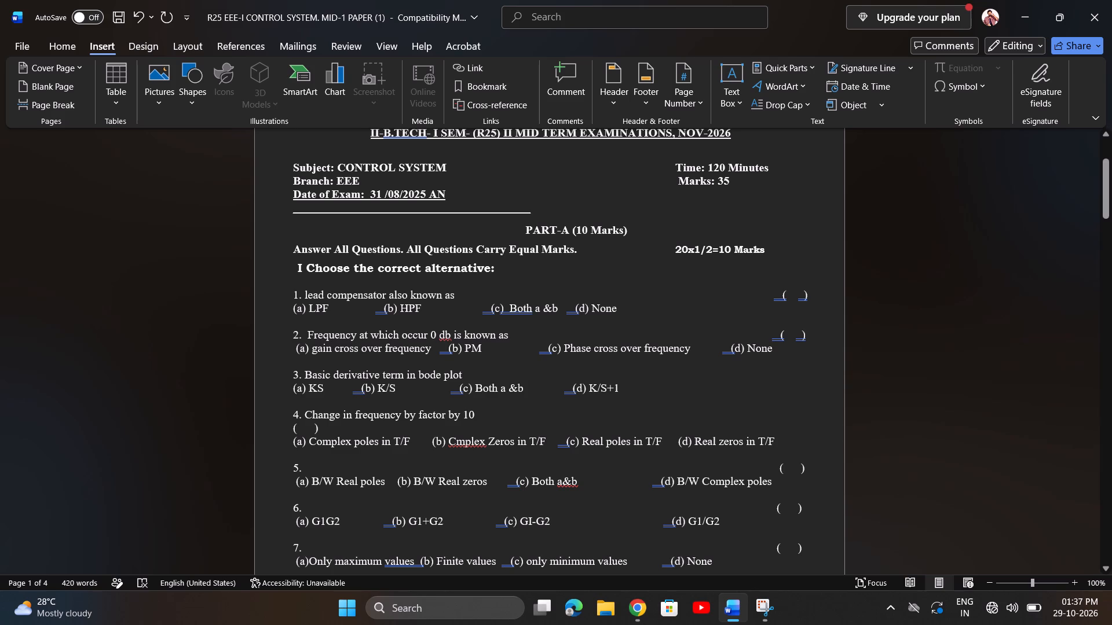
Delete the answer brackets that wrapped onto the line below question 4's text, along with the spacing before them.
left_click(324, 417)
left_click(324, 428)
key("BackSpace")
key("BackSpace")
key("BackSpace")
key("BackSpace")
key("BackSpace")
key("BackSpace")
key("BackSpace")
key("BackSpace")
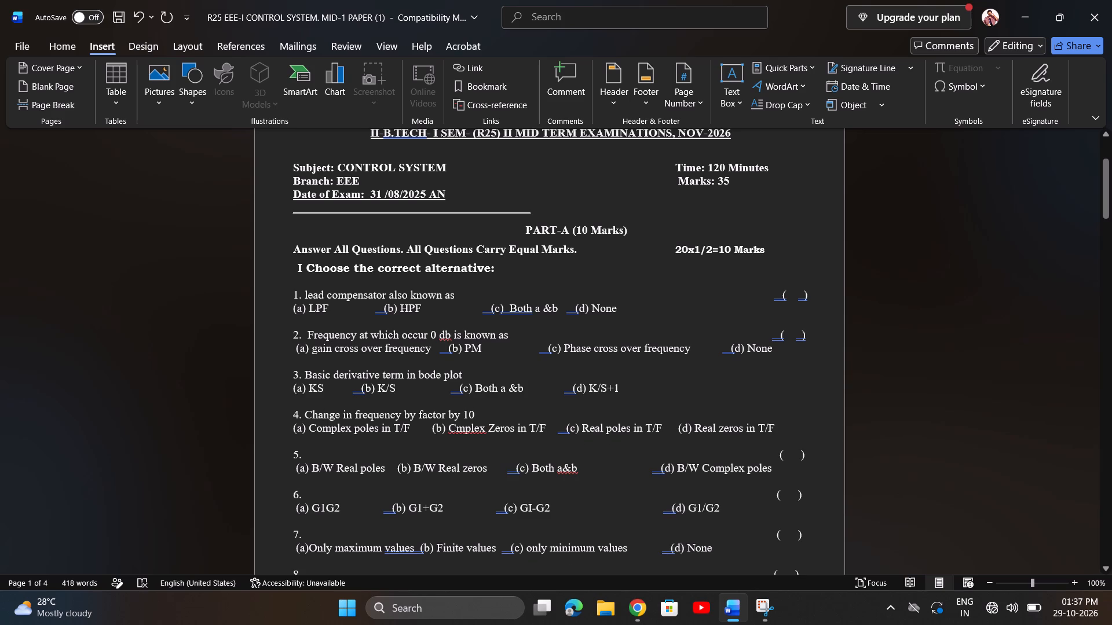
Remove part of the blank spacing before question 5's answer brackets to leave room for its text.
left_click(756, 448)
key("BackSpace")
key("BackSpace")
key("BackSpace")
key("BackSpace")
key("BackSpace")
key("BackSpace")
key("BackSpace")
key("BackSpace")
key("BackSpace")
key("BackSpace")
key("BackSpace")
key("BackSpace")
key("BackSpace")
key("BackSpace")
key("BackSpace")
key("BackSpace")
key("BackSpace")
key("BackSpace")
key("BackSpace")
key("BackSpace")
key("BackSpace")
key("BackSpace")
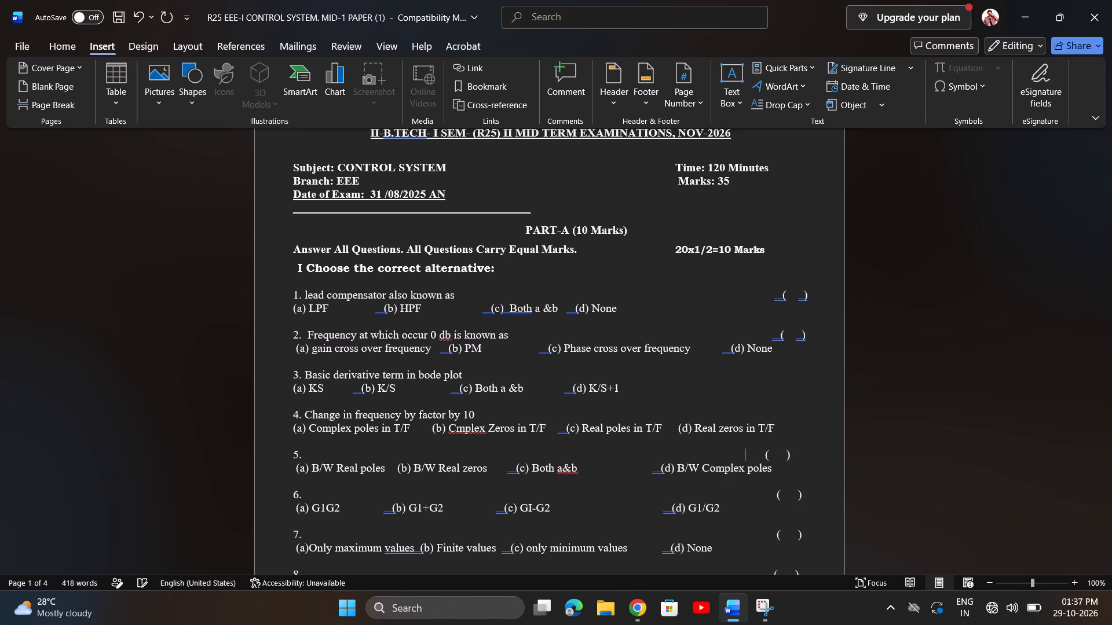
Remove part of the blank spacing before question 6's answer brackets.
left_click(768, 491)
key("BackSpace")
key("BackSpace")
key("BackSpace")
key("BackSpace")
key("BackSpace")
key("BackSpace")
key("BackSpace")
key("BackSpace")
key("BackSpace")
key("BackSpace")
key("BackSpace")
key("BackSpace")
key("BackSpace")
key("BackSpace")
key("BackSpace")
key("BackSpace")
key("BackSpace")
key("BackSpace")
key("BackSpace")
key("BackSpace")
Remove part of the blank spacing before question 7's answer brackets.
left_click(773, 541)
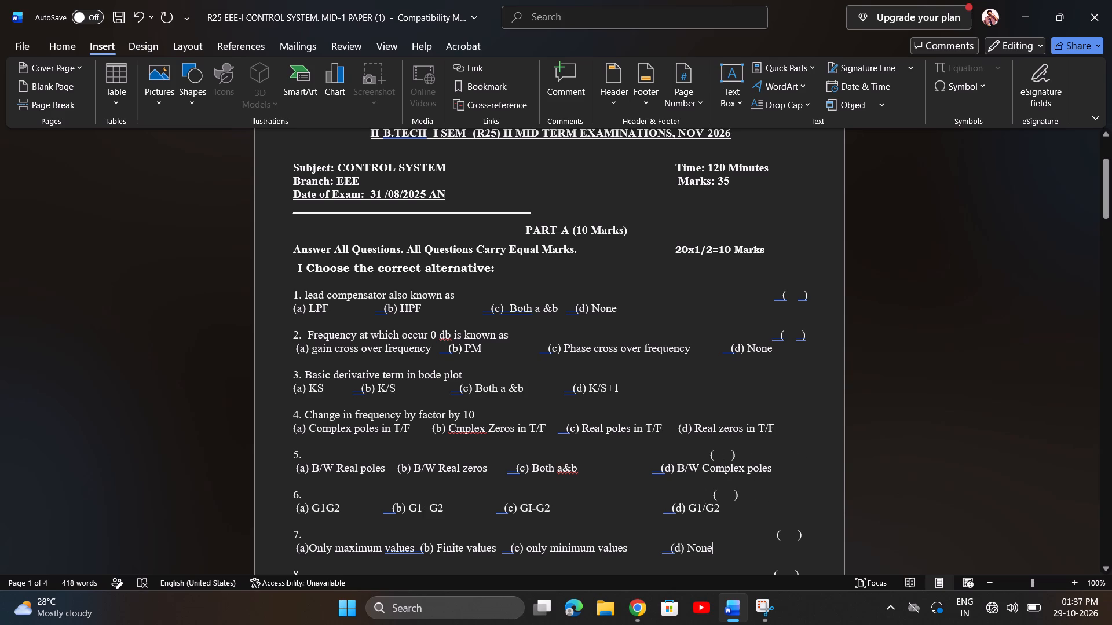
left_click(773, 532)
key("BackSpace")
key("BackSpace")
key("BackSpace")
key("BackSpace")
key("BackSpace")
key("BackSpace")
key("BackSpace")
key("BackSpace")
key("BackSpace")
key("BackSpace")
key("BackSpace")
key("BackSpace")
key("BackSpace")
key("BackSpace")
key("BackSpace")
key("BackSpace")
key("BackSpace")
key("BackSpace")
key("BackSpace")
key("BackSpace")
key("BackSpace")
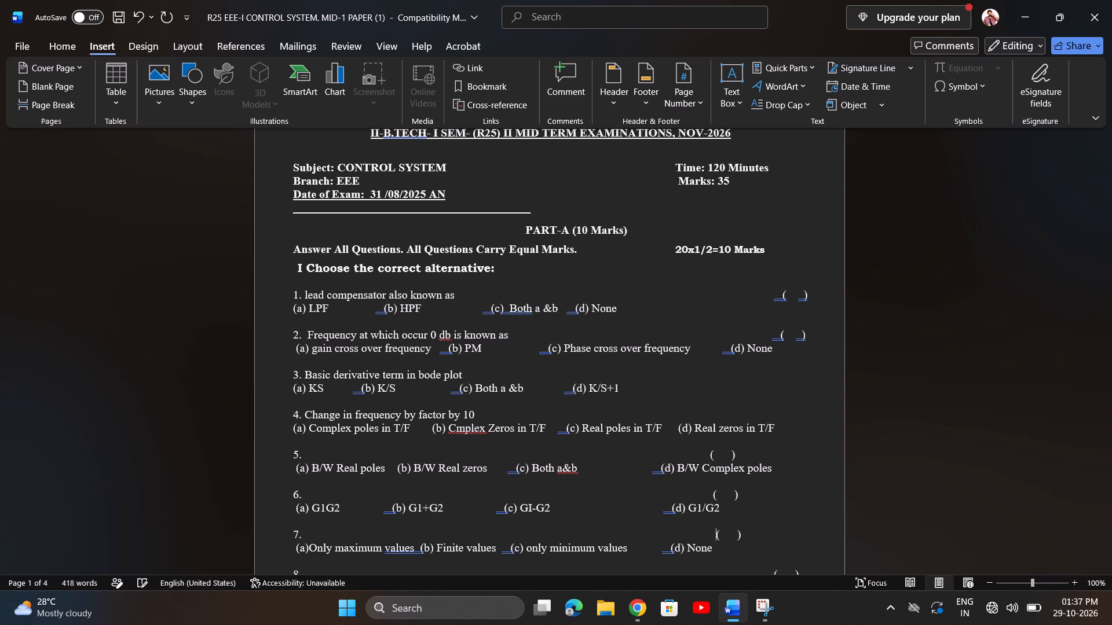
Remove part of the blank spacing before question 8's answer brackets, bringing them roughly above option (d).
left_click(771, 571)
key("BackSpace")
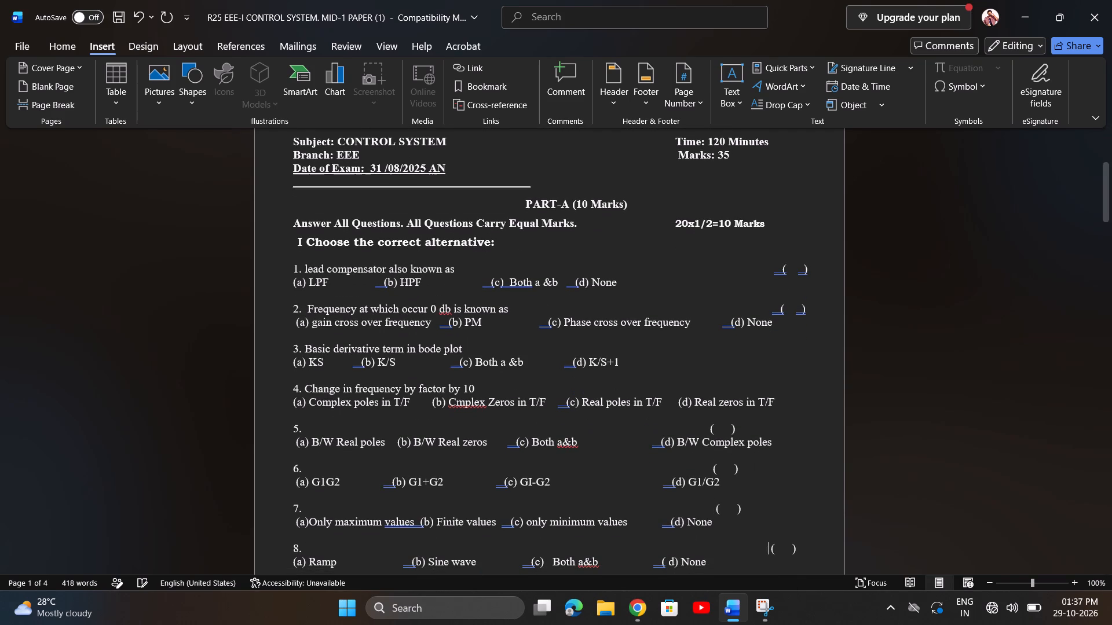
key("BackSpace")
key("BackSpace")
key("BackSpace")
key("BackSpace")
key("BackSpace")
key("BackSpace")
key("BackSpace")
key("BackSpace")
key("BackSpace")
key("BackSpace")
key("BackSpace")
key("BackSpace")
key("BackSpace")
key("BackSpace")
key("BackSpace")
key("BackSpace")
key("BackSpace")
key("BackSpace")
key("BackSpace")
key("BackSpace")
key("BackSpace")
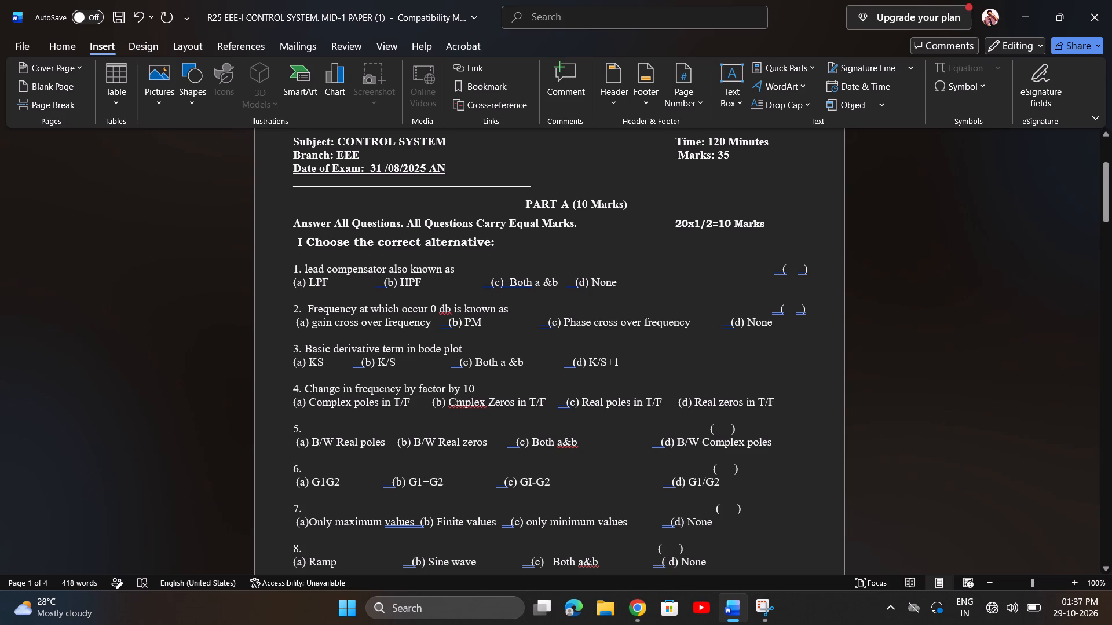
Replace the text of option (a) in question 4 with "Decade".
left_click(415, 403)
key("BackSpace")
key("BackSpace")
key("BackSpace")
key("BackSpace")
key("BackSpace")
key("BackSpace")
key("BackSpace")
key("BackSpace")
key("BackSpace")
key("BackSpace")
key("BackSpace")
key("BackSpace")
key("BackSpace")
key("BackSpace")
key("BackSpace")
key("BackSpace")
key("BackSpace")
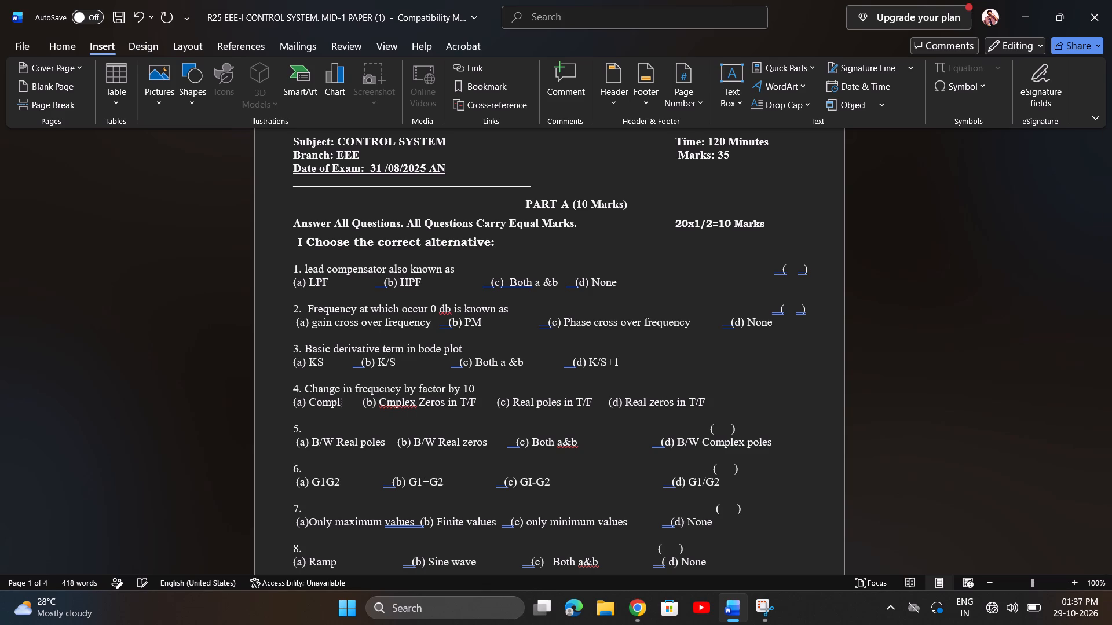
key("BackSpace")
key("BackSpace")
key("BackSpace")
key("BackSpace")
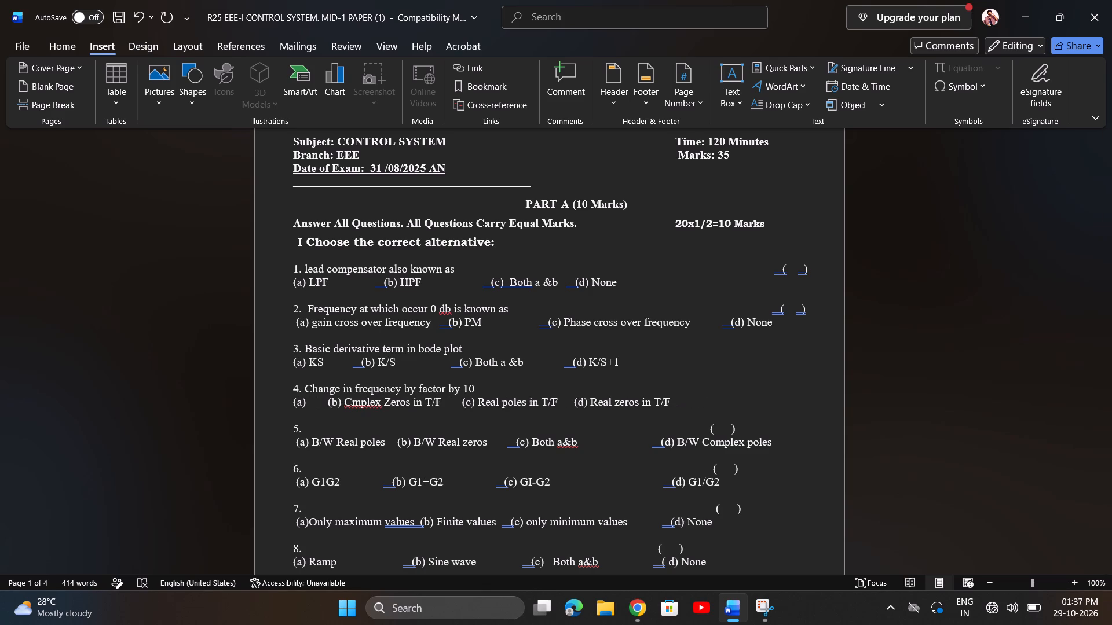
key("e")
type("cade")
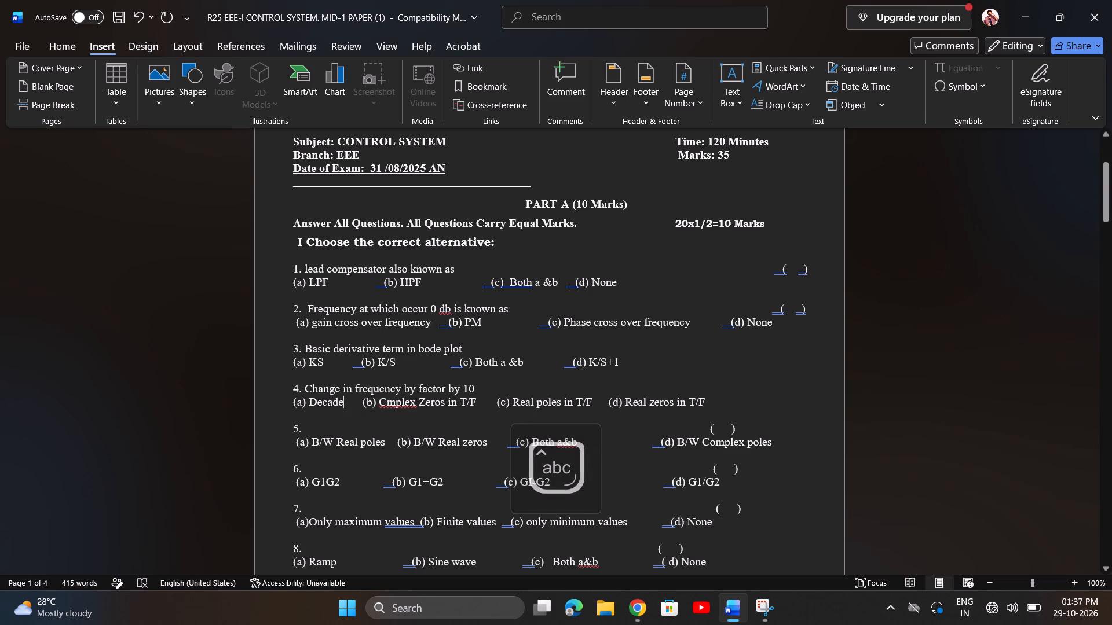
Replace the text of option (b) in question 4 with "Octave".
left_click(490, 401)
key("BackSpace")
key("BackSpace")
key("BackSpace")
key("BackSpace")
key("BackSpace")
key("BackSpace")
key("BackSpace")
key("BackSpace")
key("BackSpace")
key("BackSpace")
key("BackSpace")
key("BackSpace")
key("BackSpace")
key("BackSpace")
key("BackSpace")
key("BackSpace")
key("BackSpace")
key("BackSpace")
key("BackSpace")
key("BackSpace")
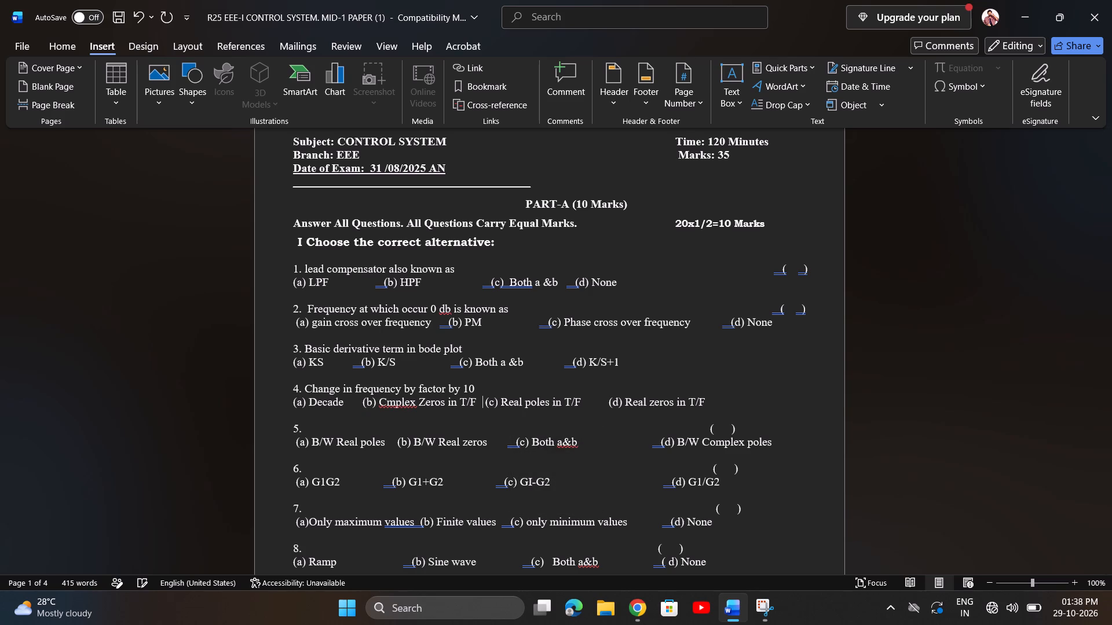
key("BackSpace")
key("BackSpace")
key("BackSpace")
key("BackSpace")
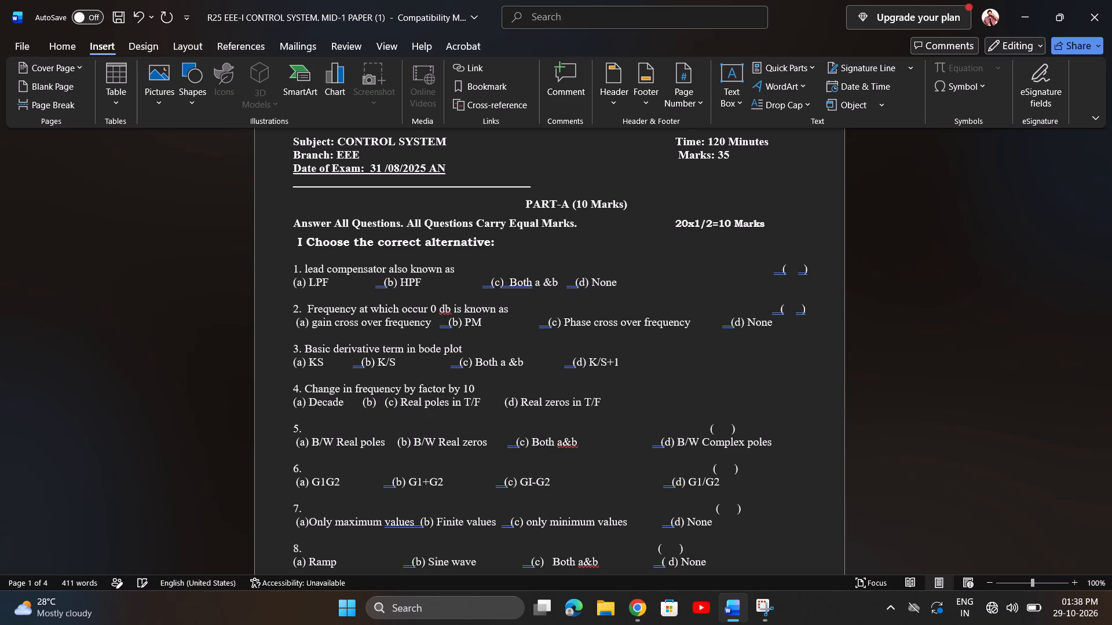
key("o")
type("ctave")
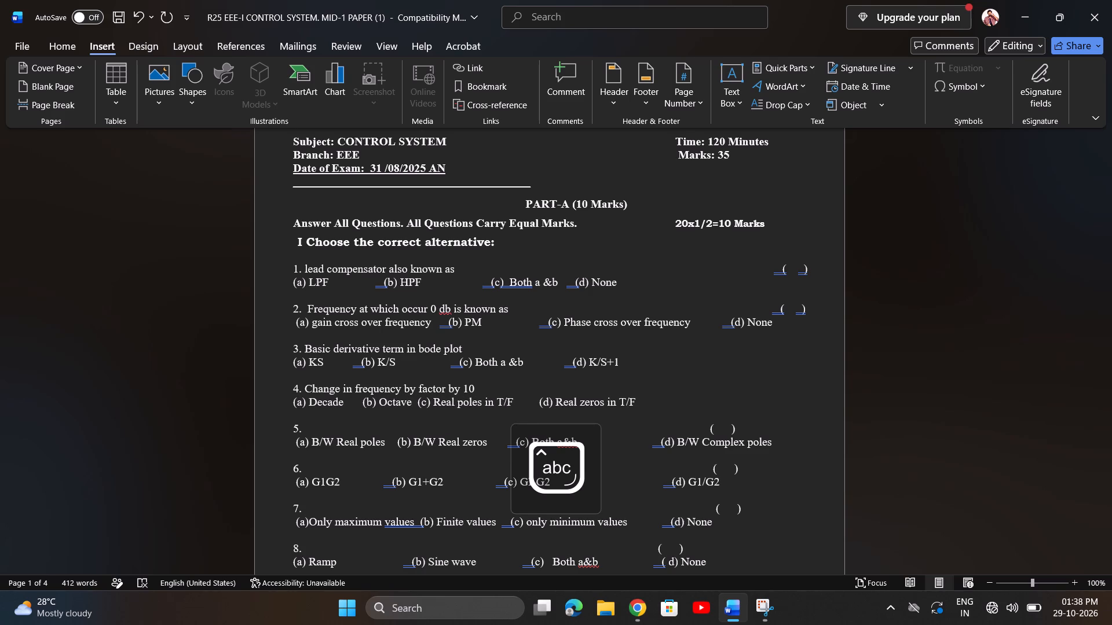
Replace the text of option (c) in question 4 with "Both a&b".
left_click(526, 399)
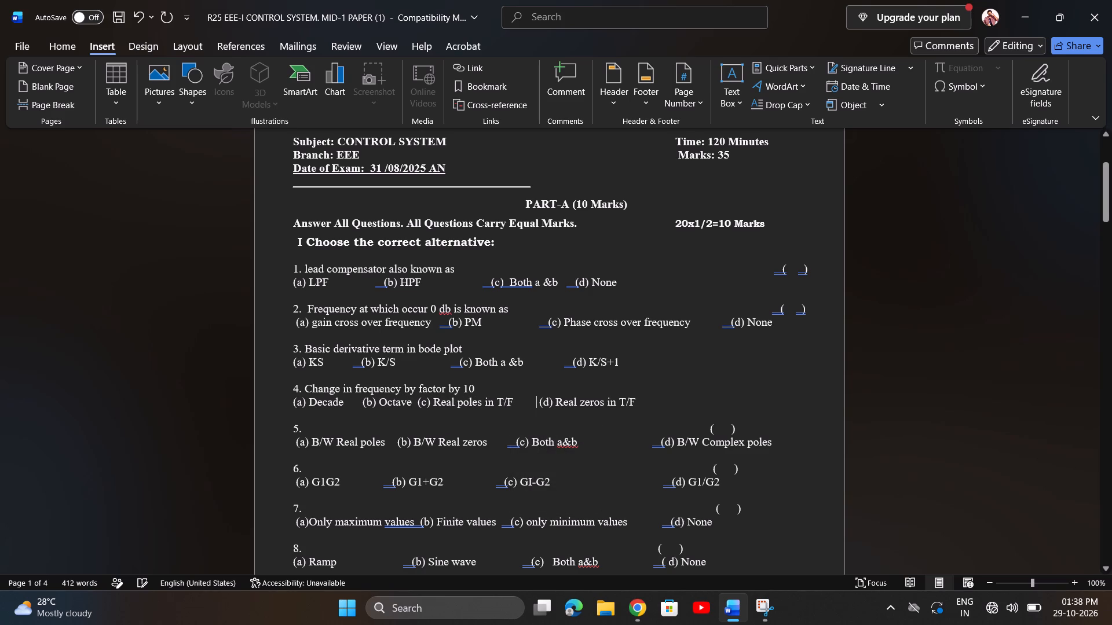
key("BackSpace")
key("BackSpace")
key("BackSpace")
key("BackSpace")
key("BackSpace")
key("BackSpace")
key("BackSpace")
key("BackSpace")
key("BackSpace")
key("BackSpace")
key("BackSpace")
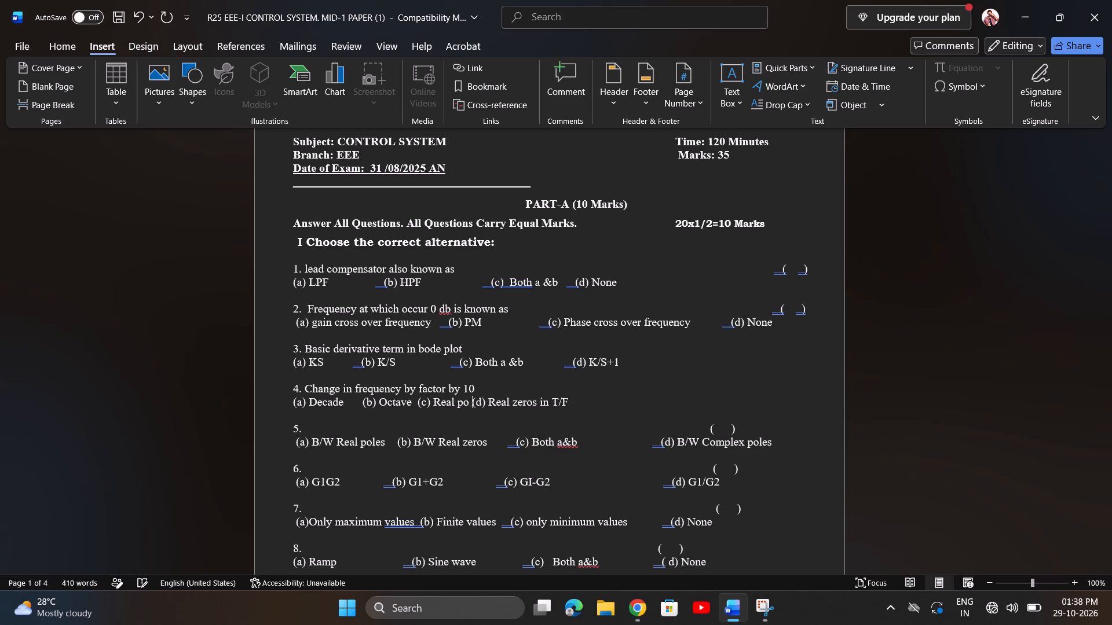
key("BackSpace")
key("BackSpace")
key("BackSpace")
key("BackSpace")
key("BackSpace")
key("BackSpace")
key("BackSpace")
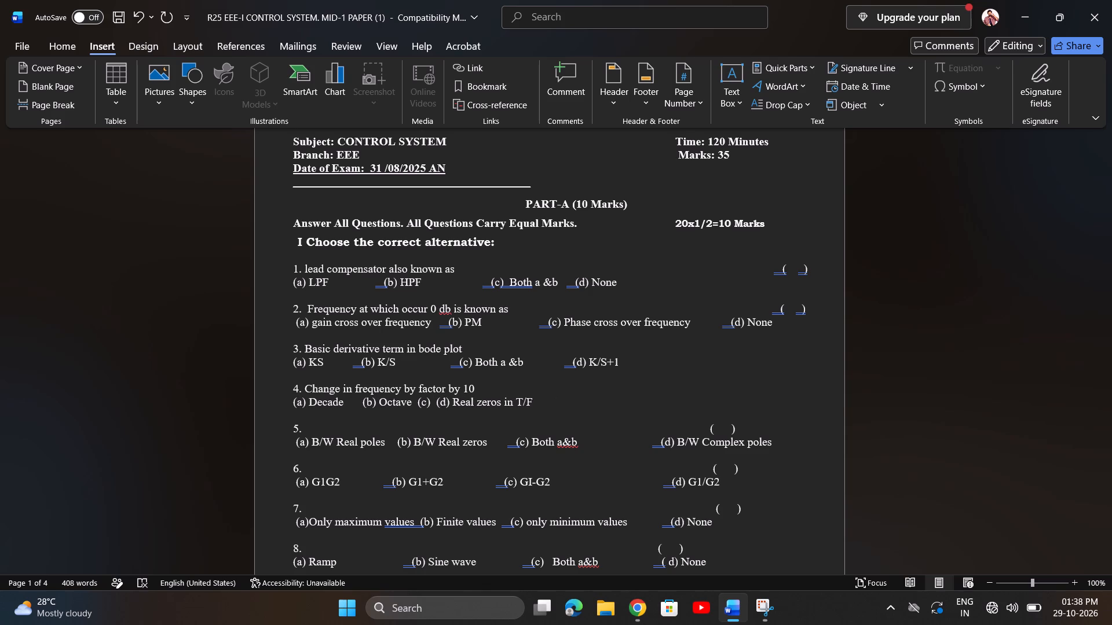
key("b")
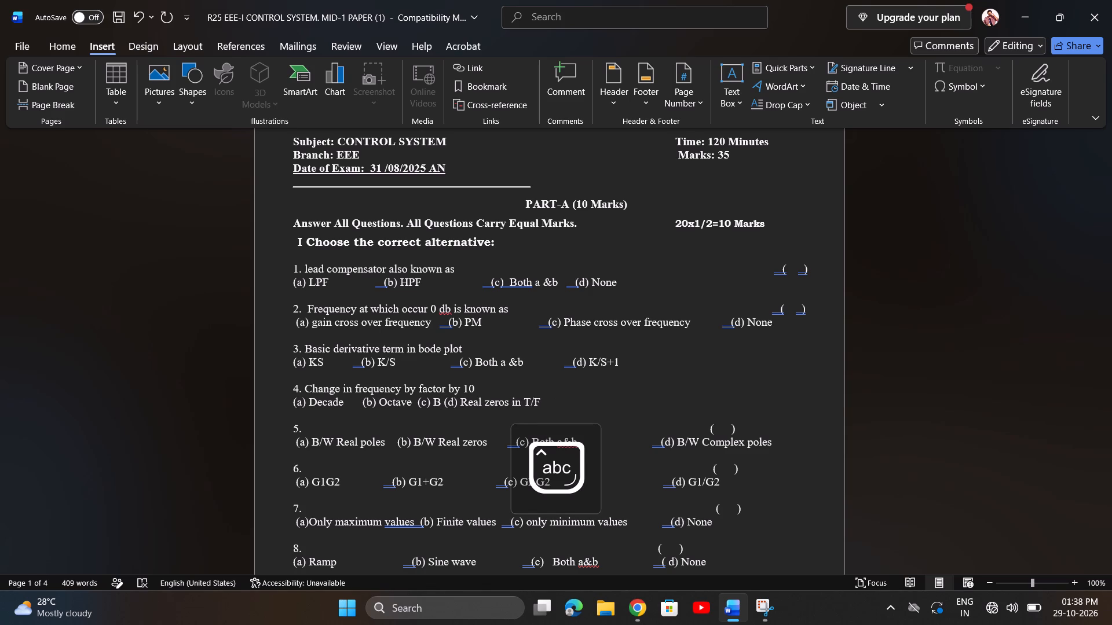
type("oth")
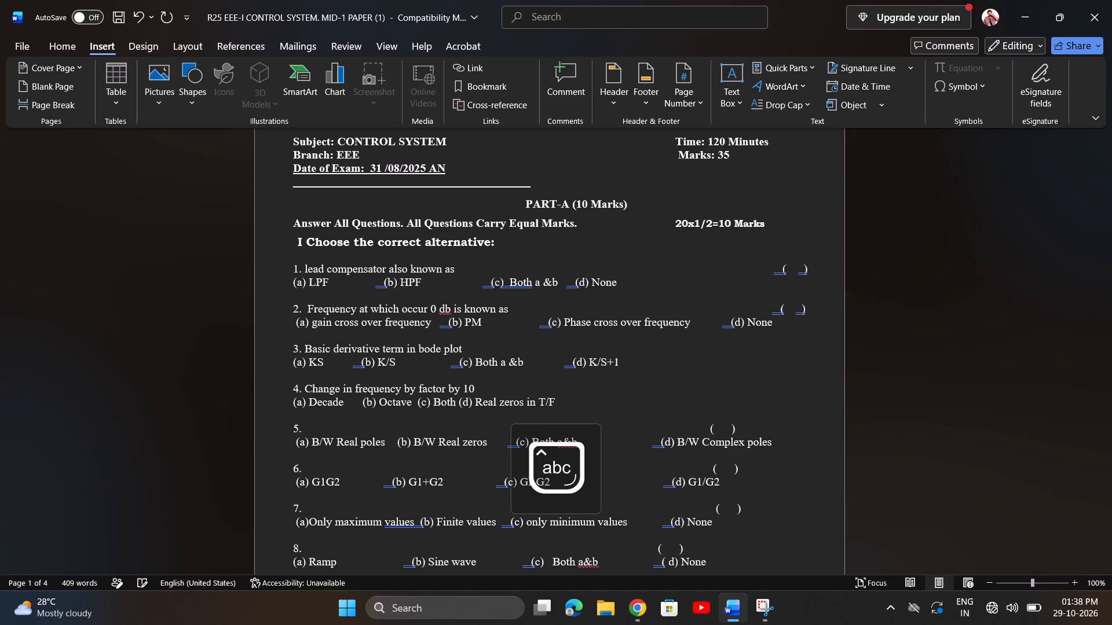
key("space")
type("a")
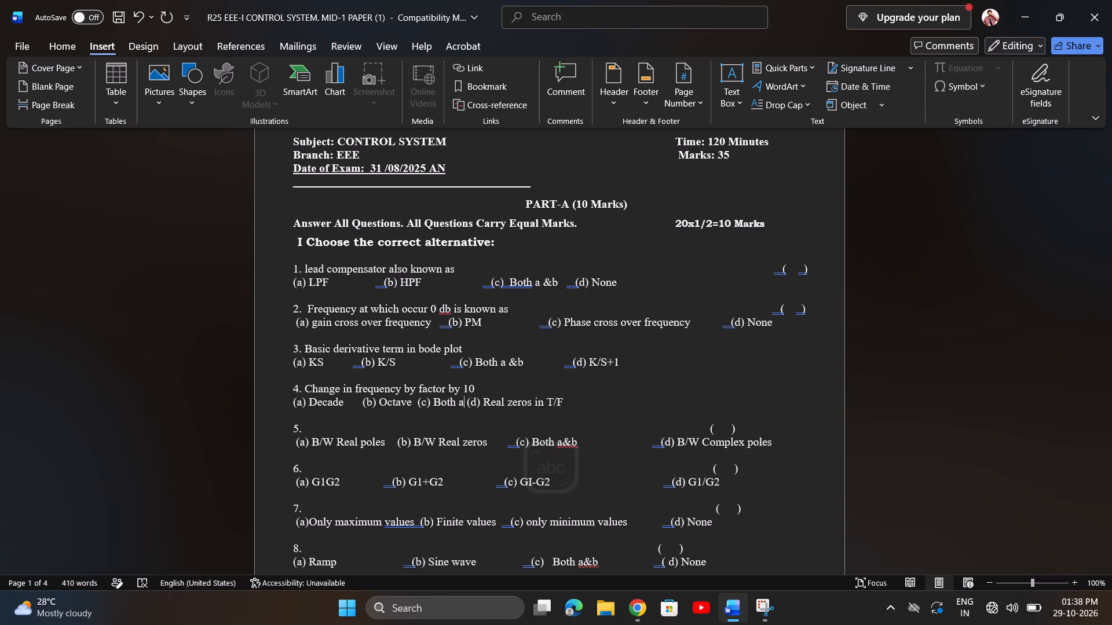
key("shift+ampersand")
key("b")
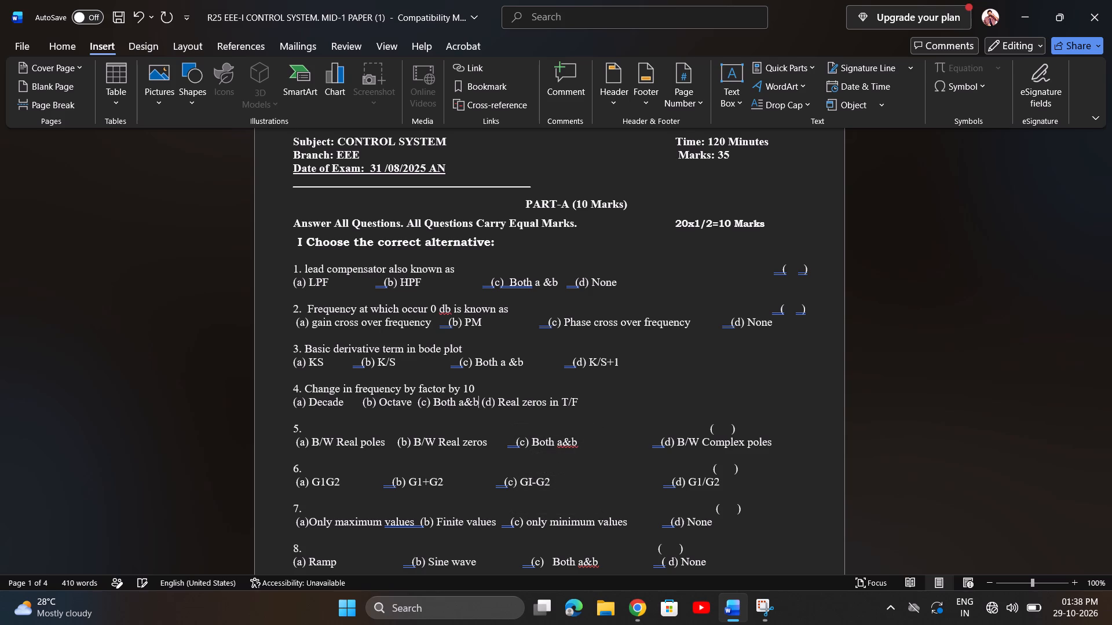
Replace option (d) in question 4, including its label, with "d) None".
left_click(597, 400)
key("BackSpace")
key("BackSpace")
key("BackSpace")
key("BackSpace")
key("BackSpace")
key("BackSpace")
key("BackSpace")
key("BackSpace")
key("BackSpace")
key("BackSpace")
key("BackSpace")
key("BackSpace")
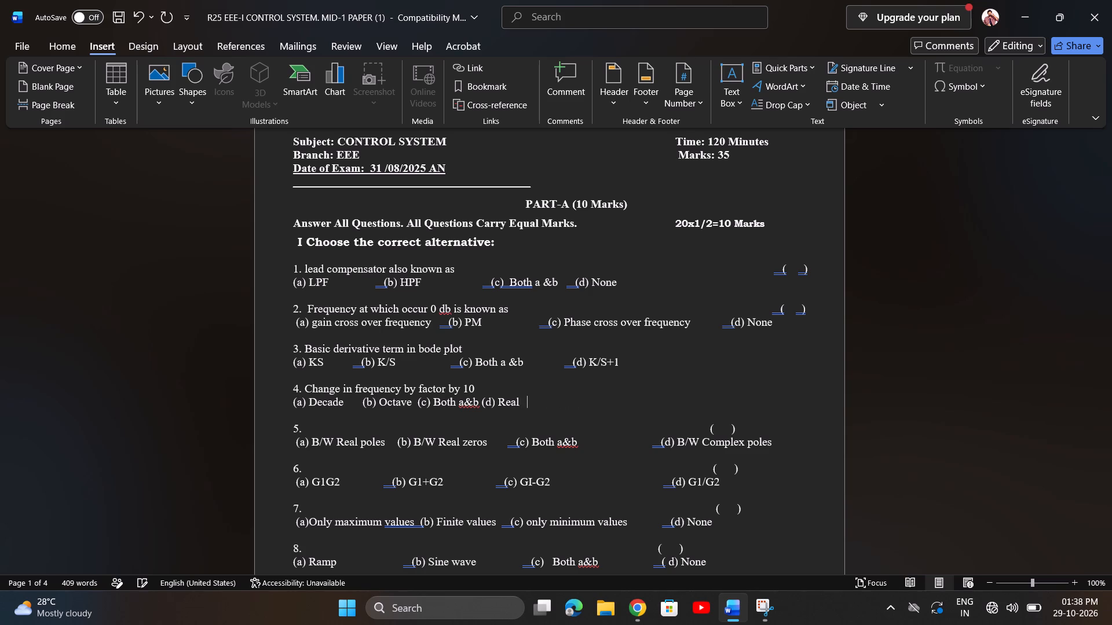
key("BackSpace")
key("BackSpace")
key("BackSpace")
key("BackSpace")
key("BackSpace")
key("BackSpace")
key("BackSpace")
key("BackSpace")
key("BackSpace")
key("d")
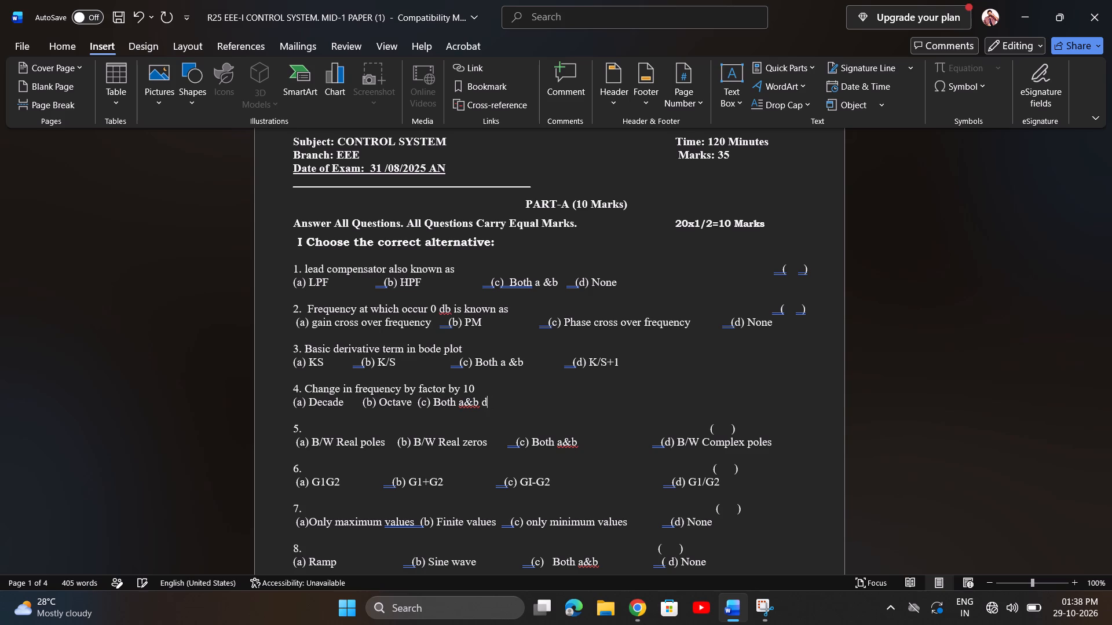
key("BackSpace")
key("space")
type("d")
key("shift+parenright")
key("n")
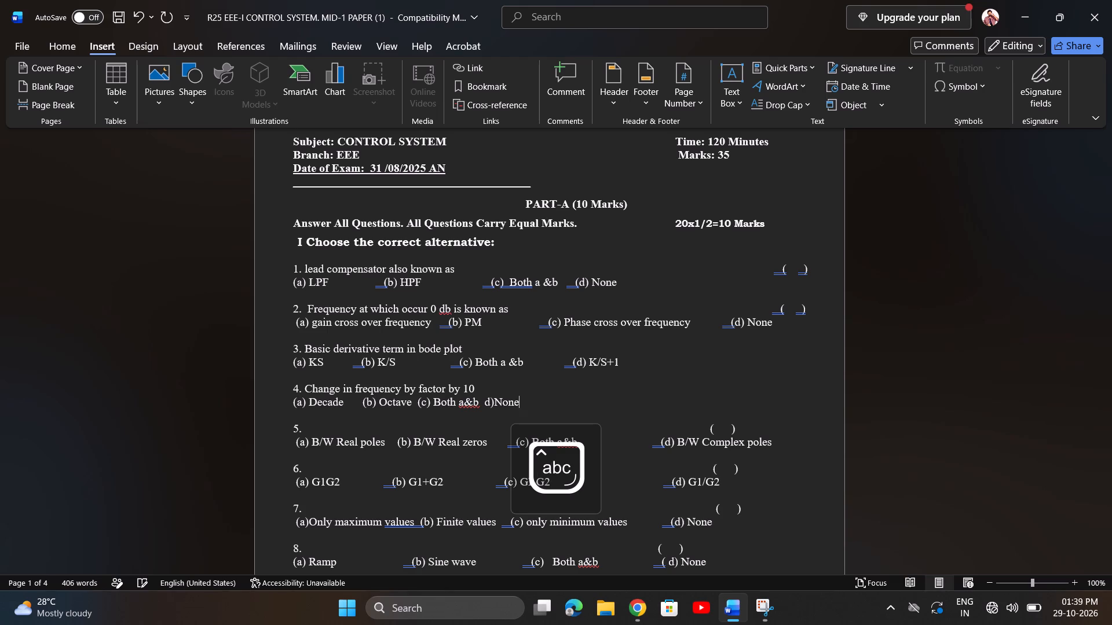
left_click(494, 400)
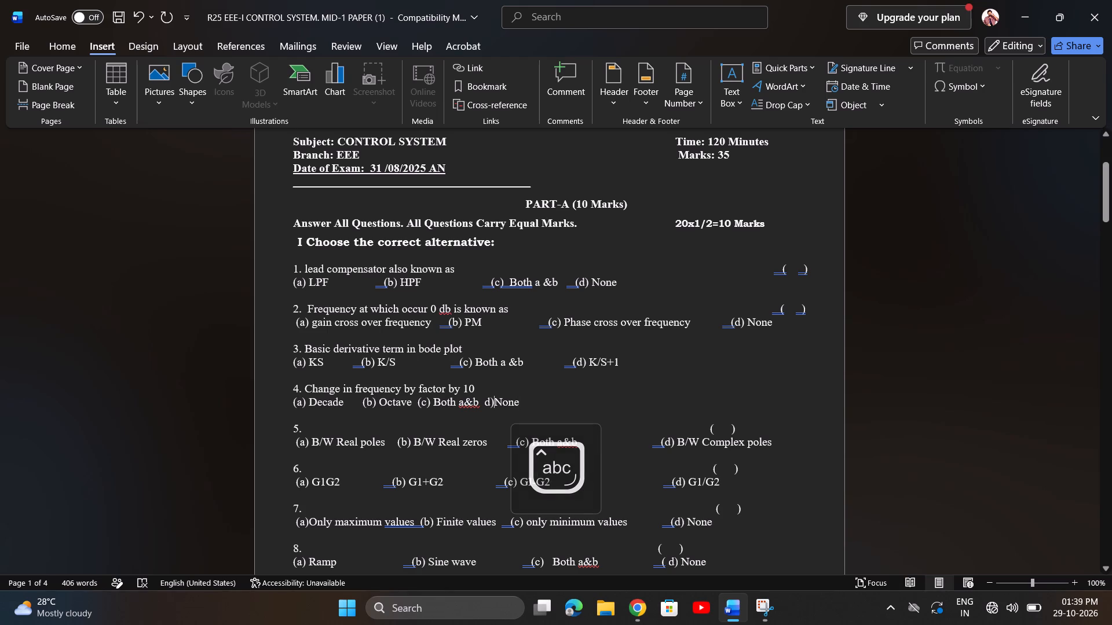
key("space")
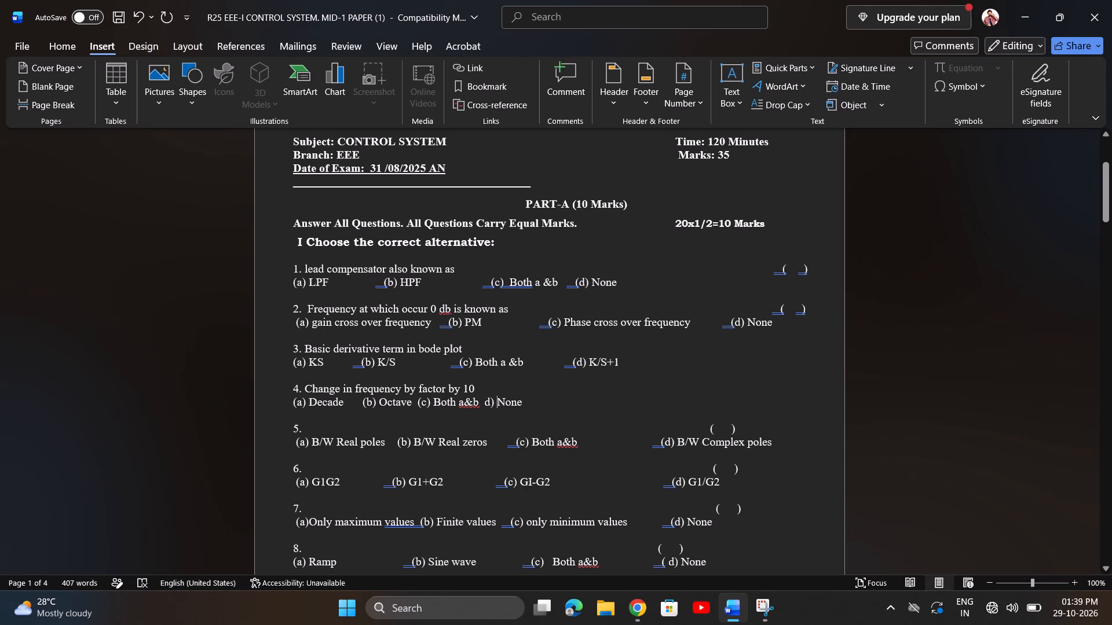
Widen the blank spacing between options (b) and (c) in question 4, bringing (c) roughly below question 3's option (c).
left_click(416, 402)
key("space")
key("space")
key("space")
key("space")
key("space")
key("space")
key("space")
key("space")
key("space")
key("space")
key("space")
key("space")
key("space")
key("space")
key("space")
key("space")
key("space")
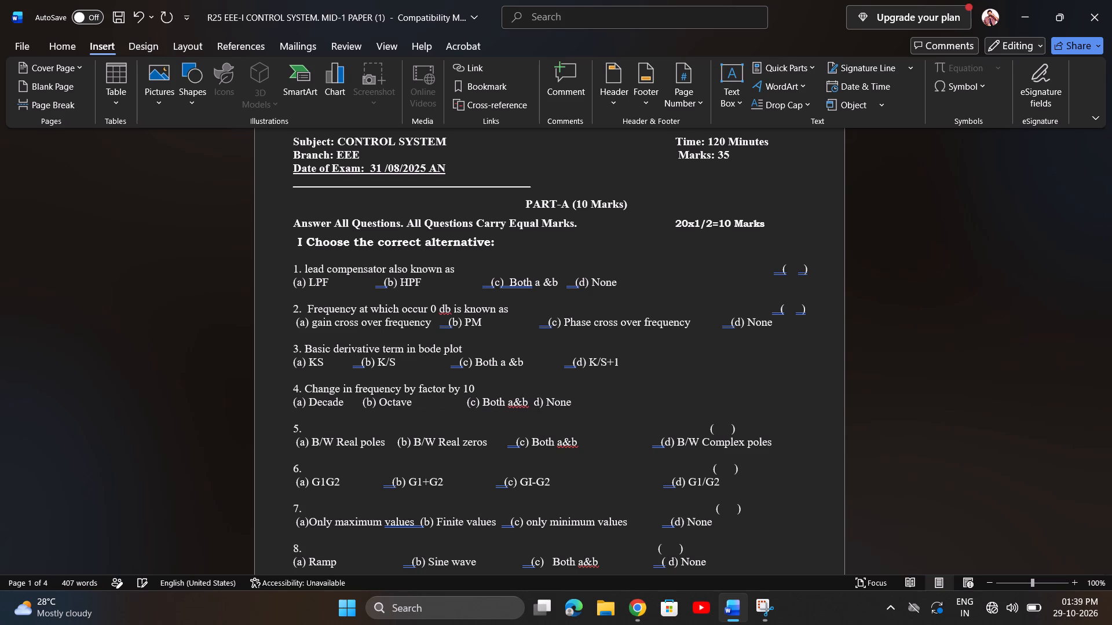
key("BackSpace")
key("BackSpace")
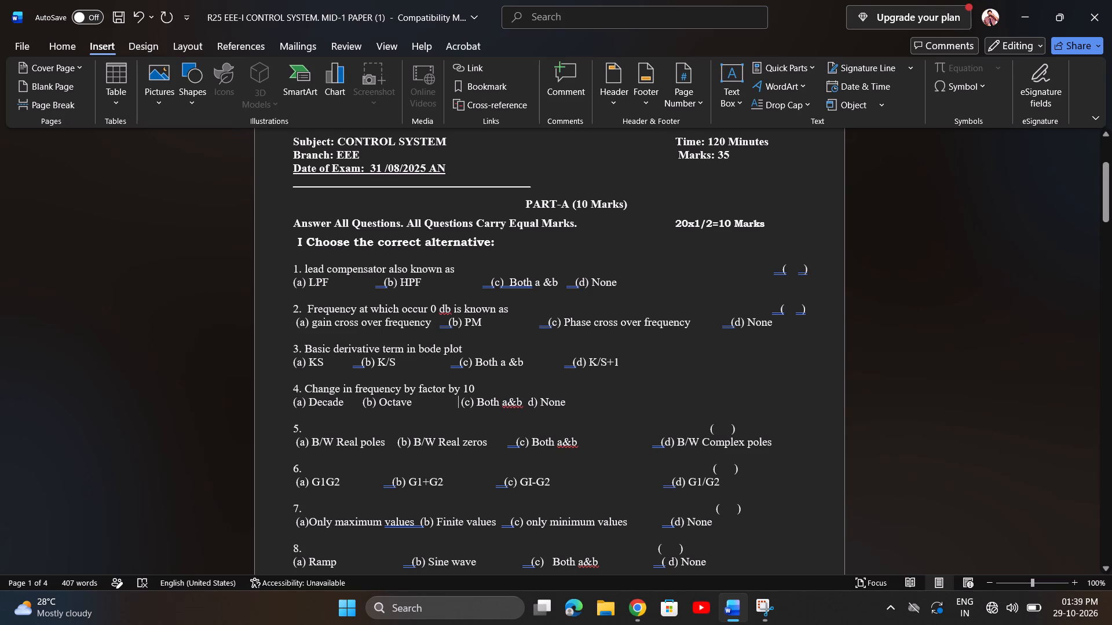
Widen the blank spacing before option d) in question 4, bringing it roughly below question 3's option (d).
left_click(525, 406)
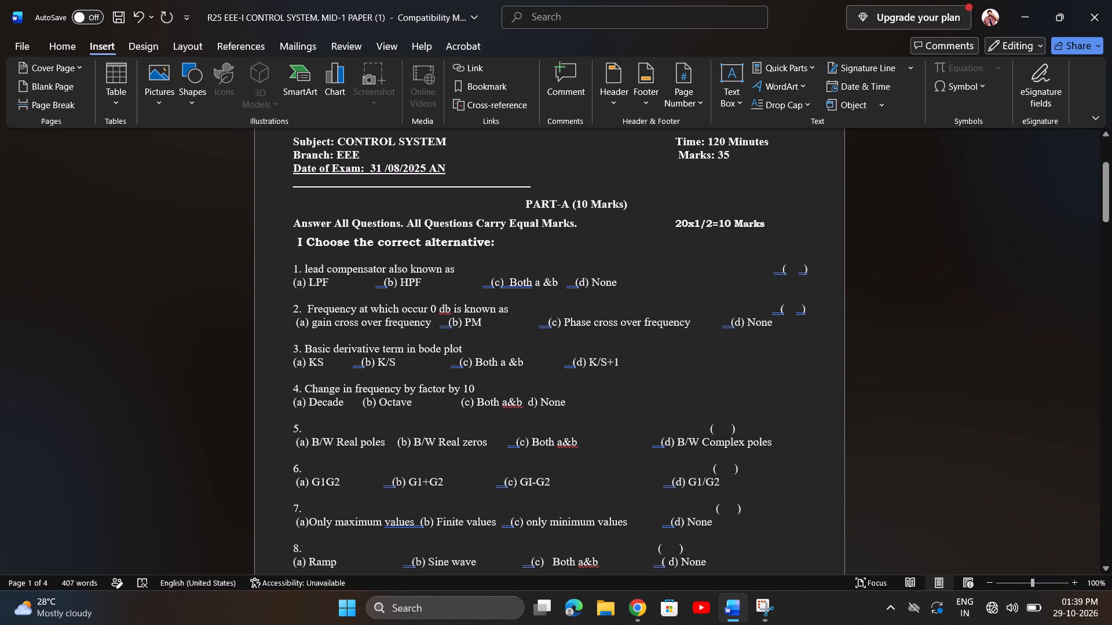
left_click(526, 404)
key("space")
key("space")
key("space")
key("space")
key("space")
key("space")
key("space")
key("space")
key("space")
key("space")
key("space")
key("space")
key("space")
key("space")
key("space")
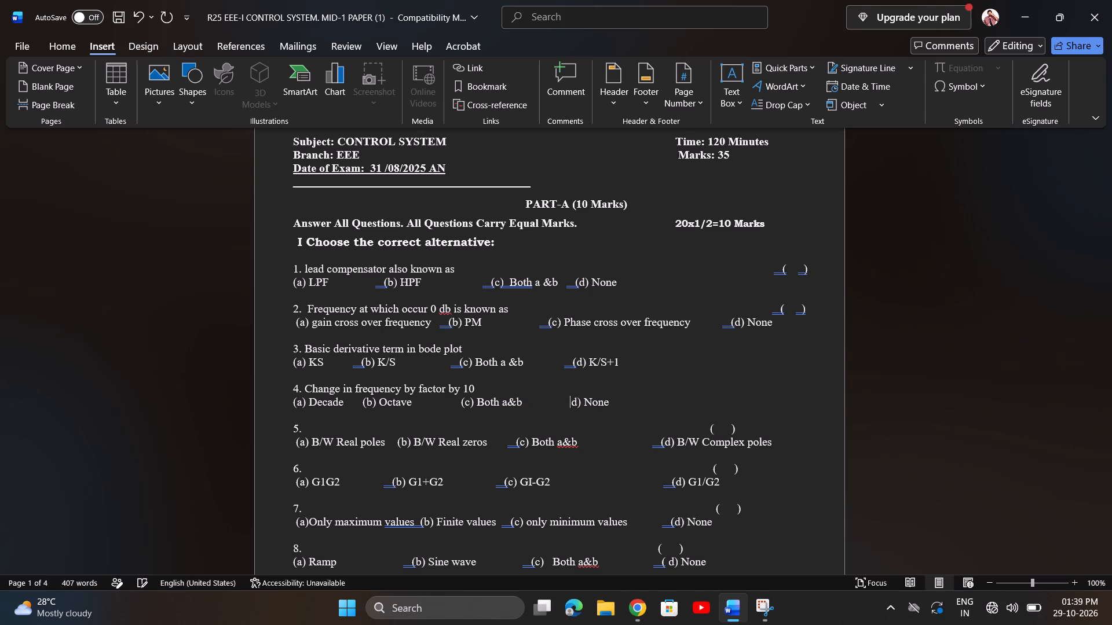
key("space")
key("space")
key("space")
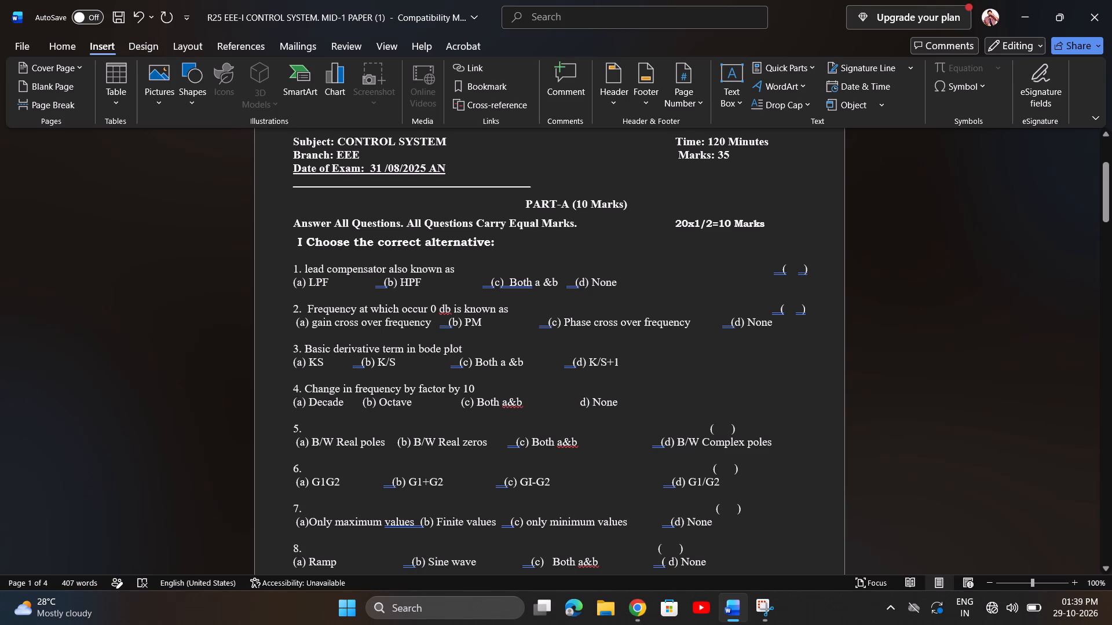
Copy the end of question 2's first line, from "as" through the answer brackets, and paste it on the blank line above question 3.
left_click_drag(812, 311, 786, 304)
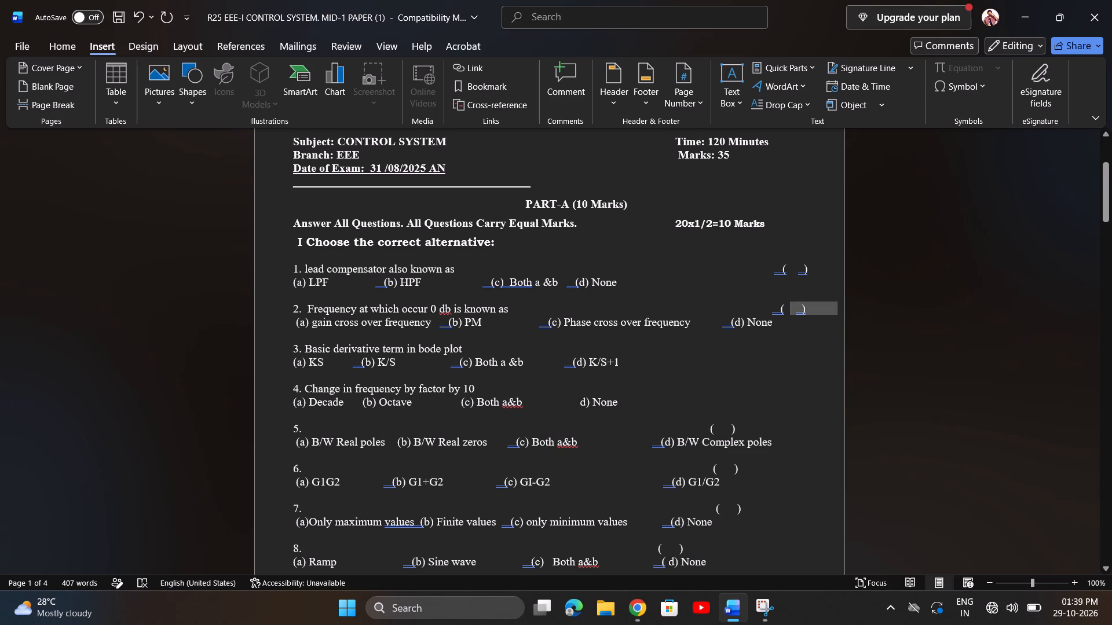
left_click_drag(786, 304, 778, 303)
right_click(786, 314)
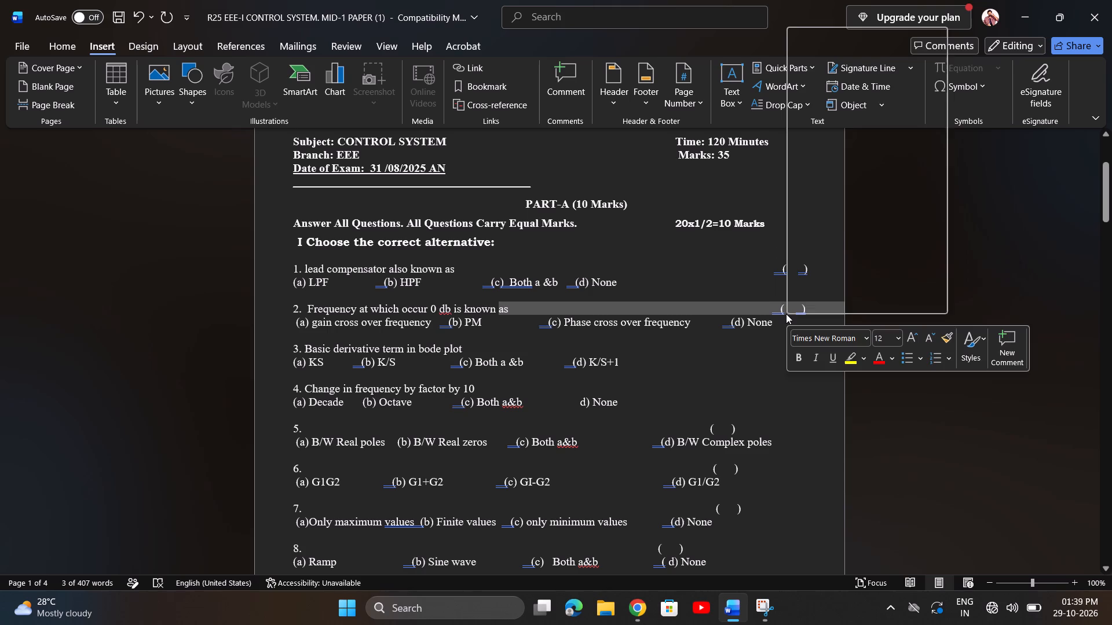
left_click(840, 79)
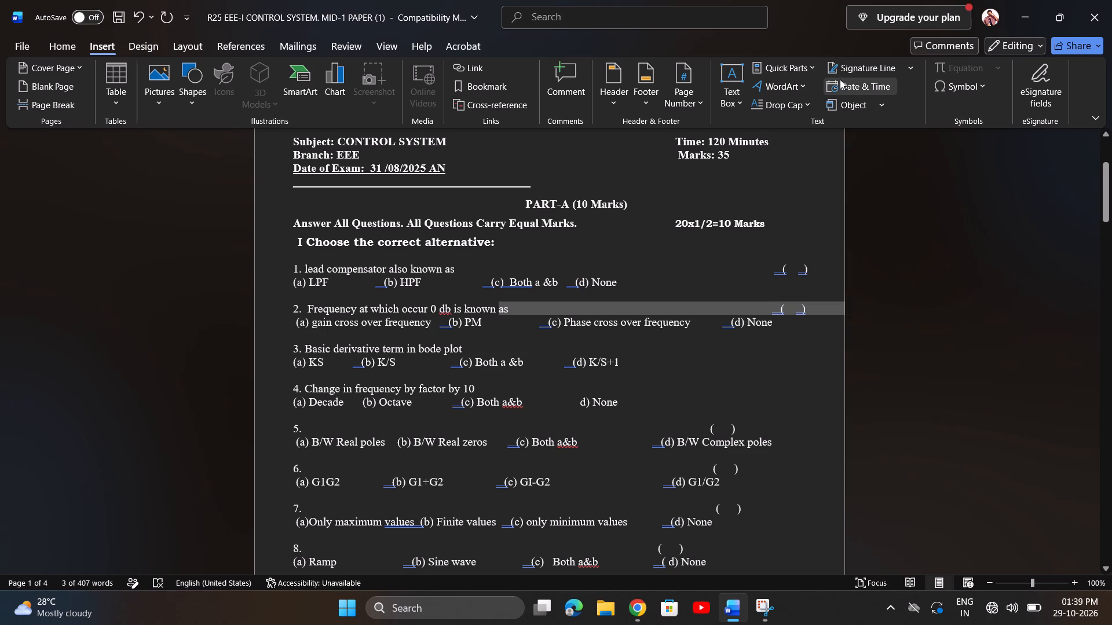
left_click(780, 339)
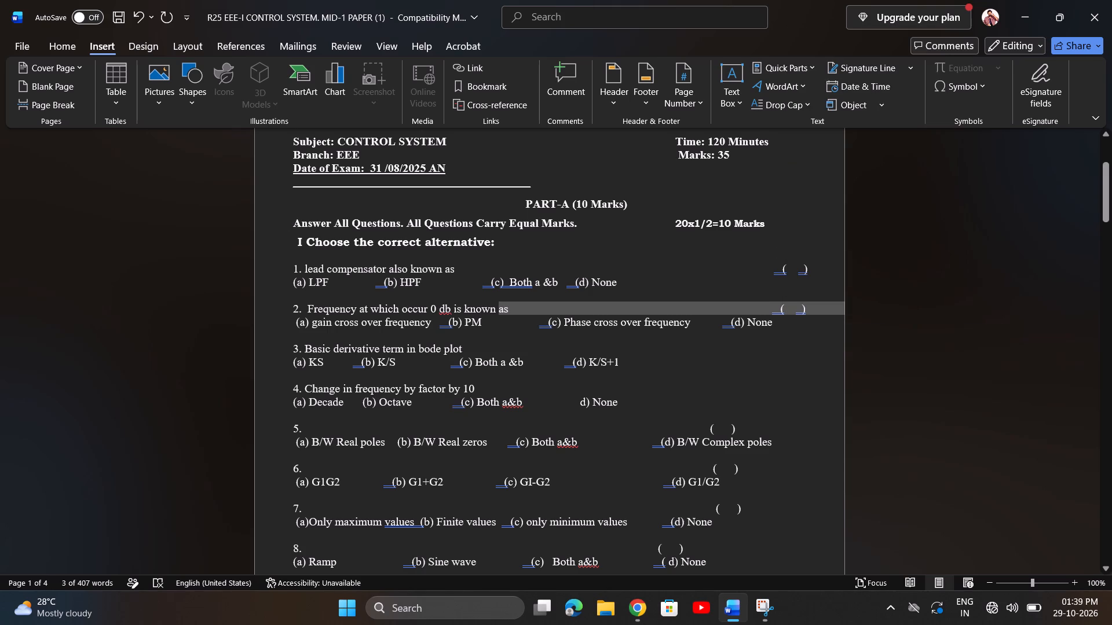
right_click(780, 339)
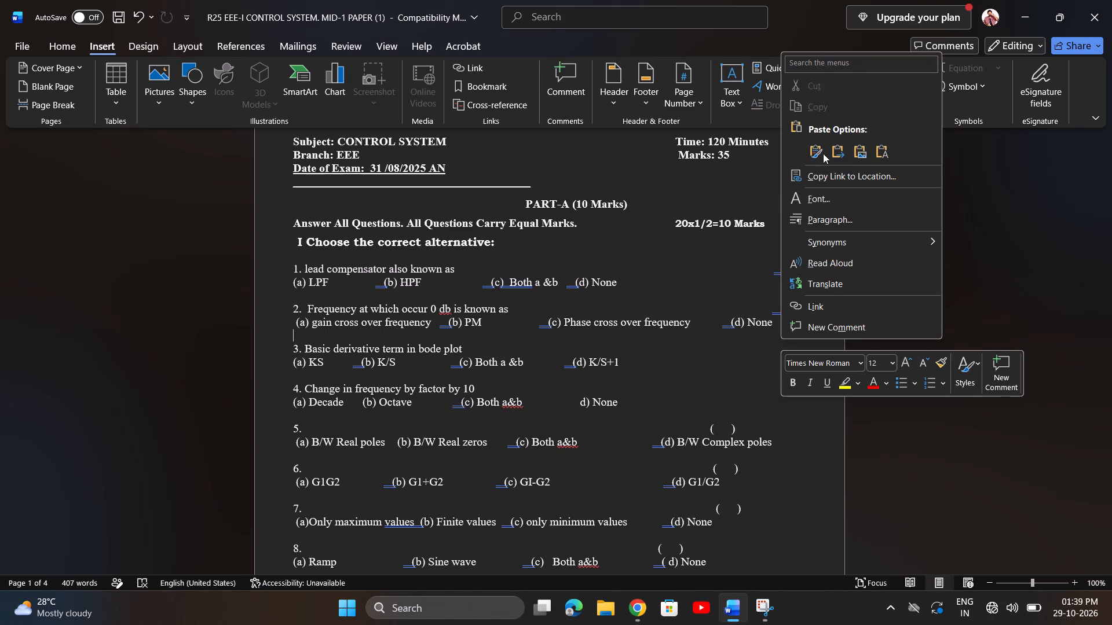
left_click(823, 152)
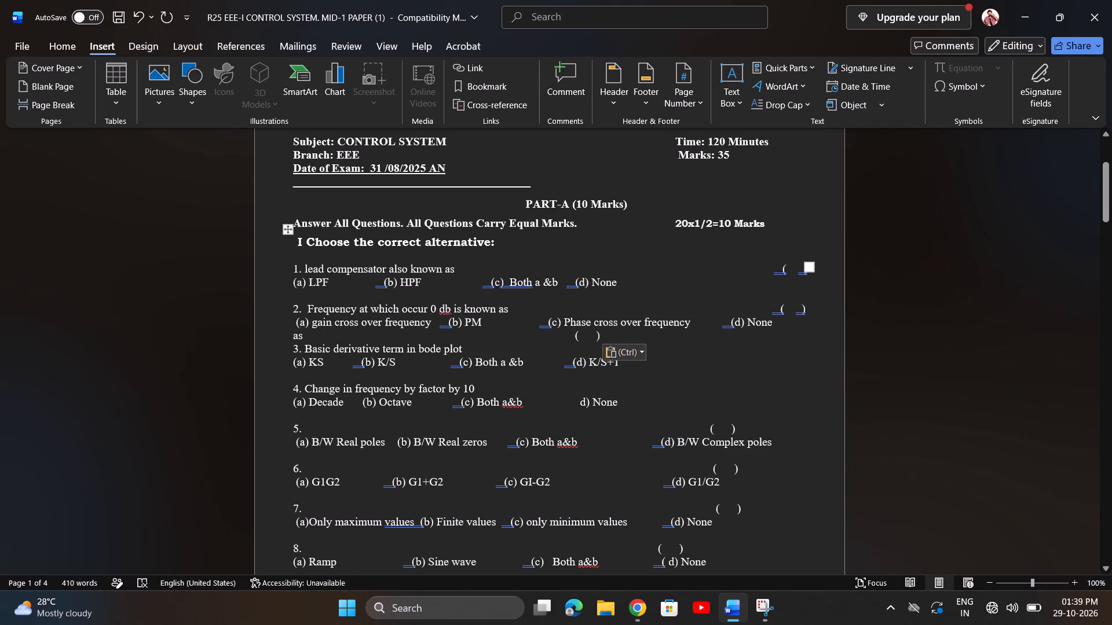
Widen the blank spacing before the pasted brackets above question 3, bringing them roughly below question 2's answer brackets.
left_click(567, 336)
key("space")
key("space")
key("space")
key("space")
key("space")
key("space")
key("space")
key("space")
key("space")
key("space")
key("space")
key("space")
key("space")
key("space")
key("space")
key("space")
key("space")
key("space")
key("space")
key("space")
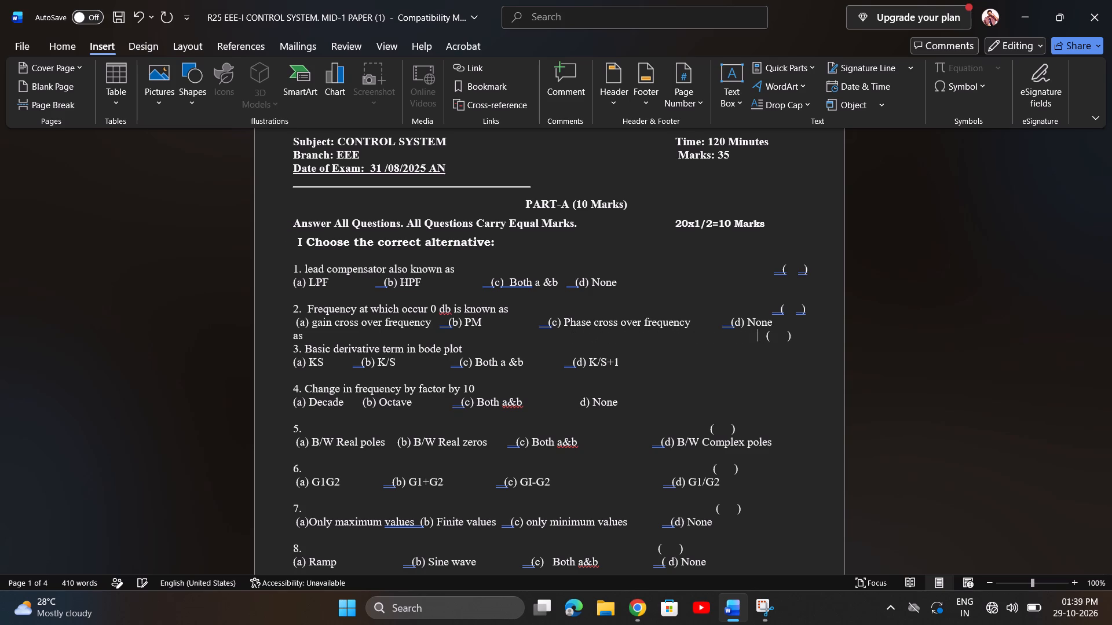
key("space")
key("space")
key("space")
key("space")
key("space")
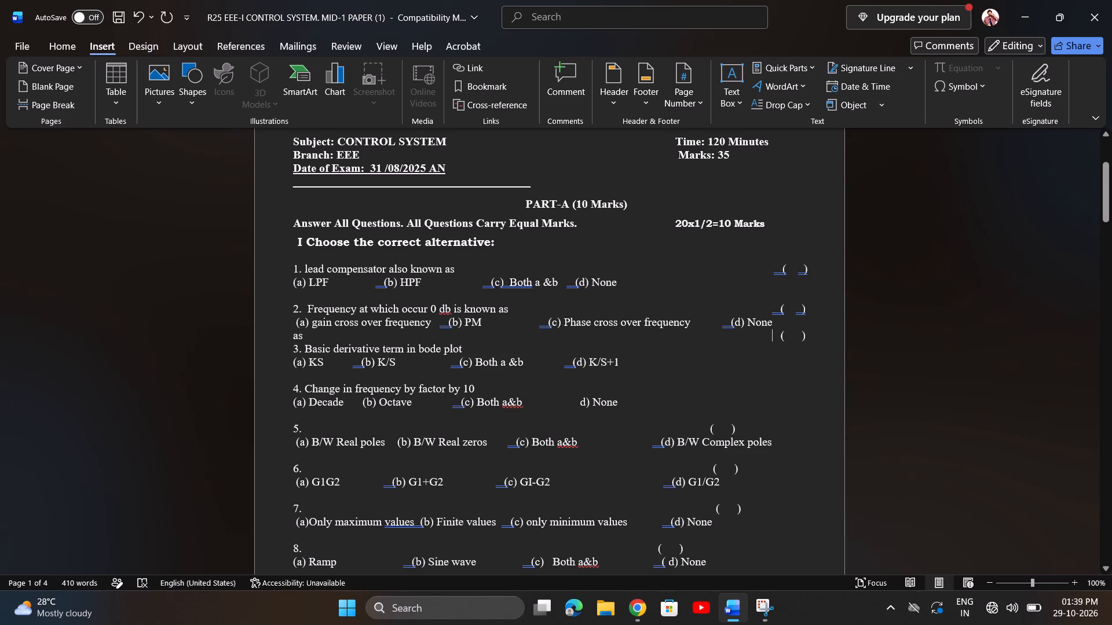
Delete the leftover word "as" from the bracket line above question 3.
left_click(312, 341)
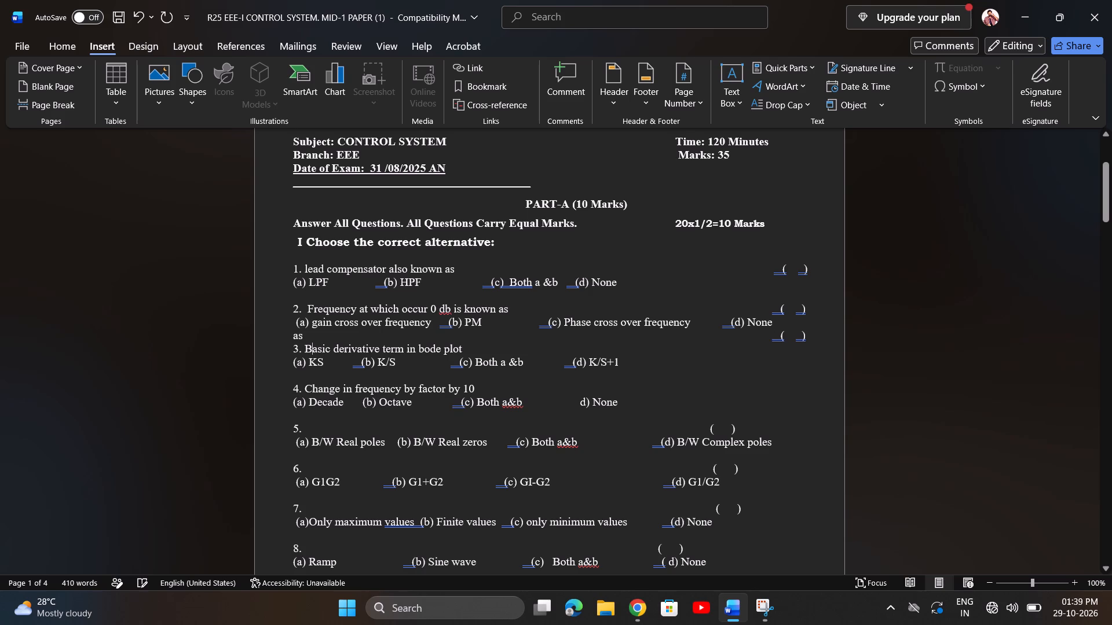
left_click(307, 340)
key("BackSpace")
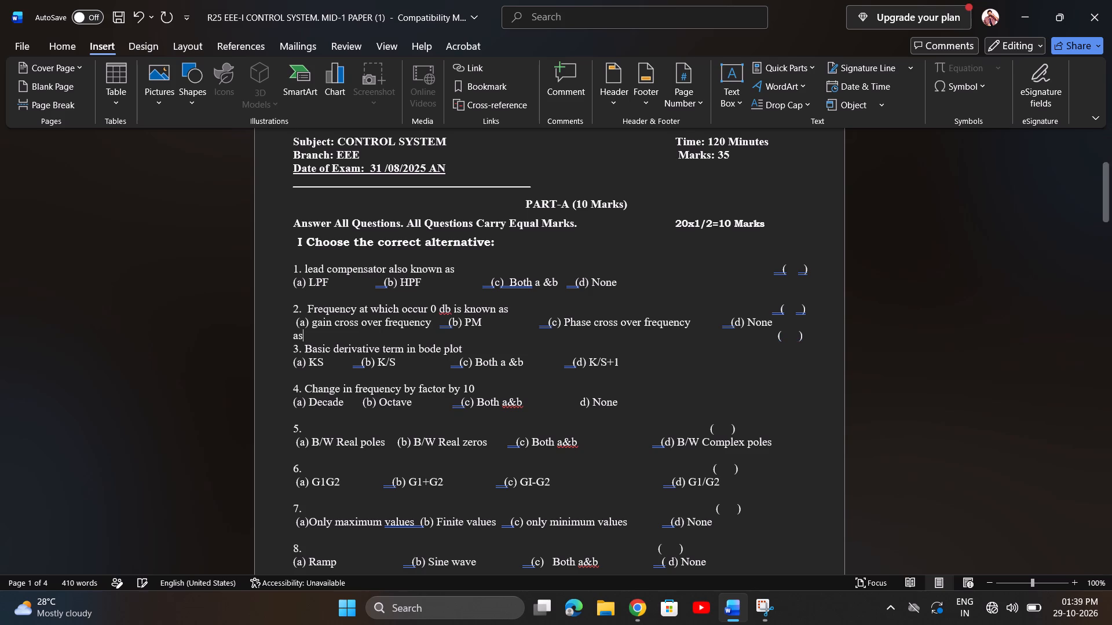
key("BackSpace")
key("BackSpace")
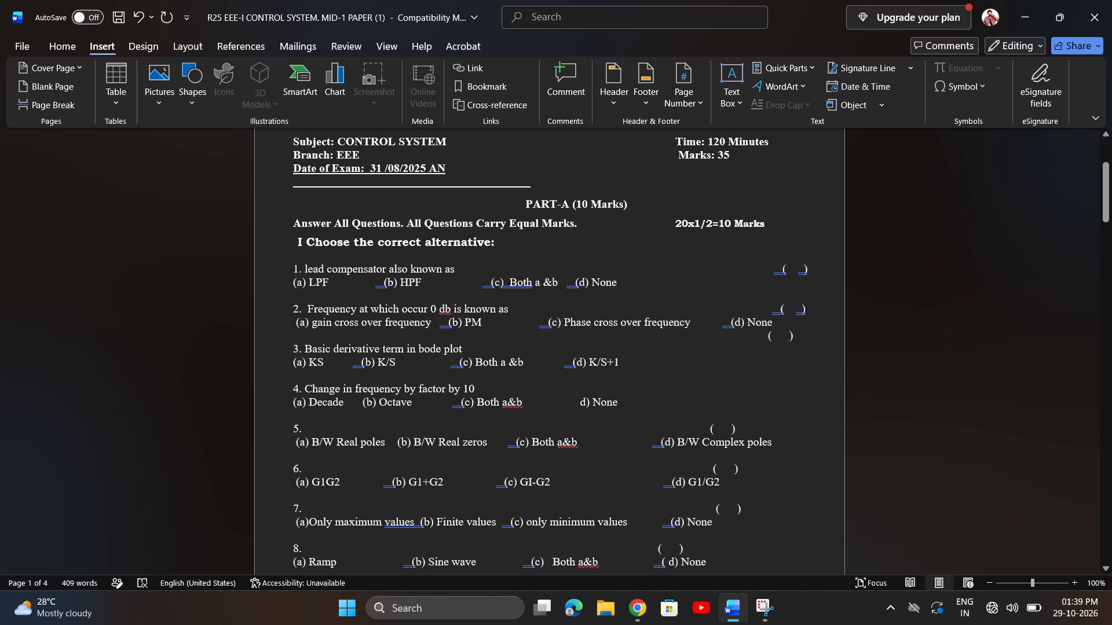
Copy the answer brackets above question 3, paste them after question 3's text, and remove the extra blank line this adds.
left_click_drag(806, 340, 763, 340)
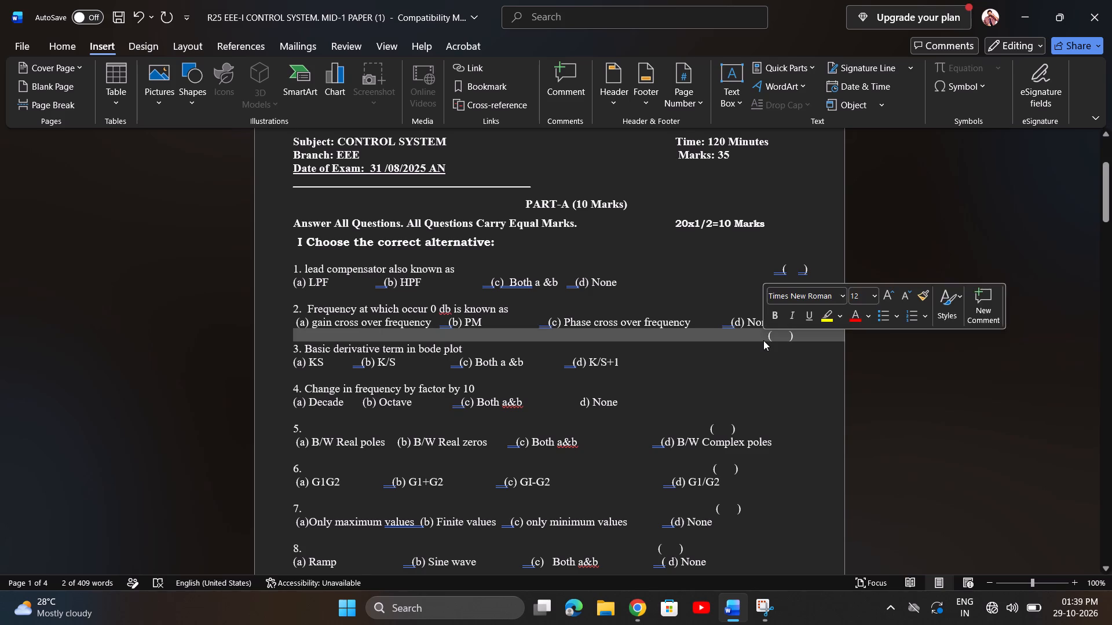
right_click(763, 340)
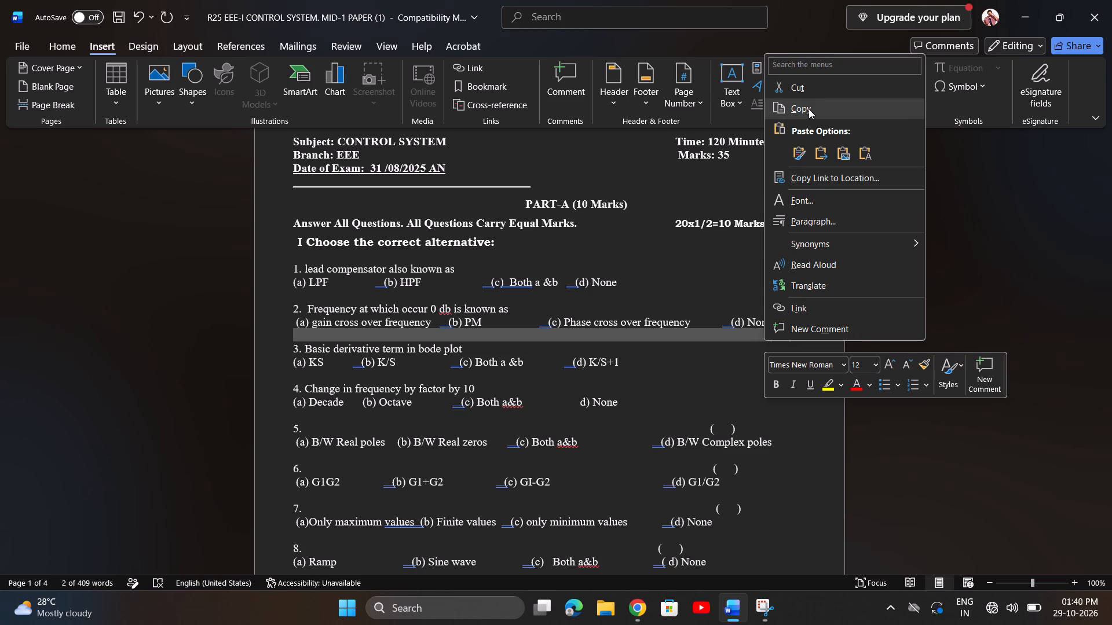
left_click(809, 105)
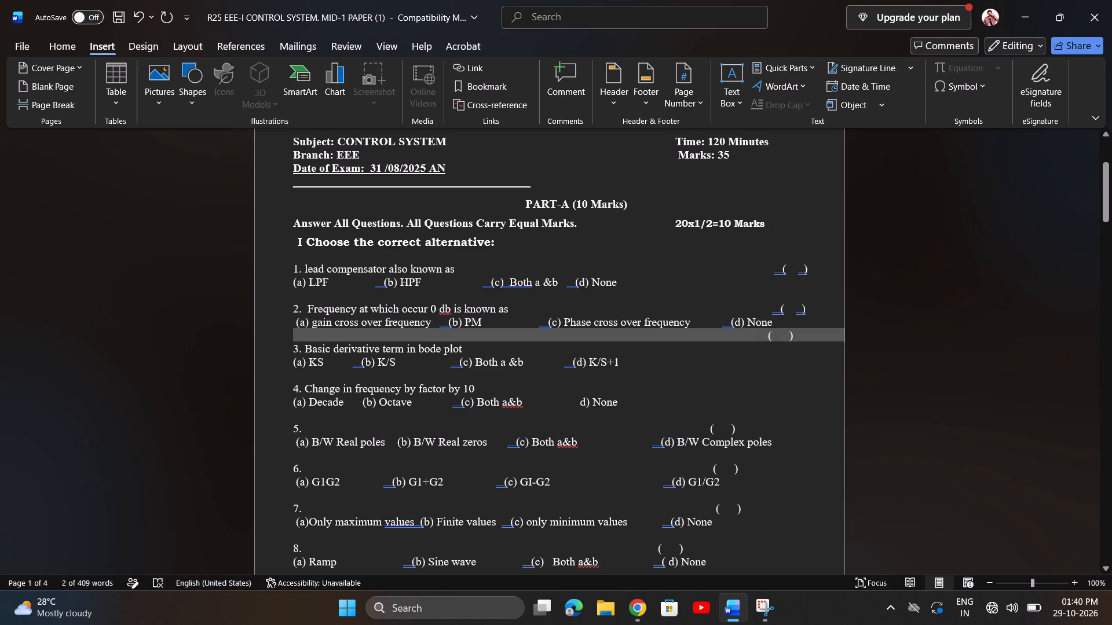
left_click(540, 348)
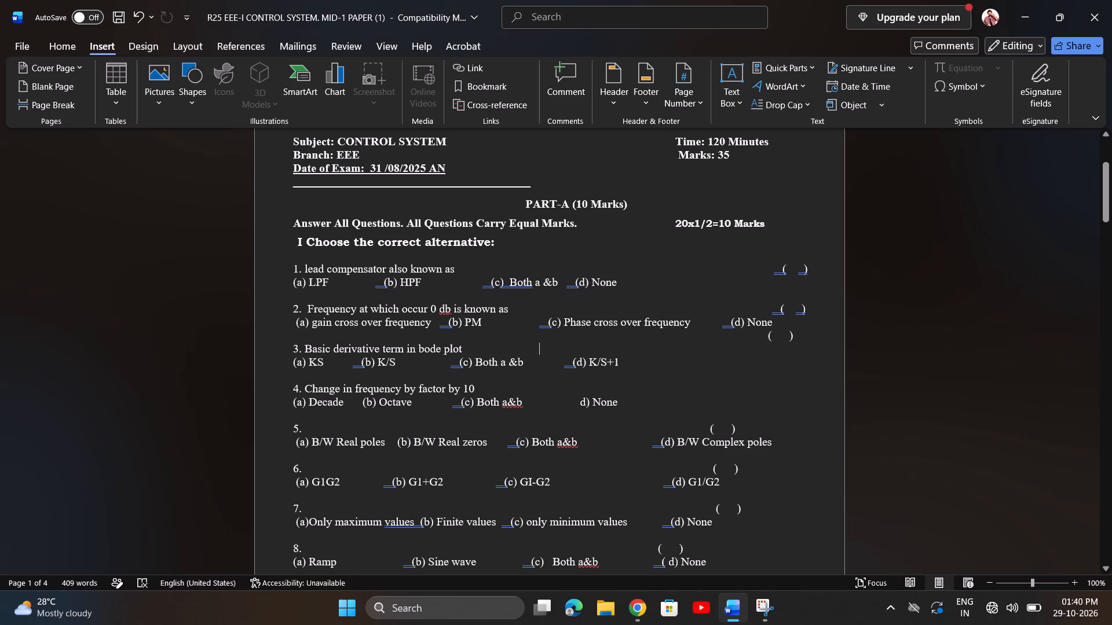
left_click(503, 347)
right_click(503, 347)
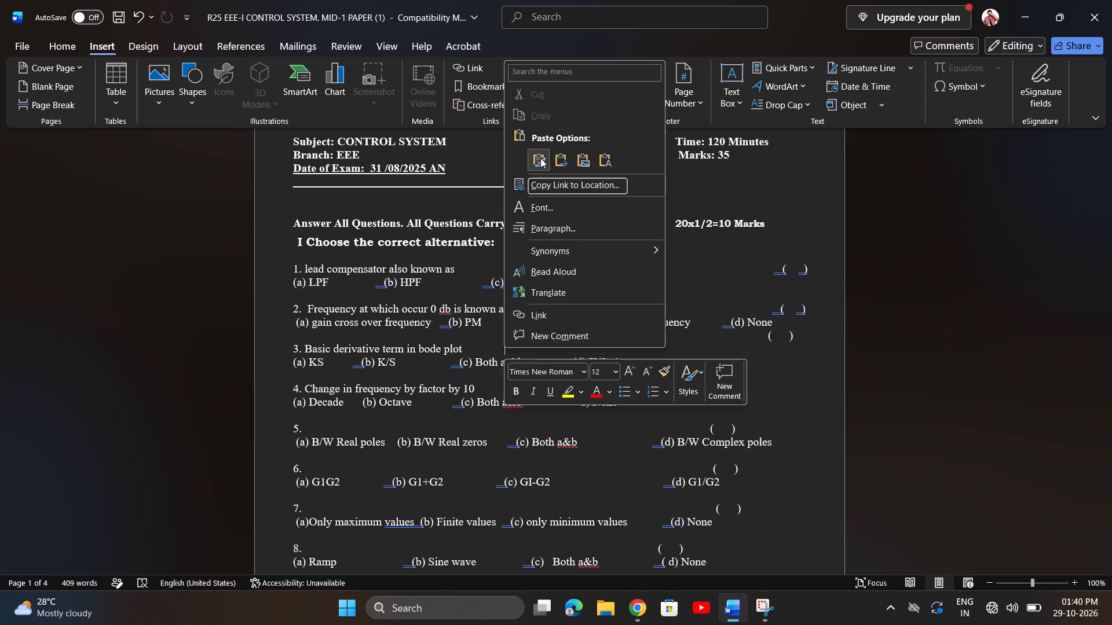
left_click(540, 158)
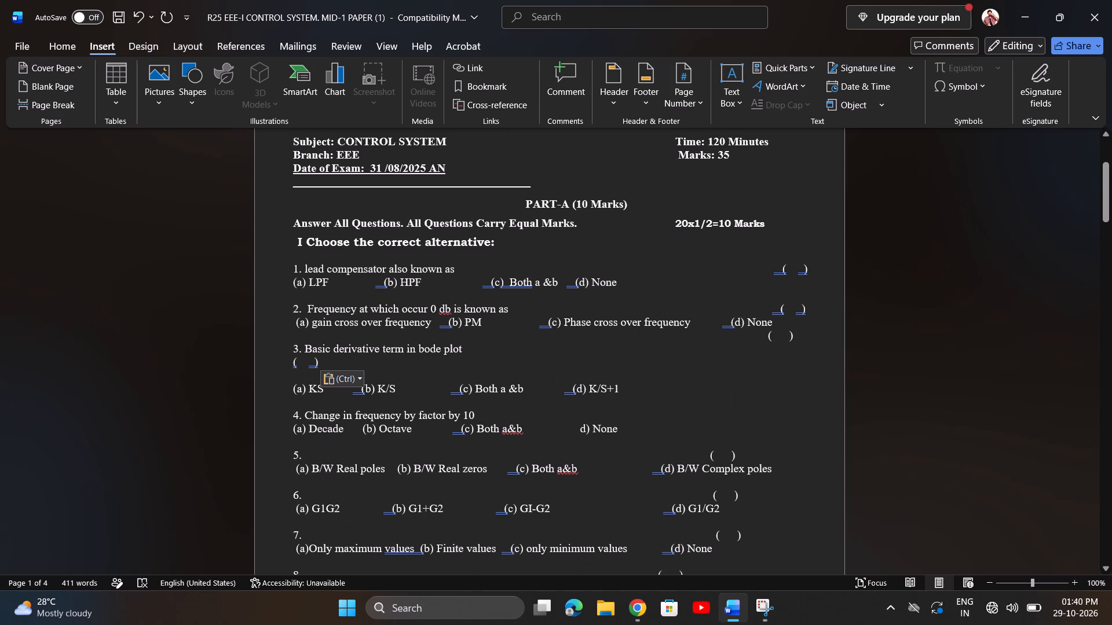
key("BackSpace")
key("BackSpace")
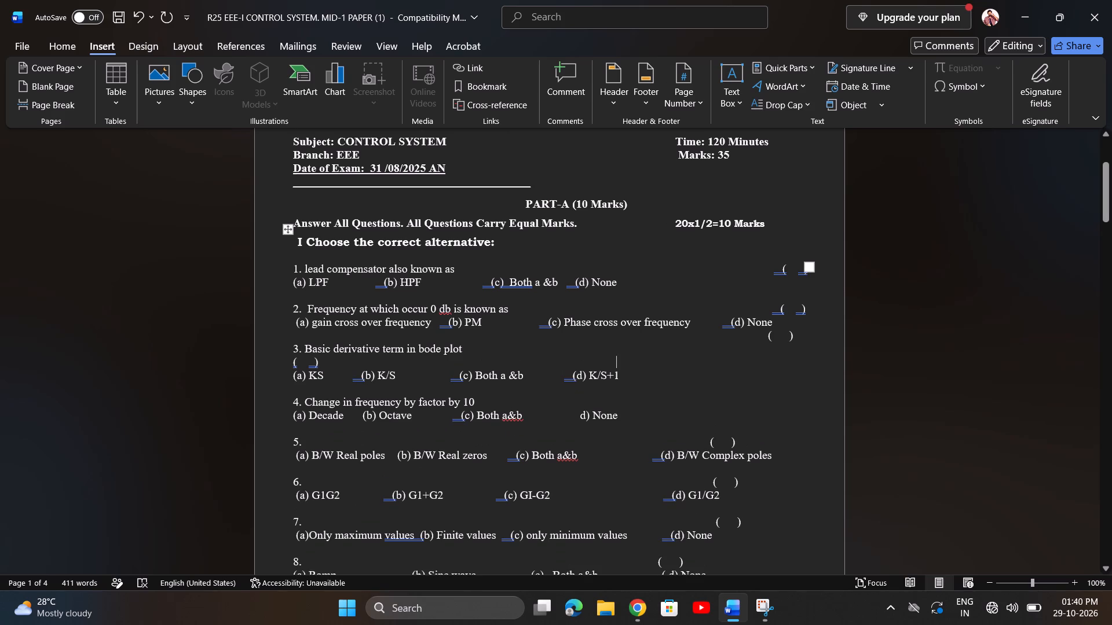
Join question 3's first line onto the end of the bracket line above it.
left_click(291, 350)
key("BackSpace")
key("BackSpace")
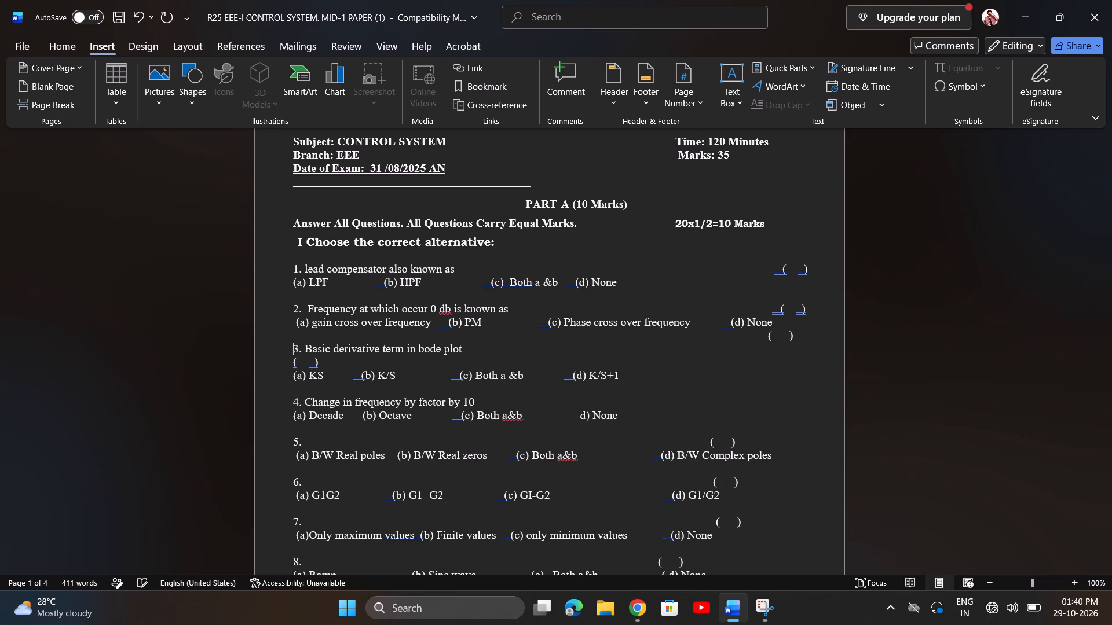
key("BackSpace")
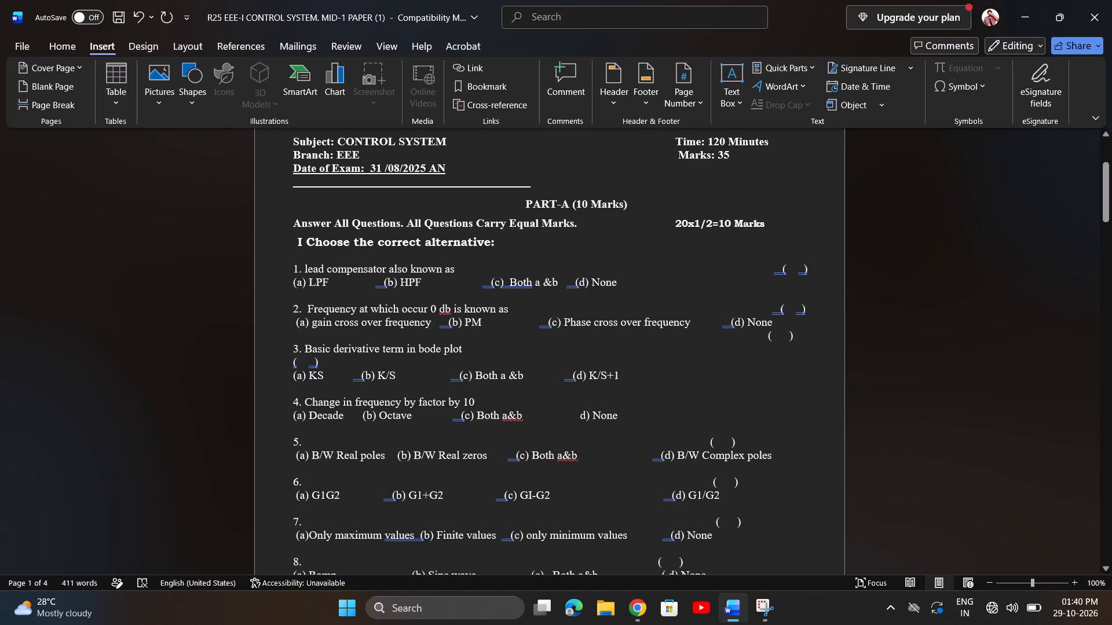
Delete the old answer brackets above question 3 along with much of the blank spacing around them.
left_click(808, 341)
key("BackSpace")
key("BackSpace")
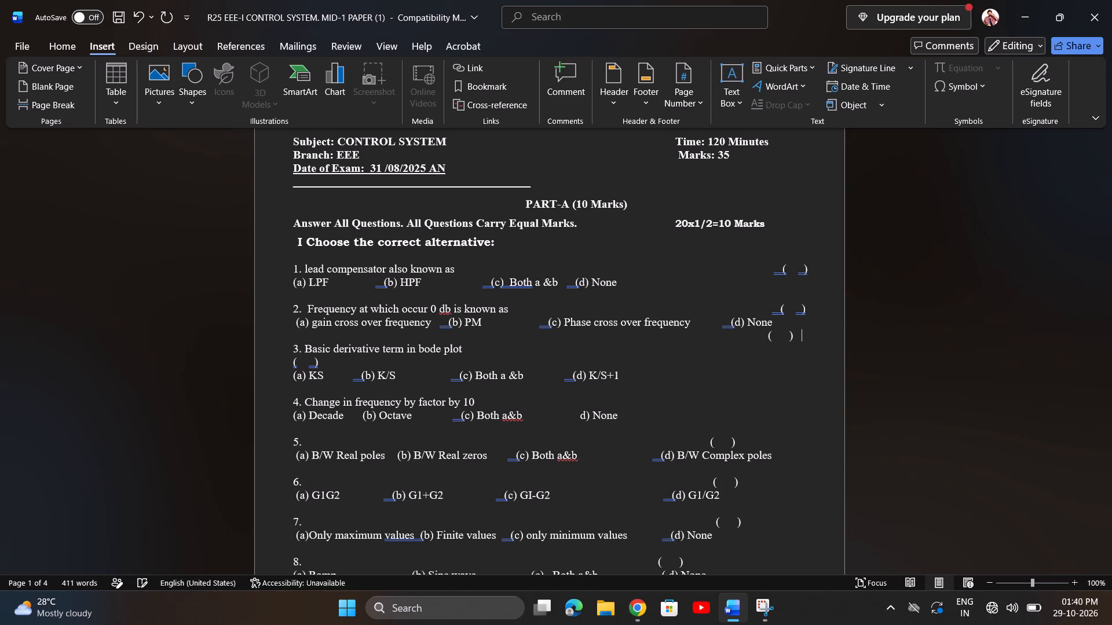
key("BackSpace")
key("BackSpace")
key("BackSpace")
key("BackSpace")
key("BackSpace")
key("BackSpace")
key("BackSpace")
key("BackSpace")
key("BackSpace")
key("BackSpace")
key("BackSpace")
key("BackSpace")
key("BackSpace")
key("BackSpace")
key("BackSpace")
key("BackSpace")
key("BackSpace")
key("BackSpace")
key("BackSpace")
key("BackSpace")
key("BackSpace")
key("BackSpace")
key("BackSpace")
key("BackSpace")
key("BackSpace")
key("BackSpace")
key("BackSpace")
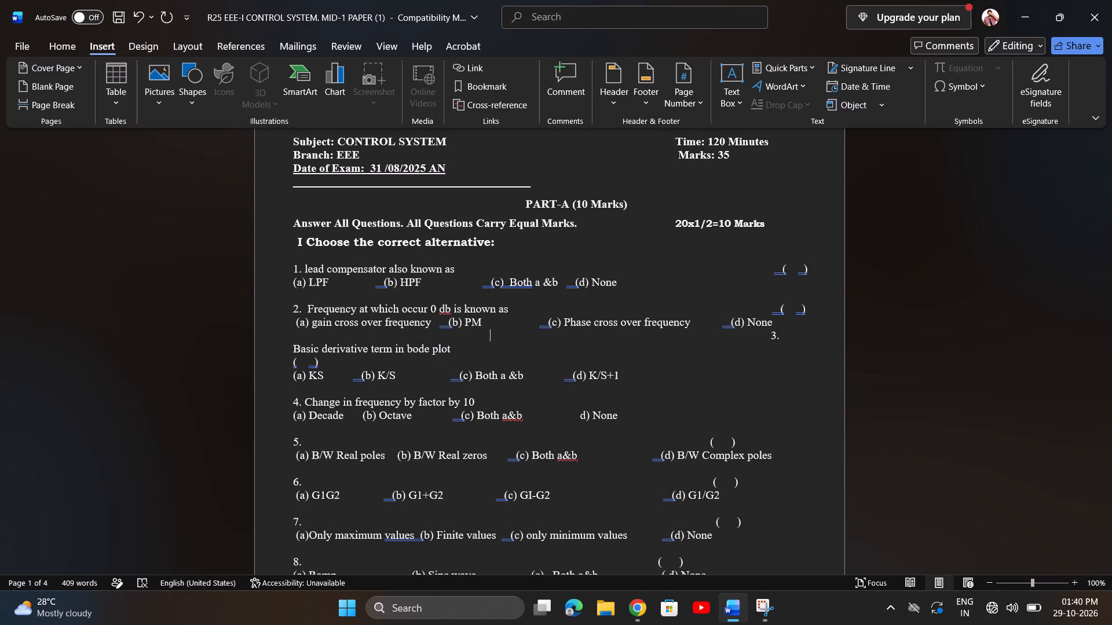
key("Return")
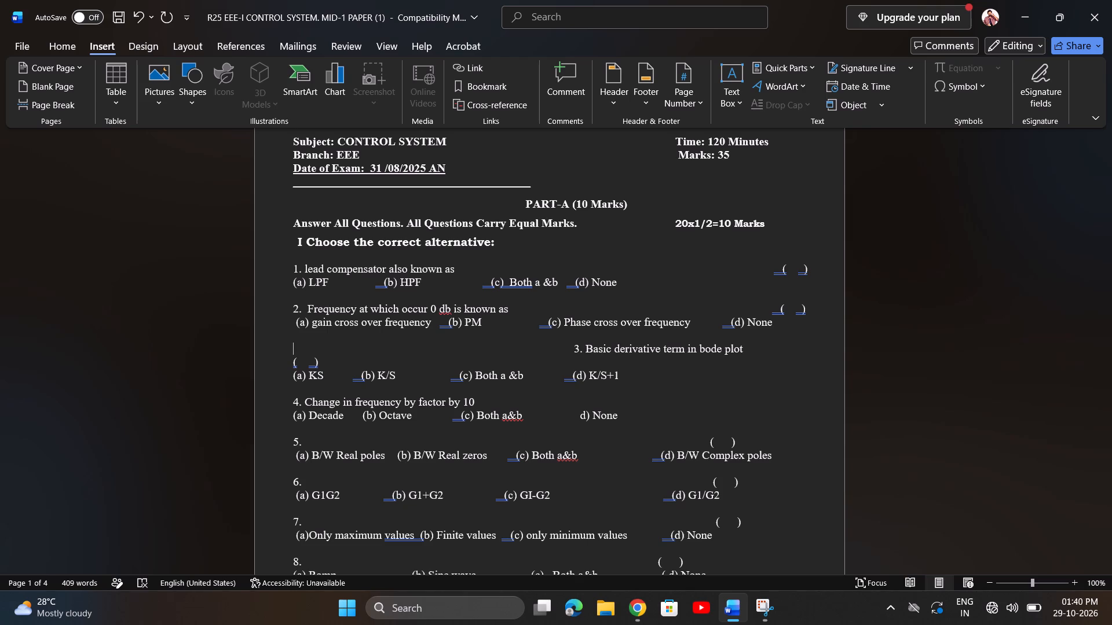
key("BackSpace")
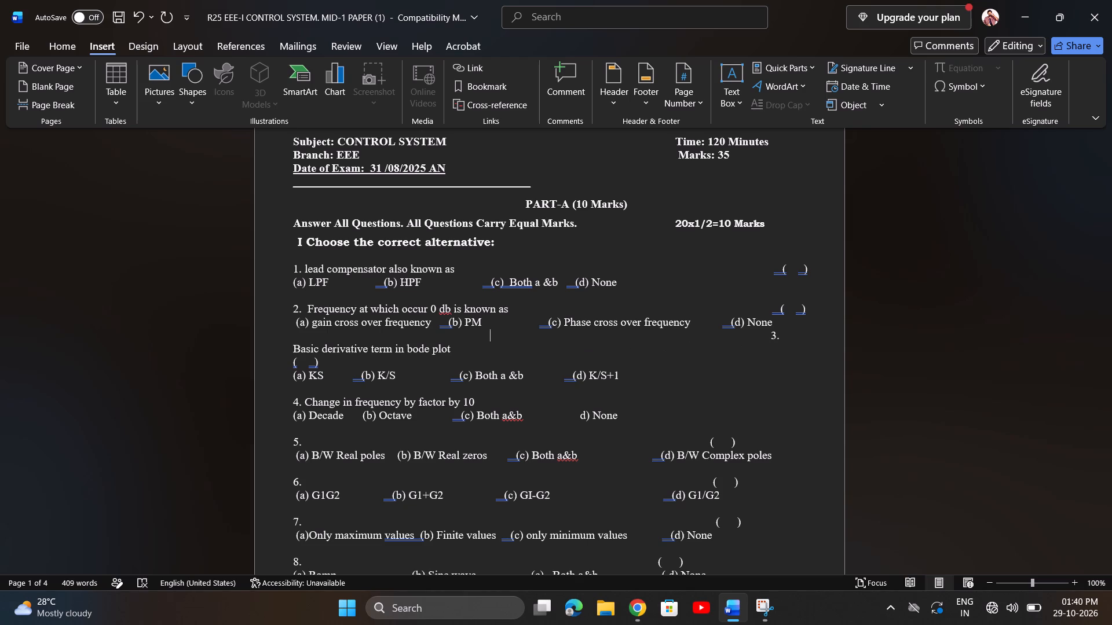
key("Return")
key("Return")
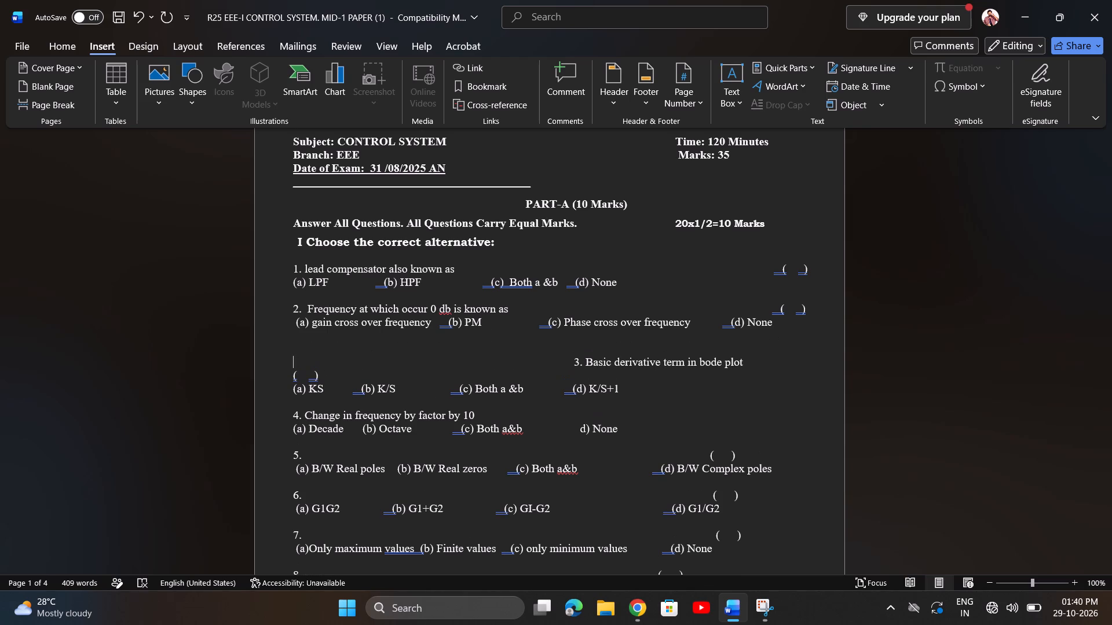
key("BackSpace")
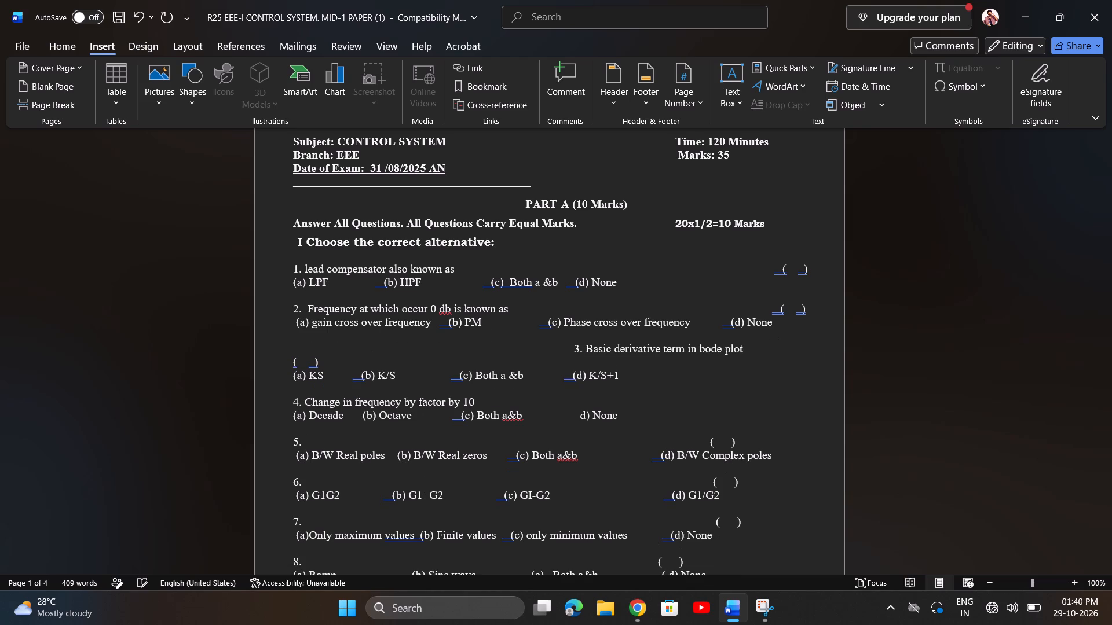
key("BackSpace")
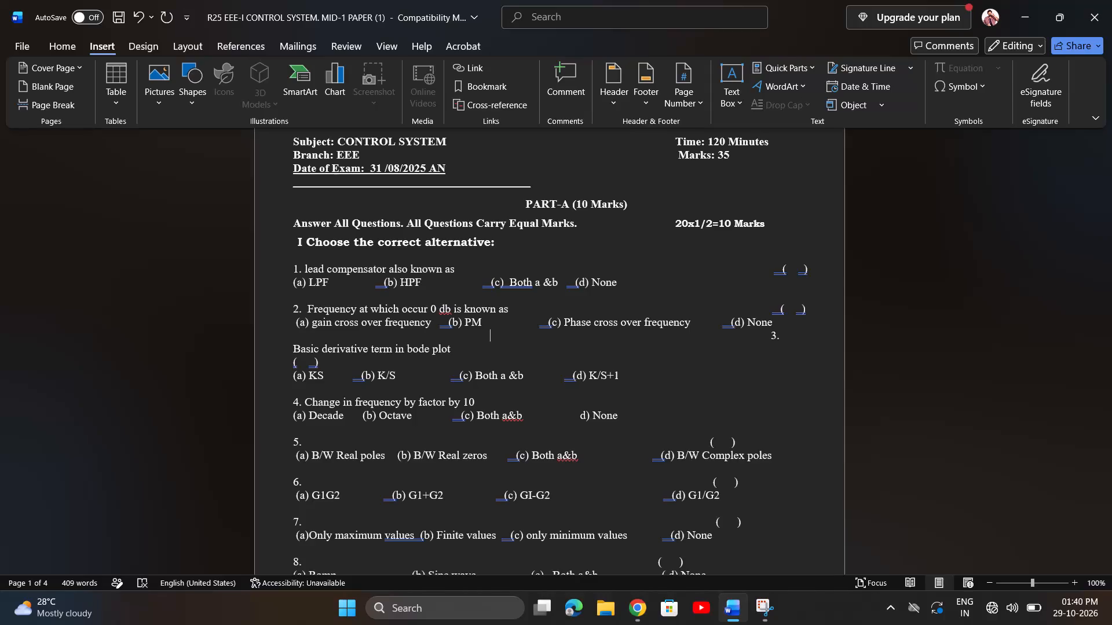
Break the line directly before "3. Basic derivative term in bode plot" so question 3 starts on its own line.
left_click(769, 334)
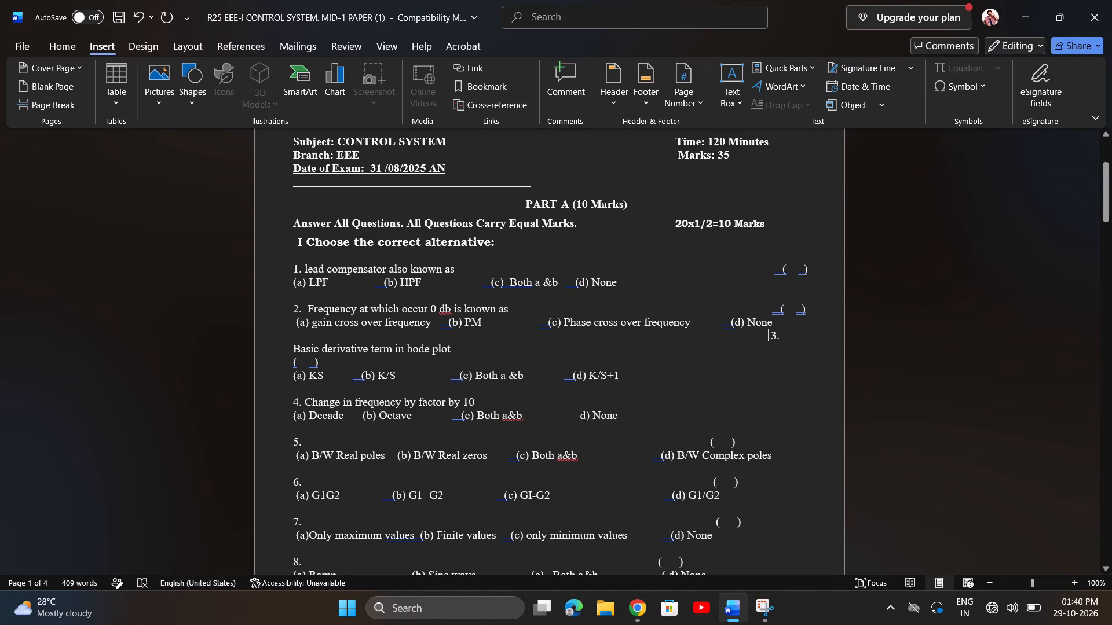
key("Return")
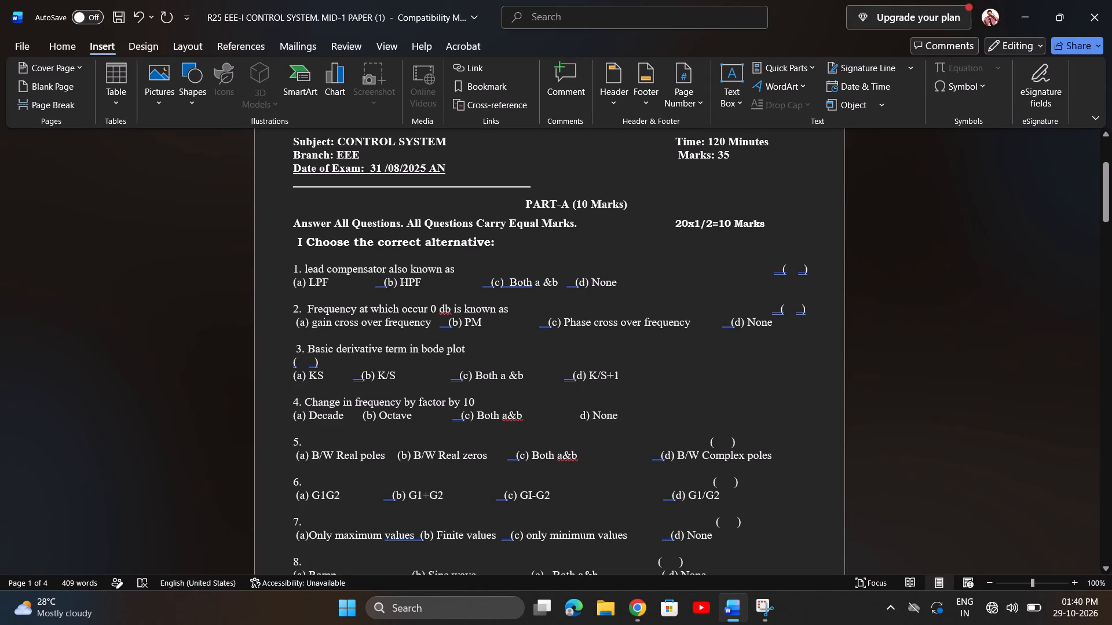
Copy the answer brackets from the line below question 3's text and paste them directly after "bode plot".
left_click(476, 345)
left_click_drag(343, 368, 320, 366)
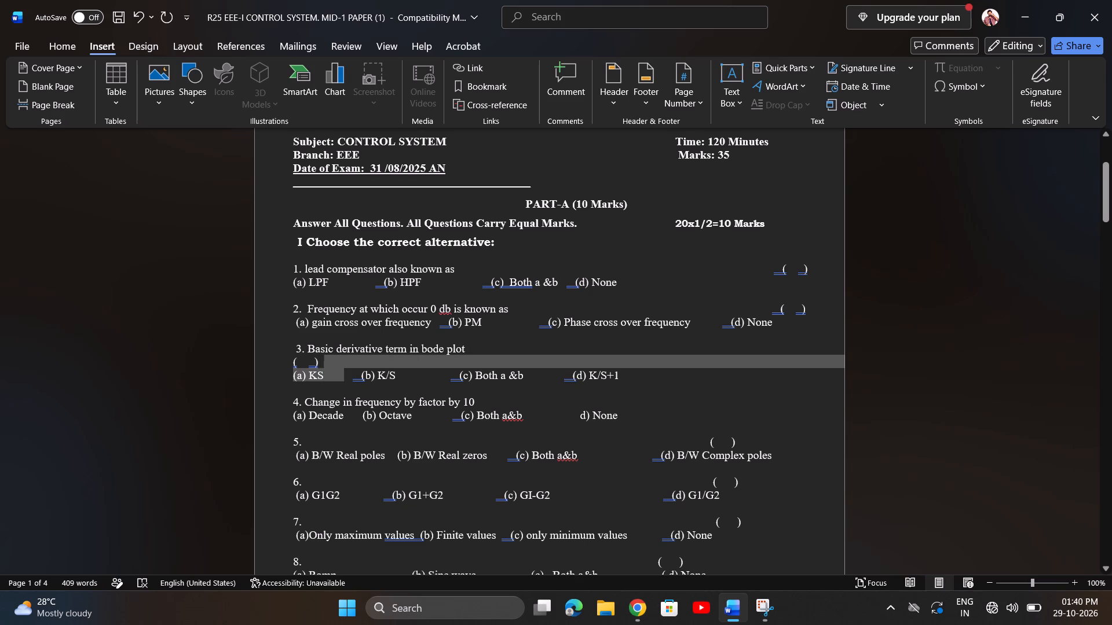
left_click_drag(320, 366, 286, 362)
left_click(667, 343)
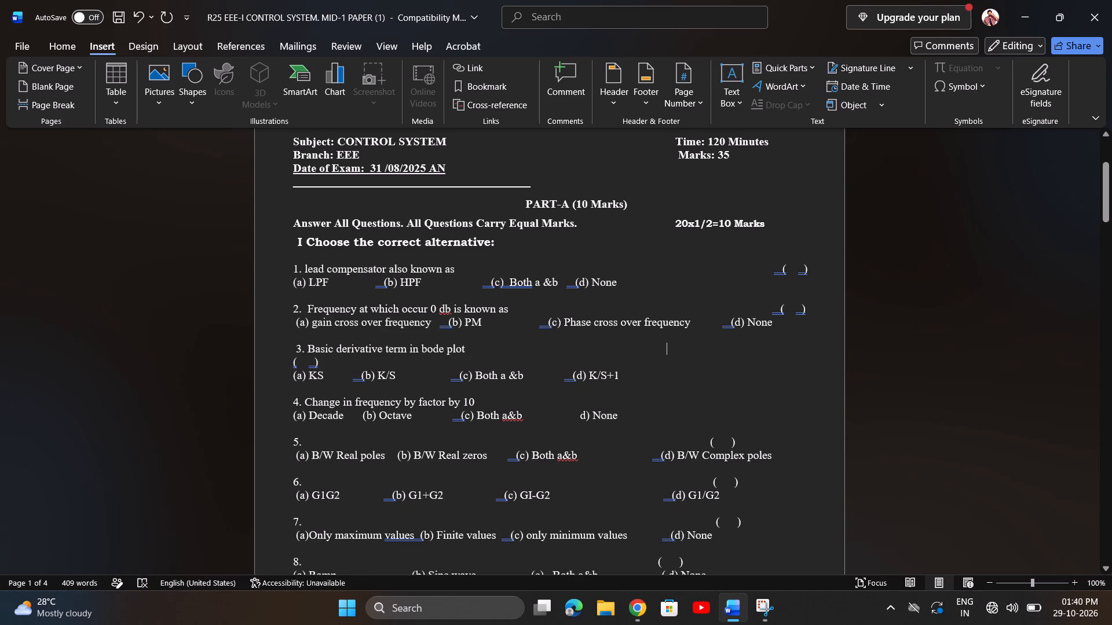
left_click_drag(323, 365, 284, 361)
right_click(284, 361)
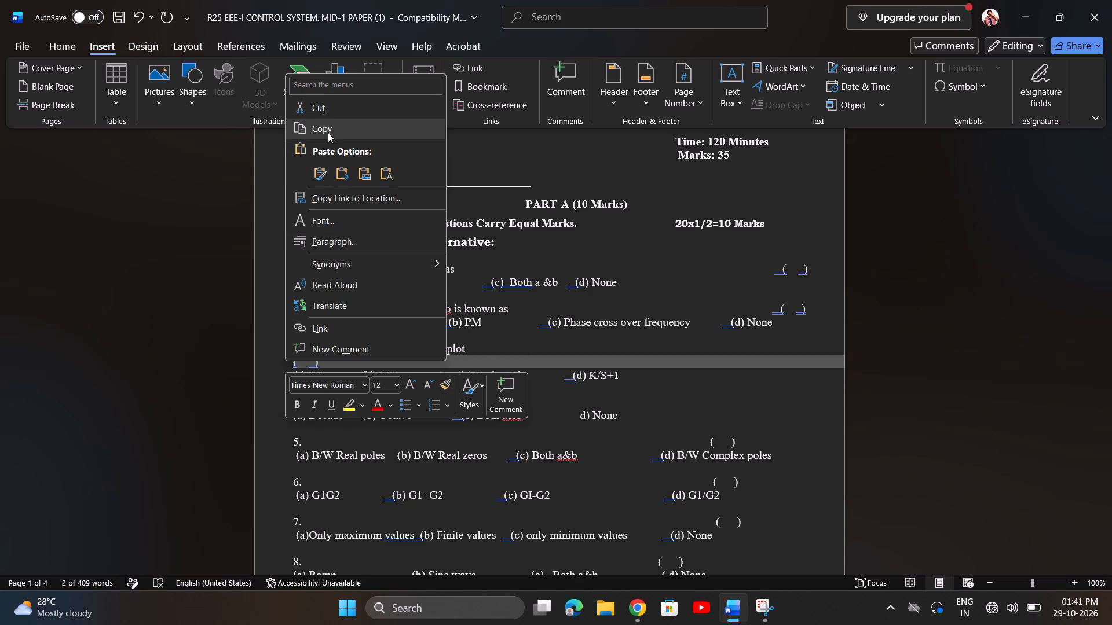
left_click(328, 132)
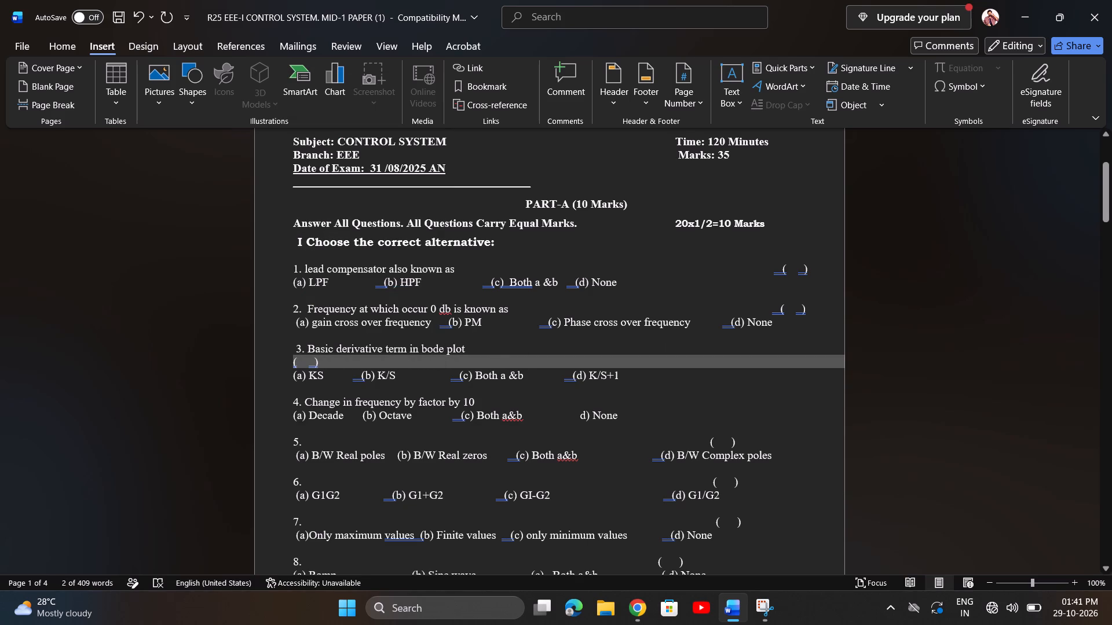
left_click(482, 345)
right_click(482, 345)
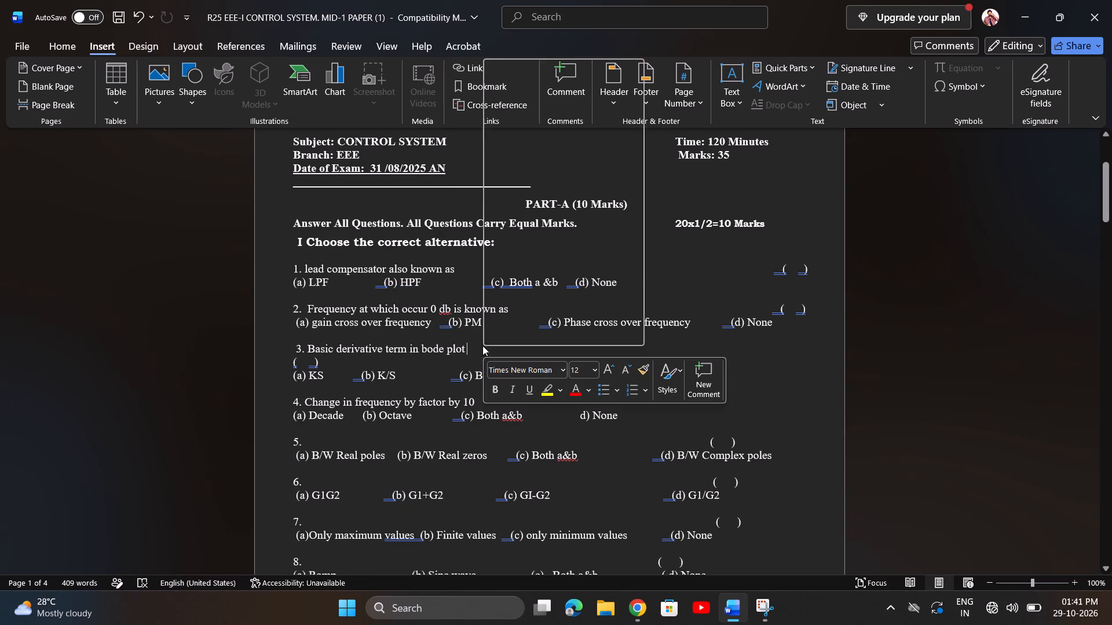
left_click(513, 158)
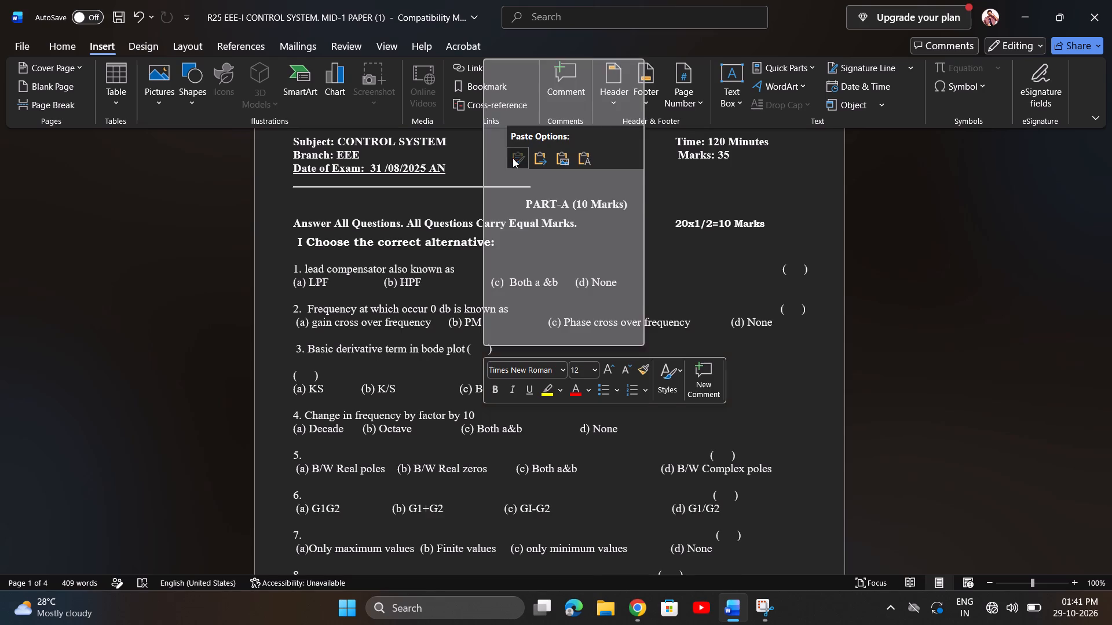
Delete the duplicate answer brackets and their line between question 3's text and its options.
left_click(327, 373)
key("BackSpace")
key("BackSpace")
key("BackSpace")
key("BackSpace")
key("BackSpace")
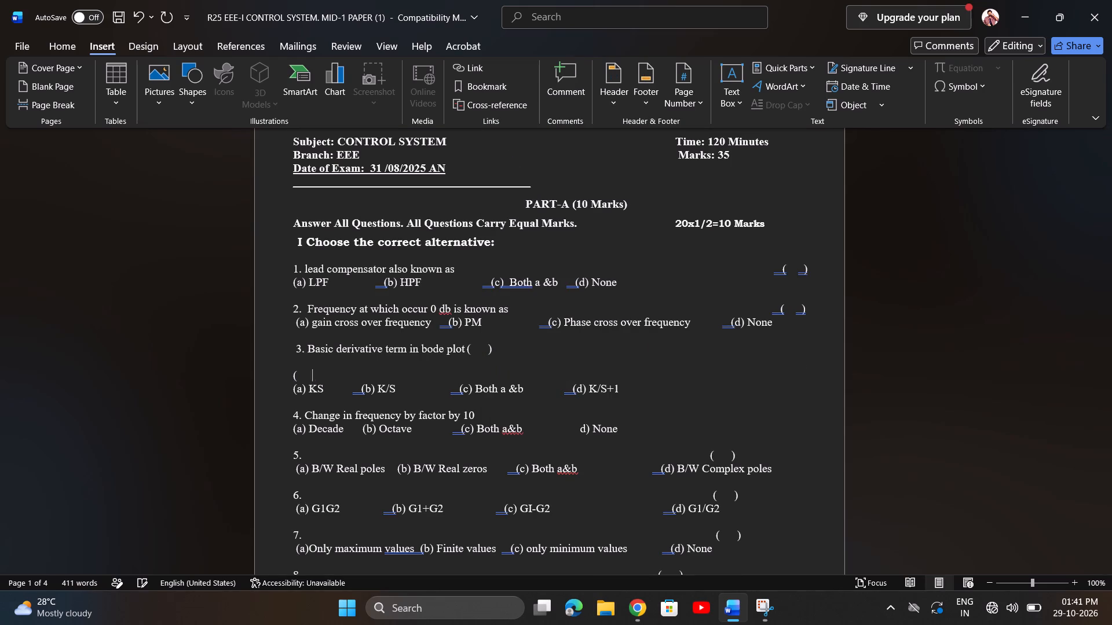
key("BackSpace")
key("BackSpace")
key("BackSpace")
key("BackSpace")
key("BackSpace")
key("BackSpace")
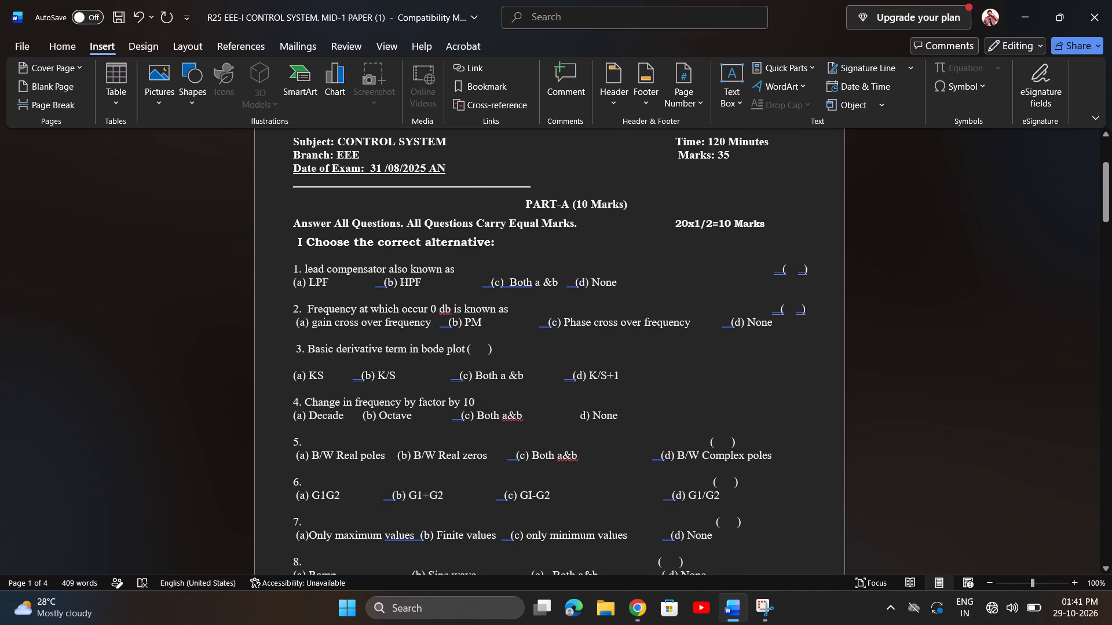
Insert spaces before question 3's answer brackets so they line up with the brackets of questions 1 and 2.
left_click(467, 348)
key("space")
key("space")
key("space")
key("space")
key("space")
key("space")
key("space")
key("space")
key("space")
key("space")
key("space")
key("space")
key("space")
key("space")
key("space")
key("space")
key("space")
key("space")
key("space")
key("space")
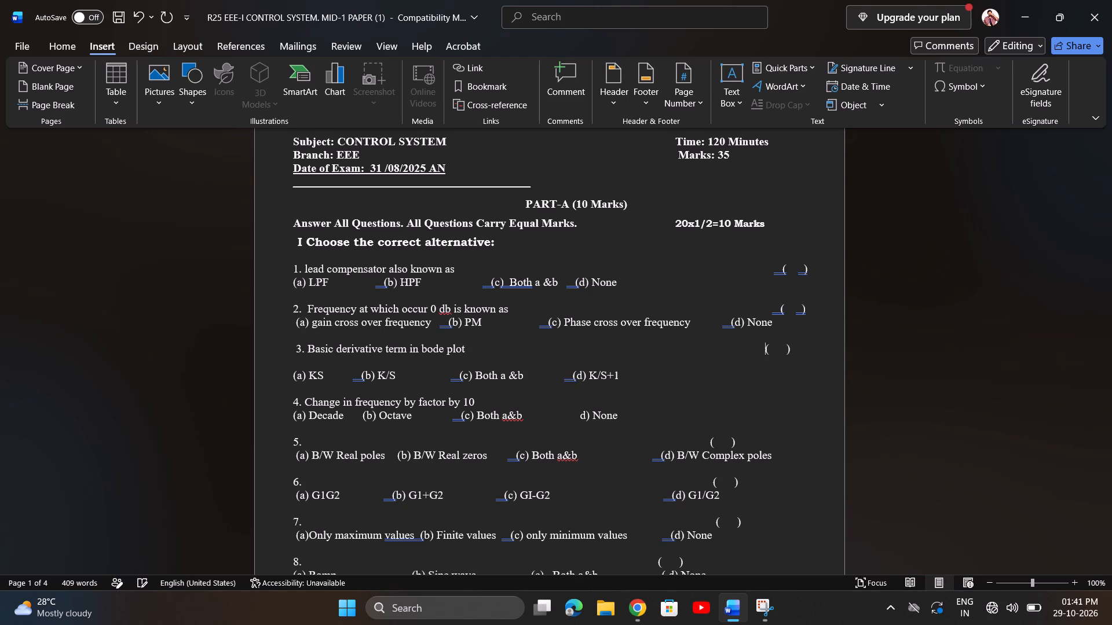
key("space")
key("space")
key("space")
key("space")
key("space")
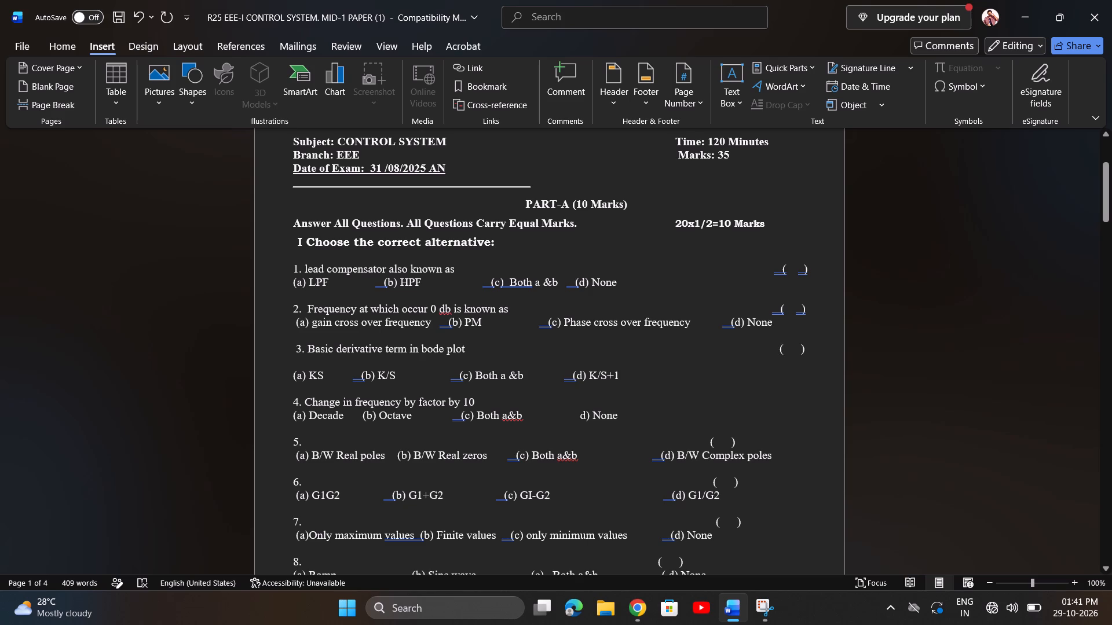
Copy the answer brackets from question 5 and paste them after question 4's text, "Change in frequency by factor by 10".
left_click_drag(742, 443, 697, 442)
right_click(697, 442)
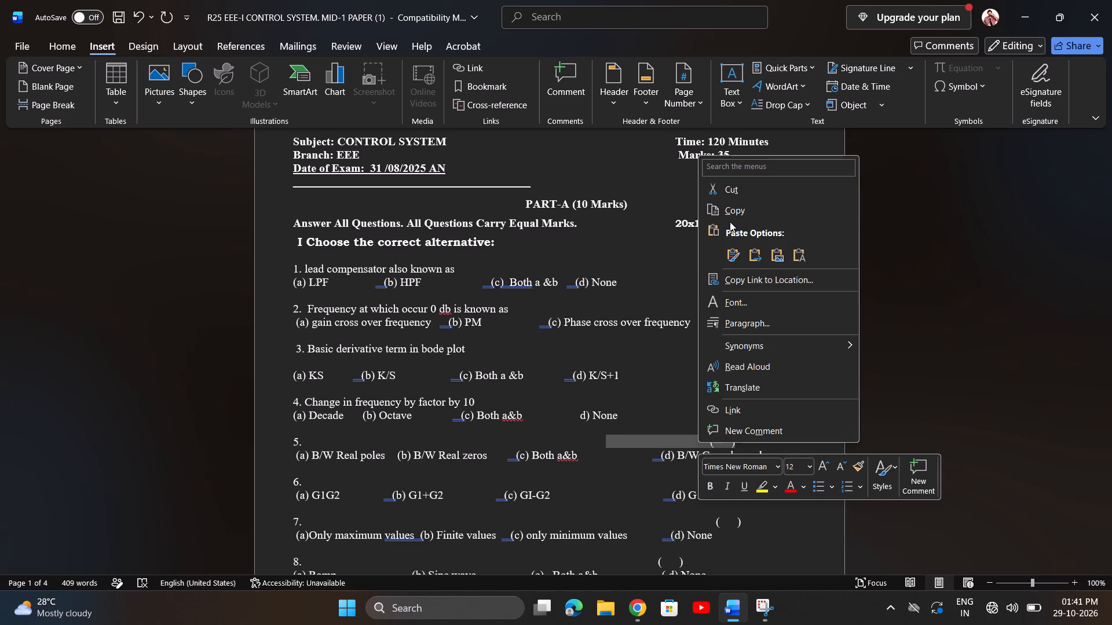
left_click(733, 215)
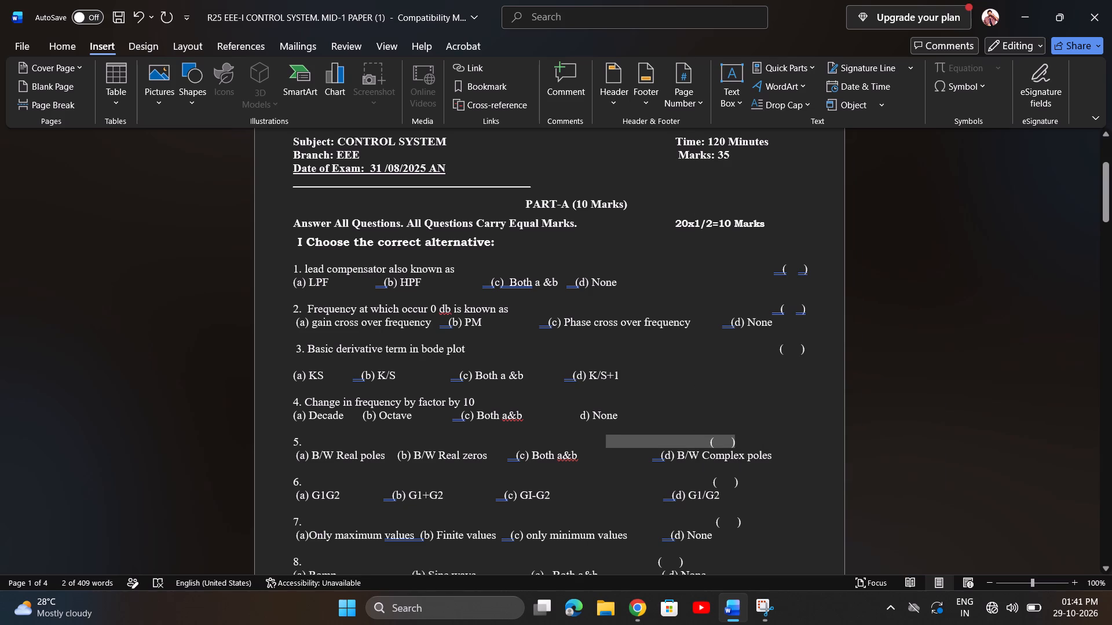
left_click(509, 400)
right_click(509, 400)
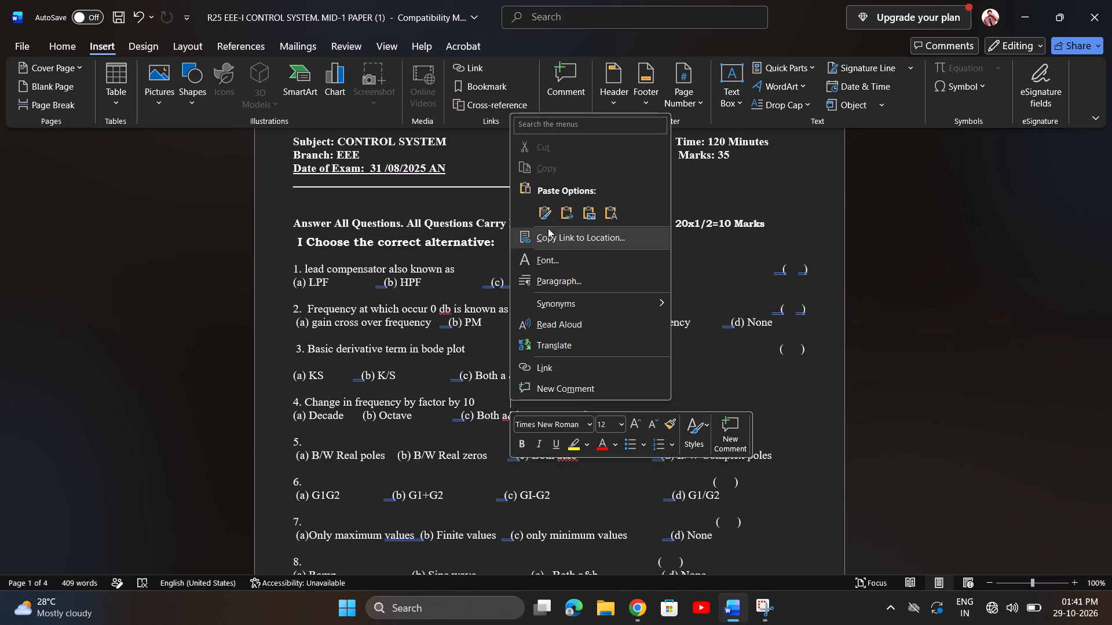
left_click(546, 216)
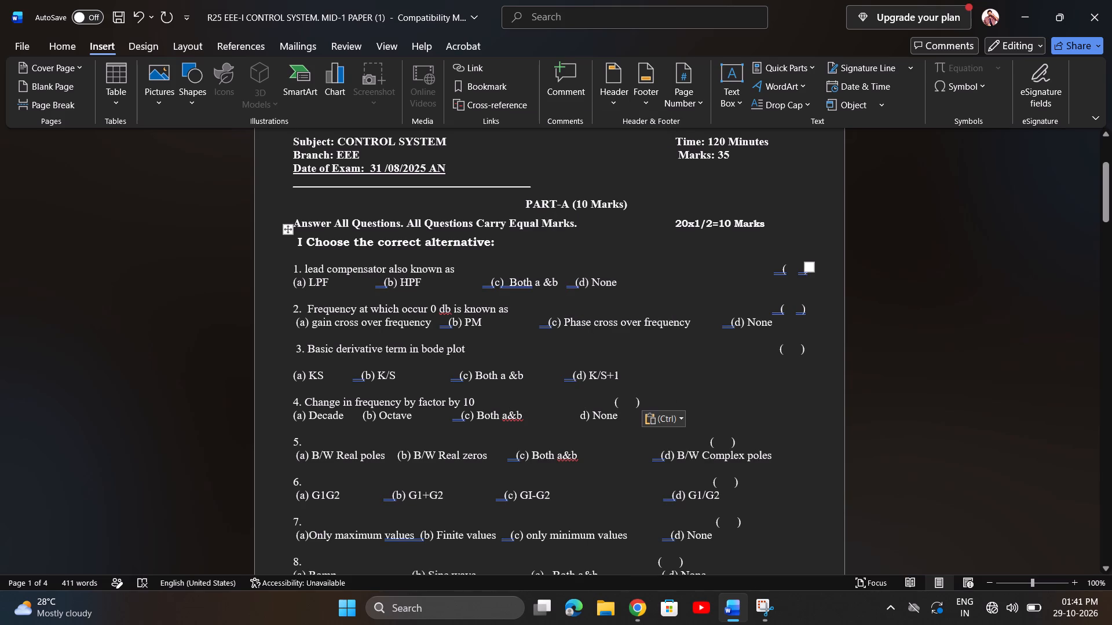
Add spacing before question 4's answer brackets to bring them roughly in line with the bracket column above.
left_click(603, 409)
left_click(613, 403)
key("space")
key("space")
key("space")
key("space")
key("space")
key("space")
key("space")
key("space")
key("space")
key("space")
key("space")
key("space")
key("space")
key("space")
key("space")
key("space")
key("space")
key("space")
key("space")
key("space")
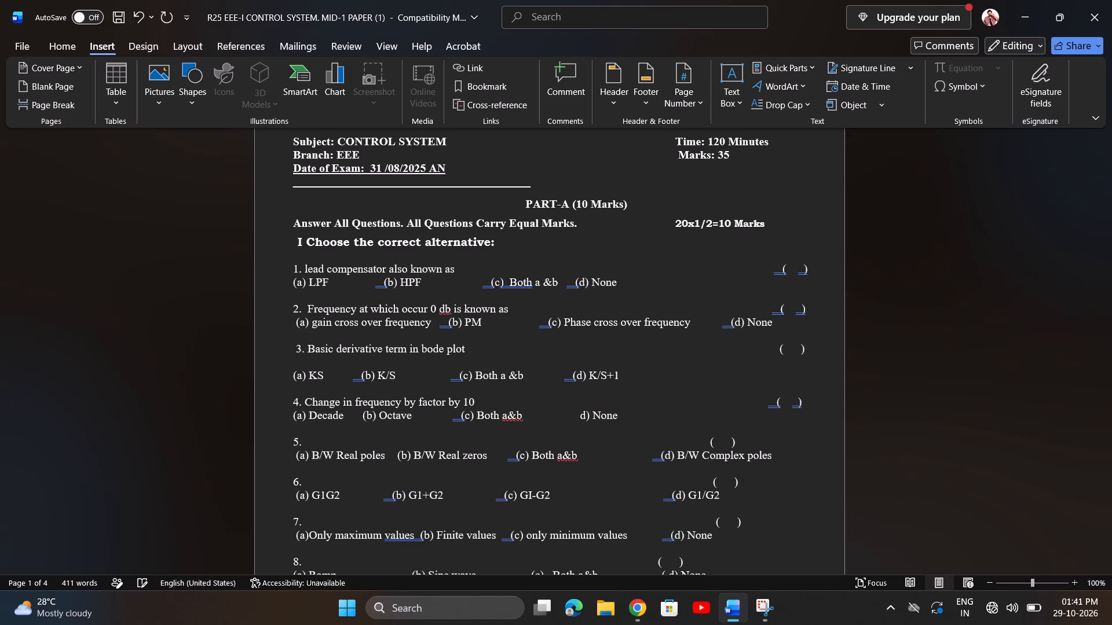
key("BackSpace")
Enter question 5's text as "If two poles at origin slope of bode plot".
left_click(319, 437)
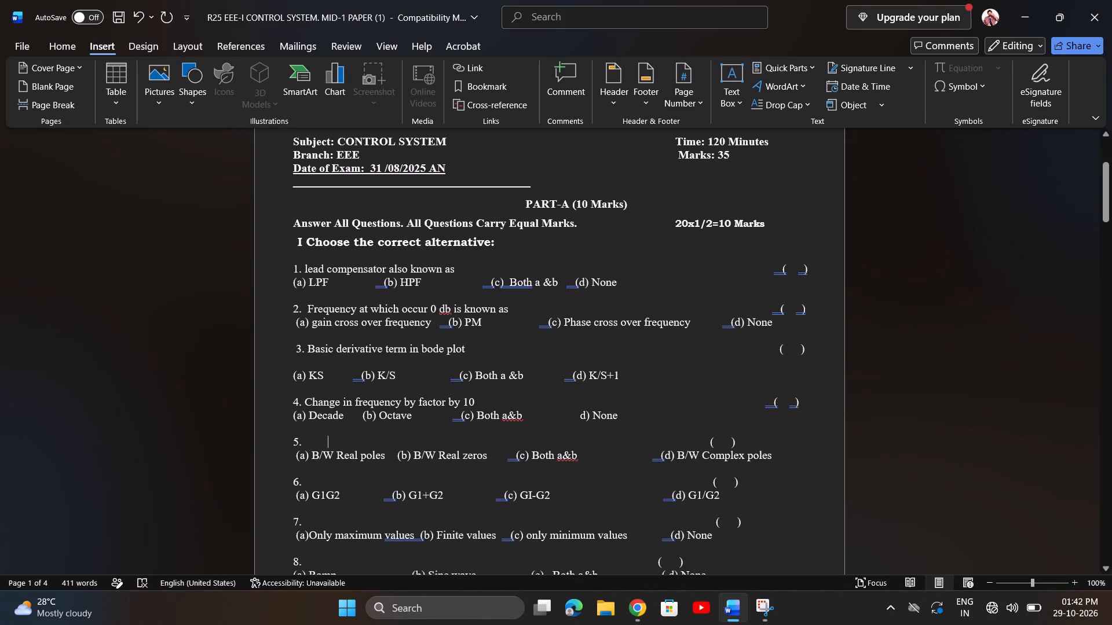
key("BackSpace")
key("t")
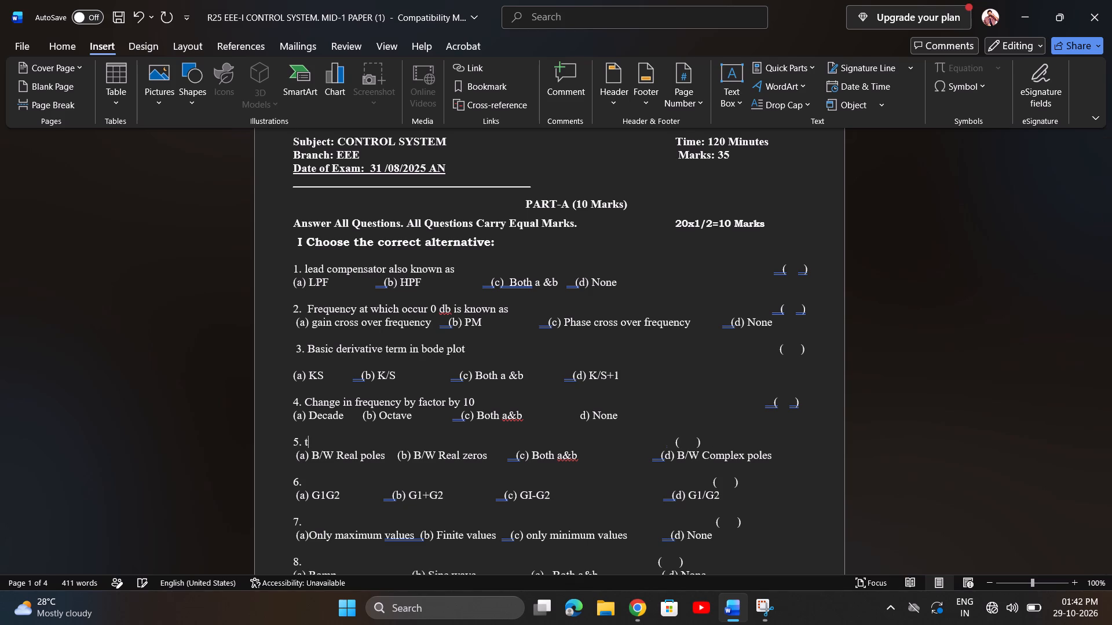
key("BackSpace")
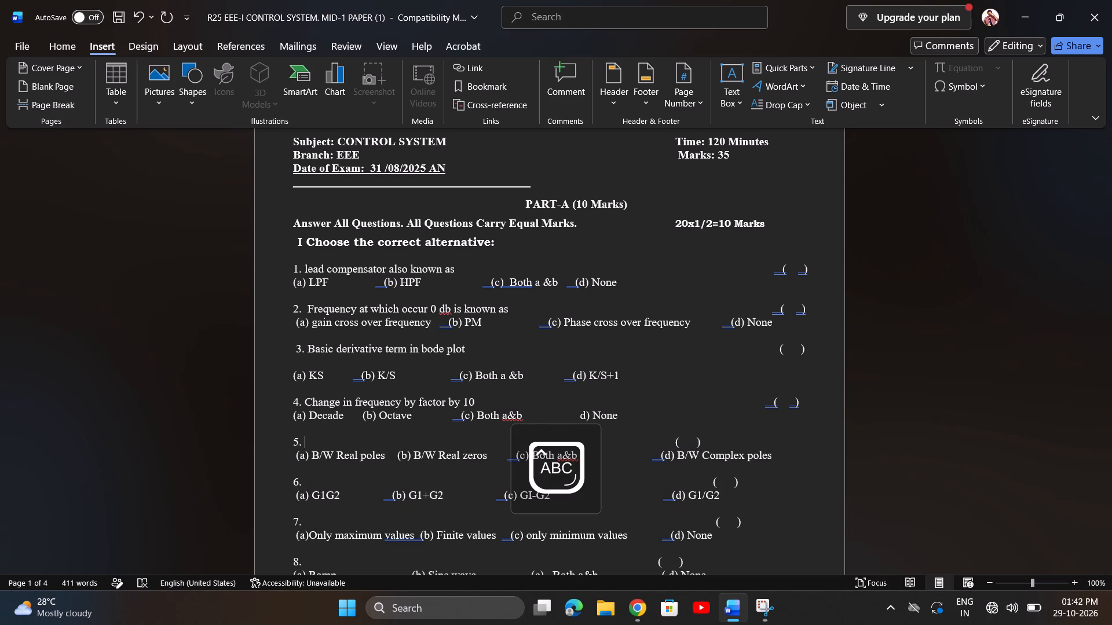
key("i")
type("f")
key("space")
key("t")
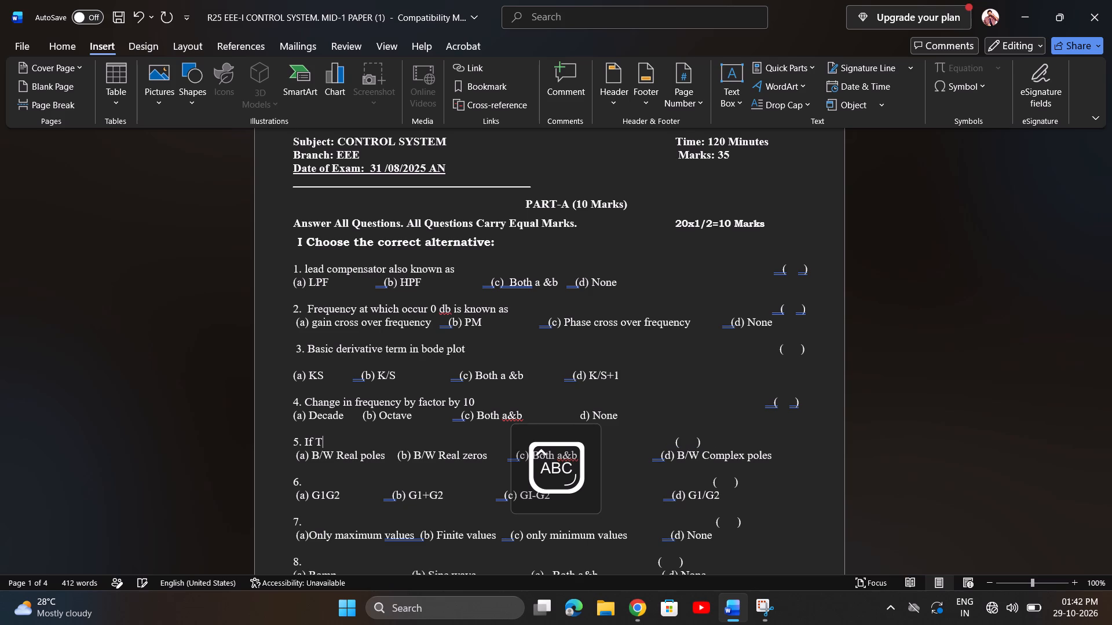
key("BackSpace")
key("t")
type("wo poles at or")
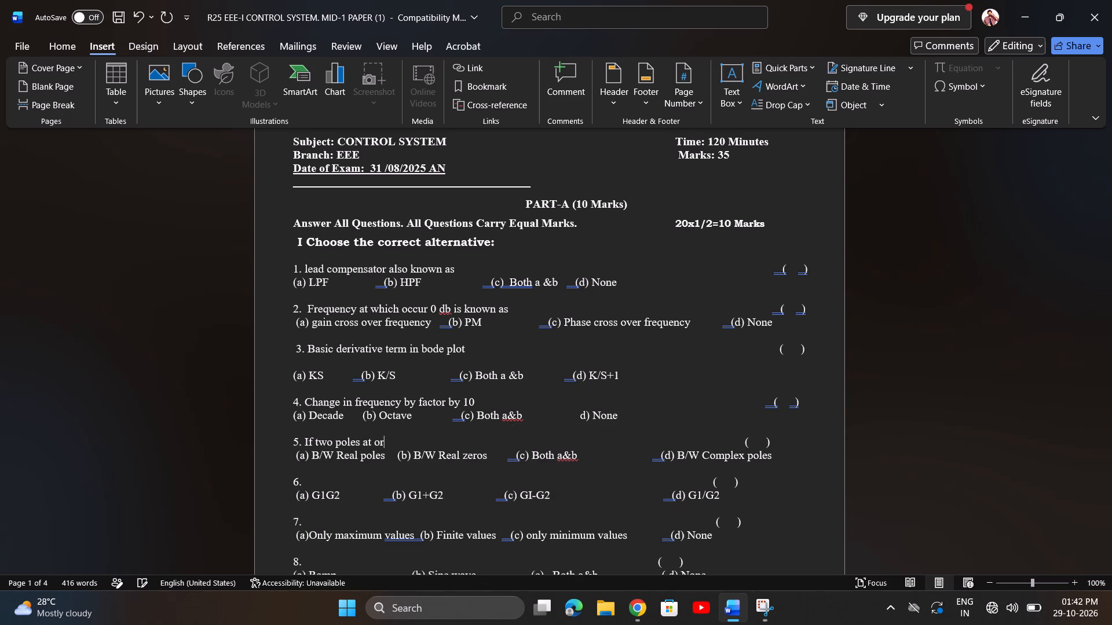
type("igin")
key("space")
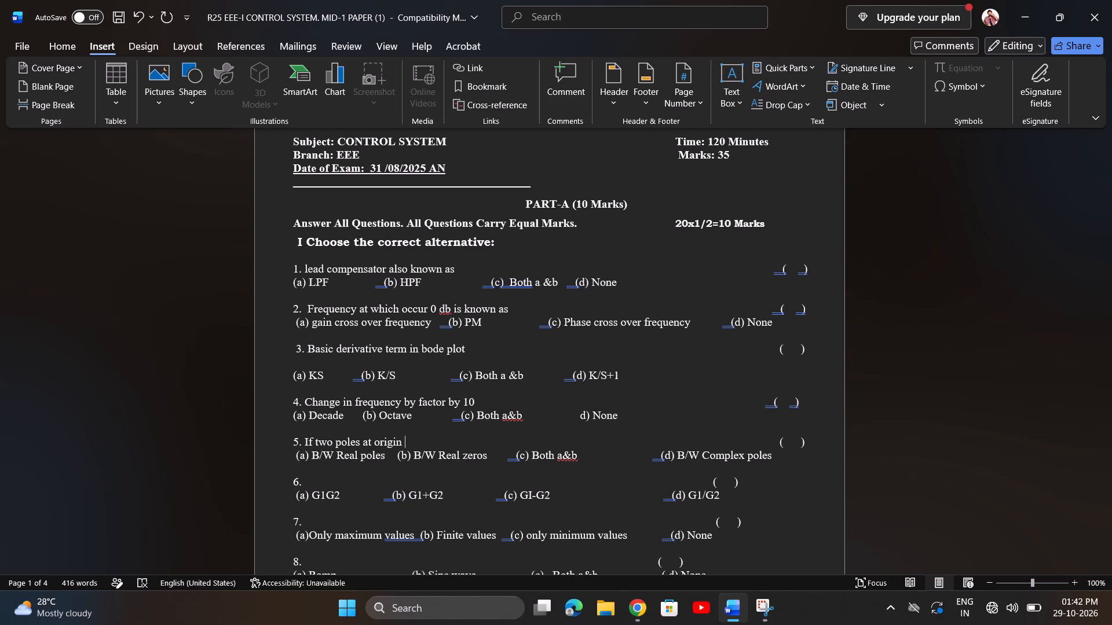
key("s")
type("lope of")
key("space")
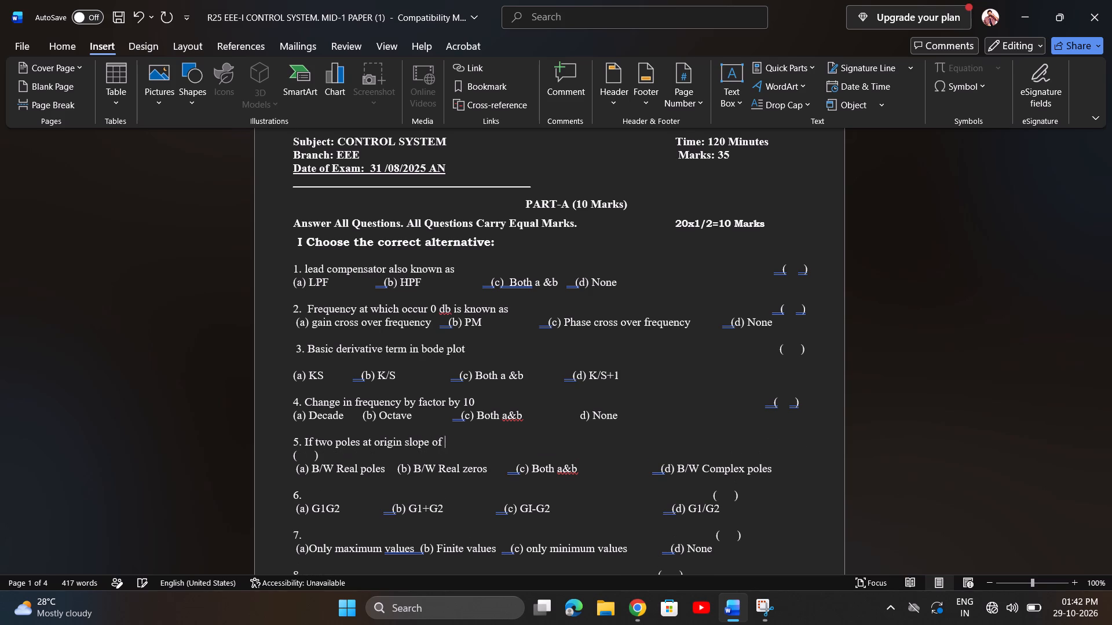
type("bode plot")
Copy the answer brackets that wrapped below question 5's text and paste them after "bode plot" on the question line.
left_click(288, 455)
key("BackSpace")
key("BackSpace")
left_click_drag(323, 455, 323, 454)
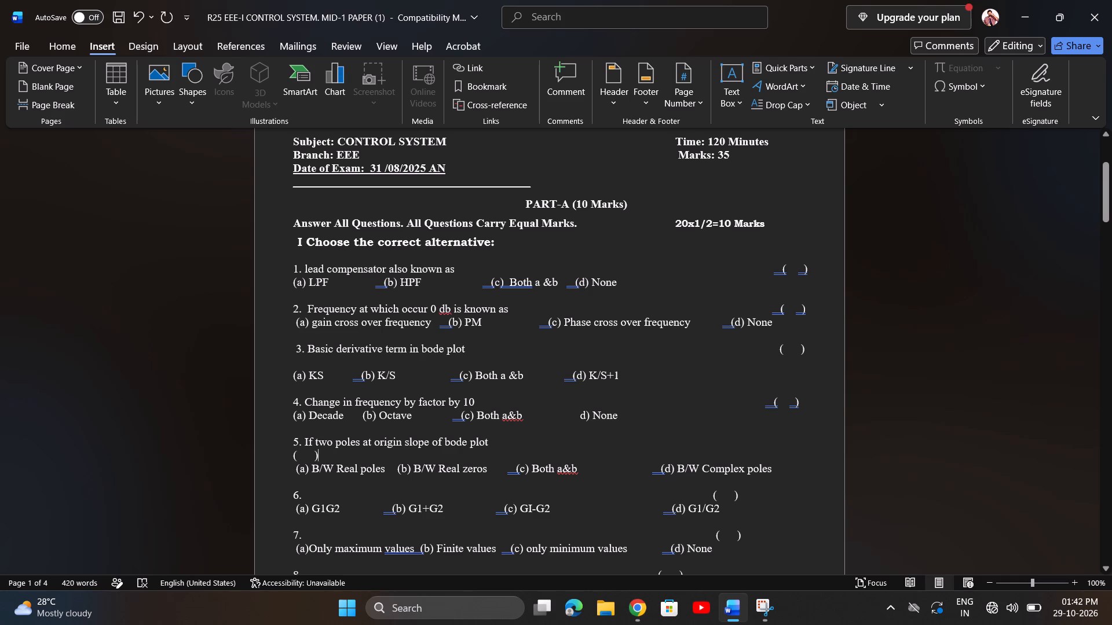
left_click_drag(323, 454, 281, 453)
right_click(281, 453)
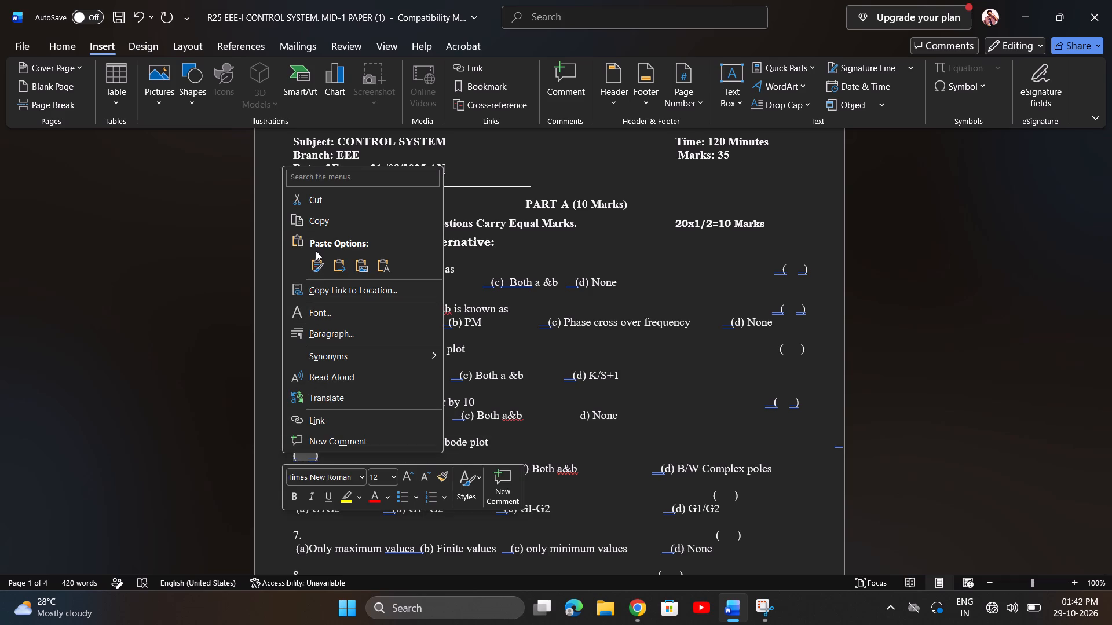
left_click(323, 219)
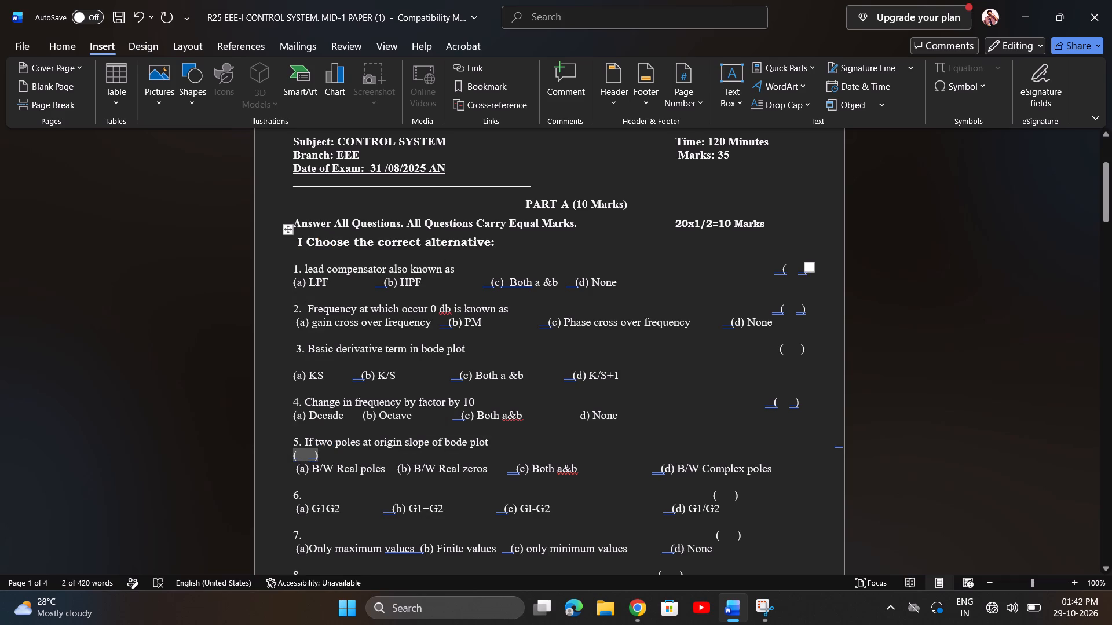
left_click(521, 440)
right_click(521, 440)
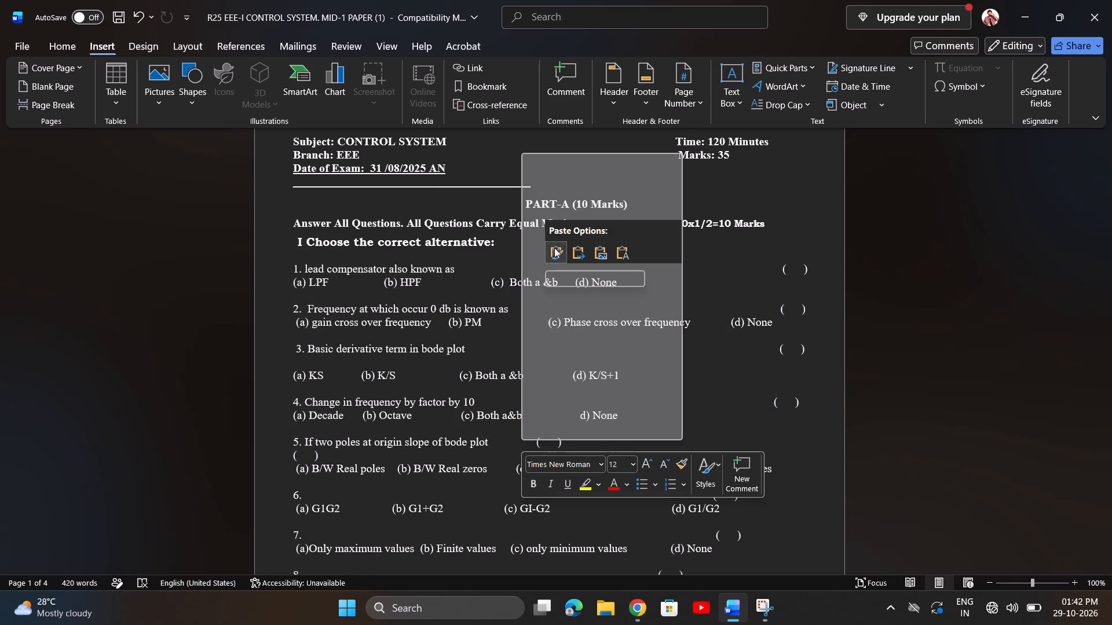
left_click(554, 248)
Insert spaces before question 5's pasted answer brackets to align them with the bracket column of the questions above.
left_click(532, 437)
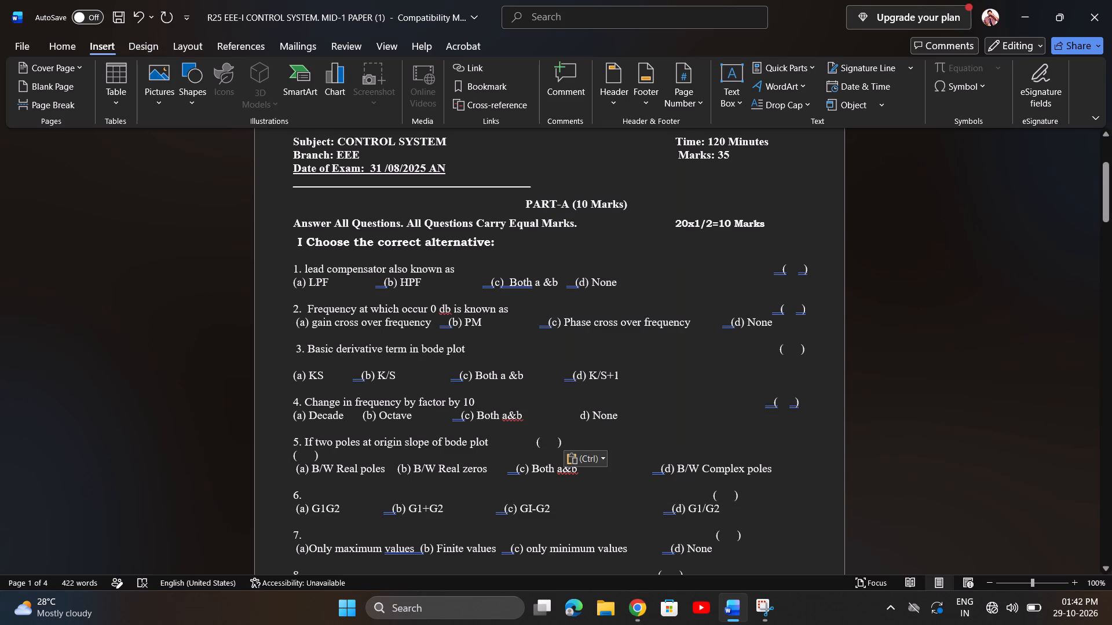
key("space")
key("space")
key("space")
key("space")
key("space")
key("space")
key("space")
key("space")
key("space")
key("space")
key("space")
key("space")
key("space")
key("space")
key("space")
key("space")
key("space")
key("space")
key("space")
key("space")
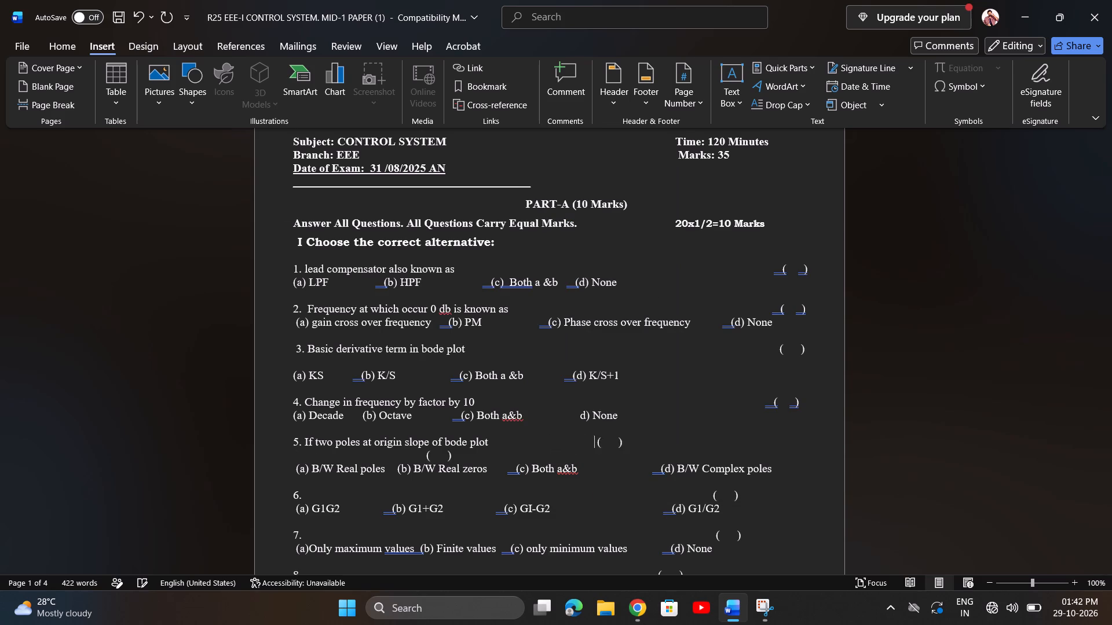
key("space")
key("space")
key("space")
key("space")
key("space")
key("space")
key("space")
key("space")
key("space")
key("space")
Delete the duplicate answer brackets on the line between question 5's text and its options.
left_click(631, 456)
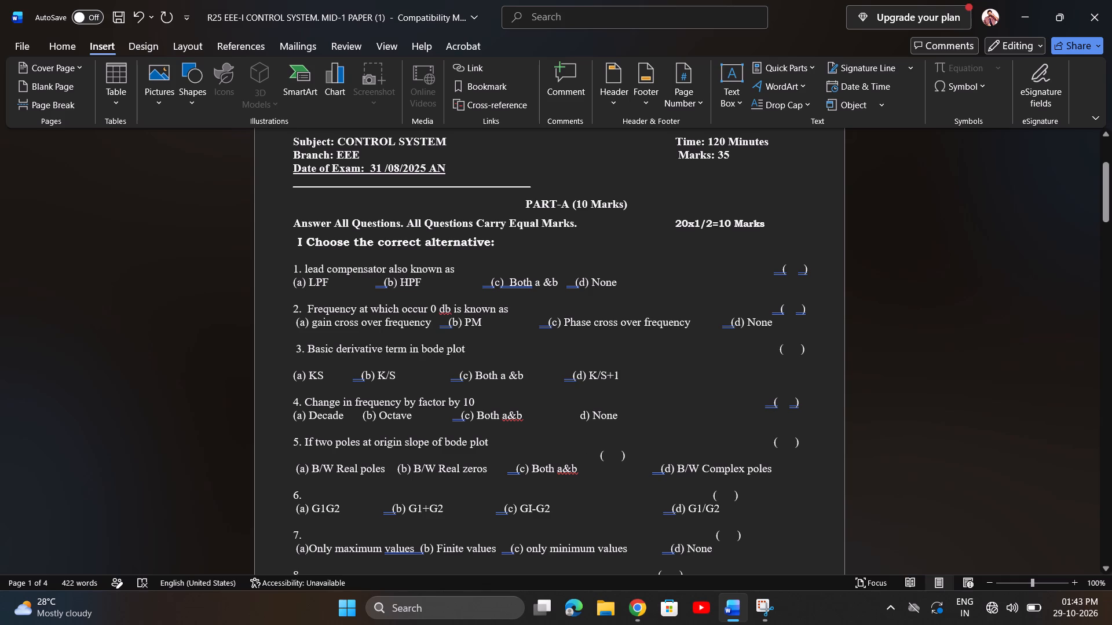
key("BackSpace")
key("BackSpace")
key("BackSpace")
key("BackSpace")
key("BackSpace")
key("BackSpace")
key("BackSpace")
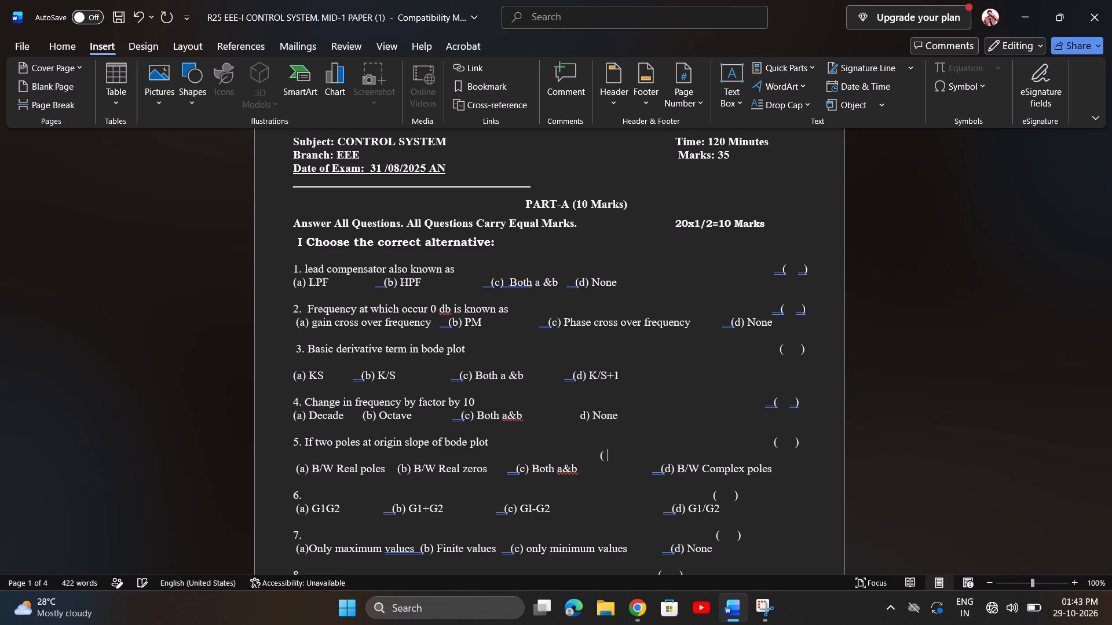
key("BackSpace")
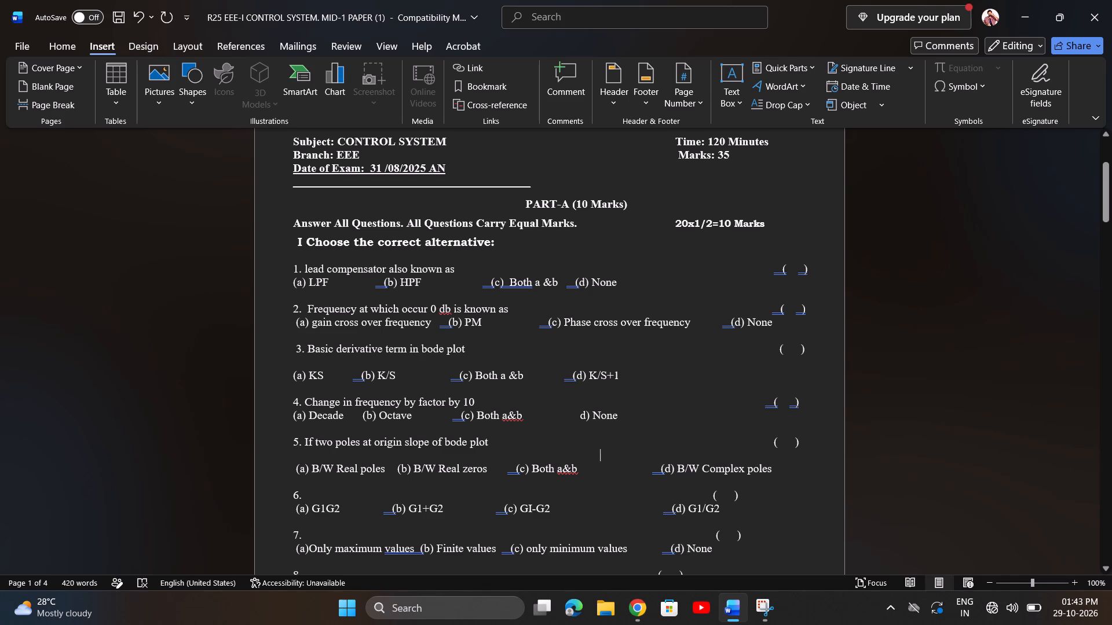
Replace the text of question 5's option (a) with "-20db/dec".
left_click(386, 466)
key("BackSpace")
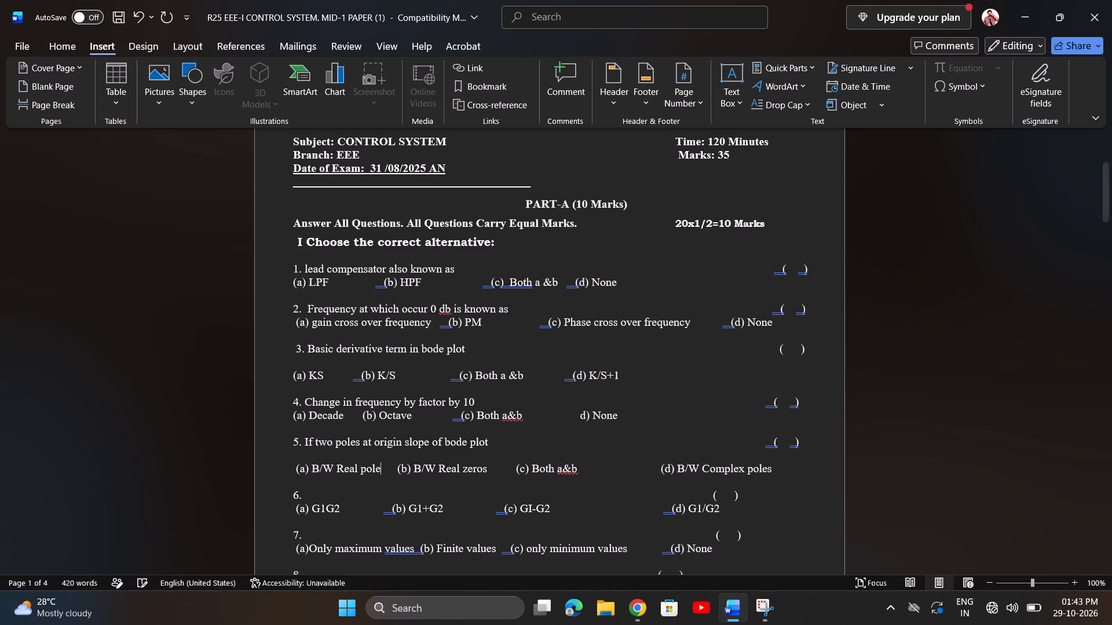
key("BackSpace")
key("BackSpace")
key("BackSpace")
key("BackSpace")
key("BackSpace")
key("BackSpace")
key("BackSpace")
key("BackSpace")
key("BackSpace")
key("BackSpace")
key("BackSpace")
key("BackSpace")
key("BackSpace")
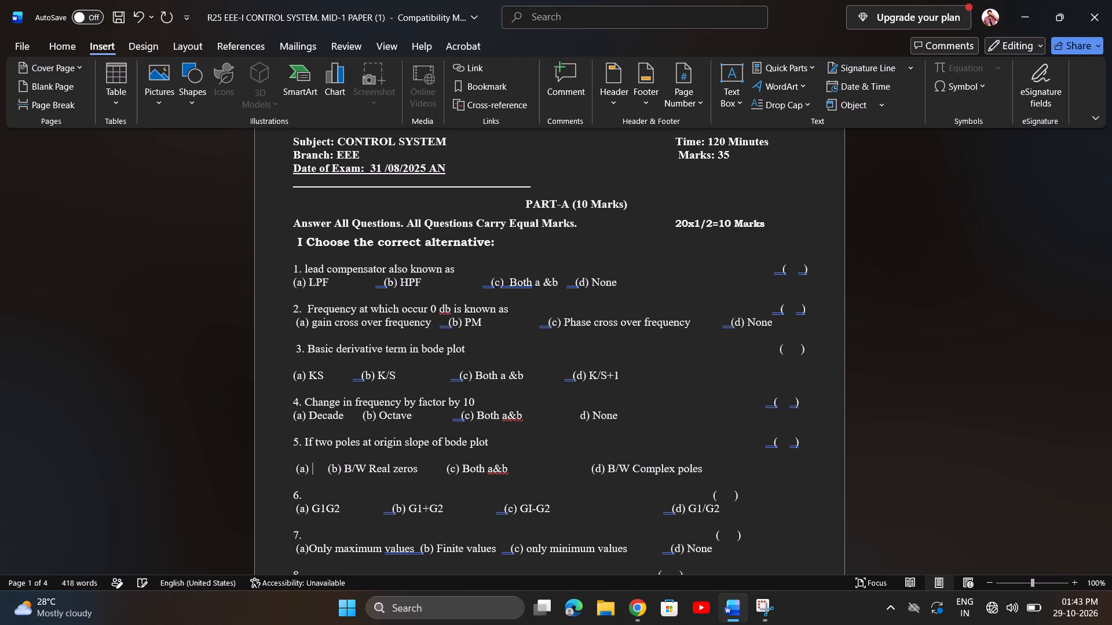
key("minus")
type("20")
key("d")
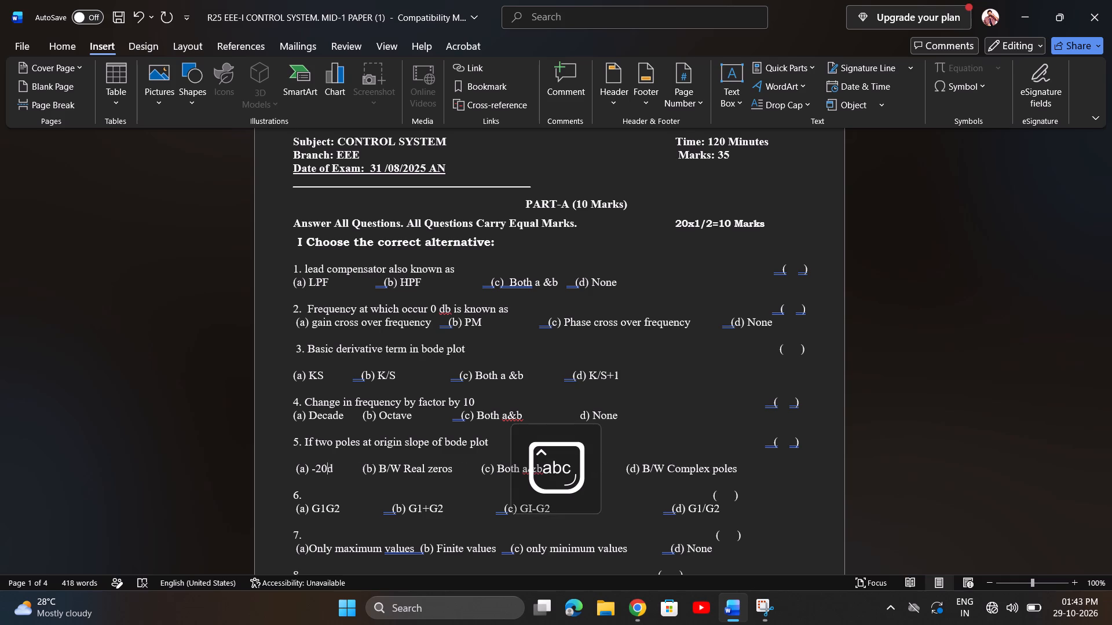
key("b")
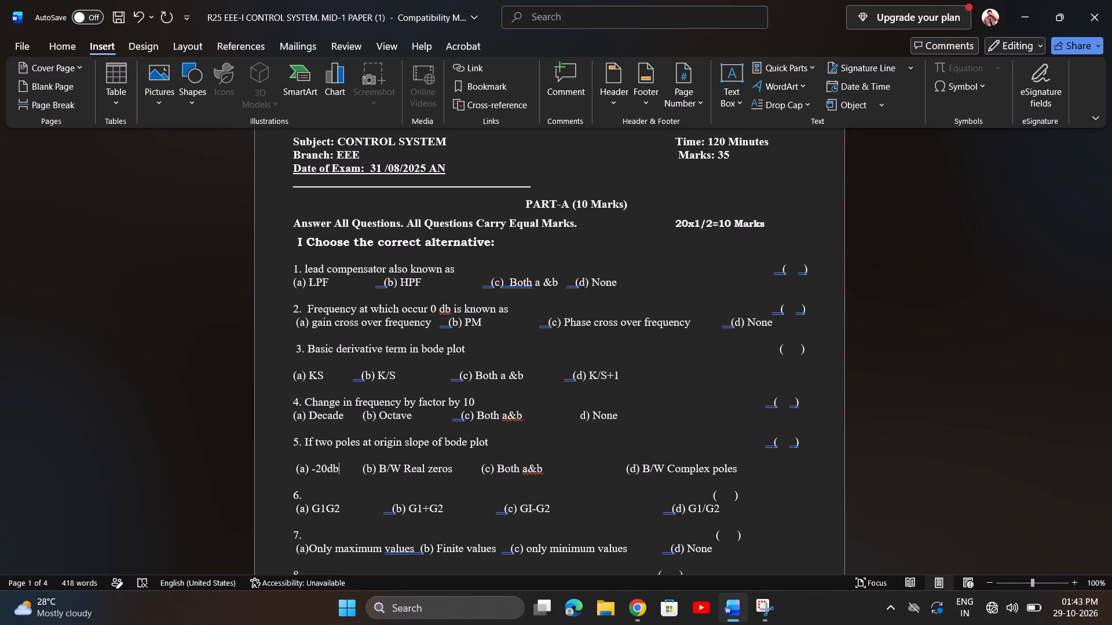
key("slash")
type("dec")
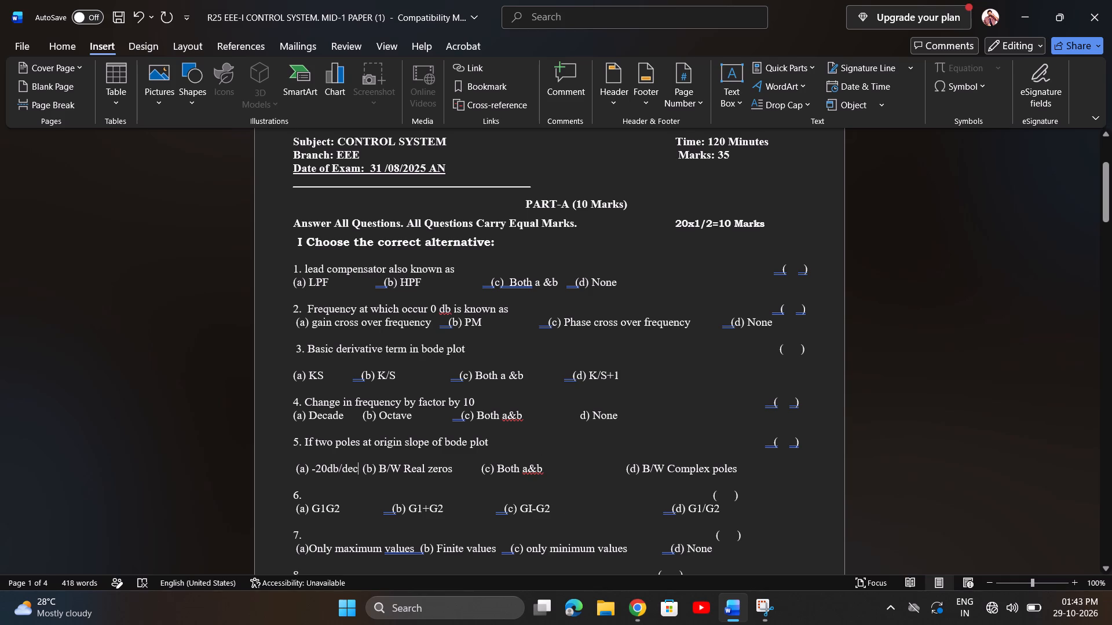
Replace the text of question 5's option (b) with "0db/dec".
left_click(462, 465)
key("BackSpace")
key("BackSpace")
key("BackSpace")
key("BackSpace")
key("BackSpace")
key("BackSpace")
key("BackSpace")
key("BackSpace")
key("BackSpace")
key("BackSpace")
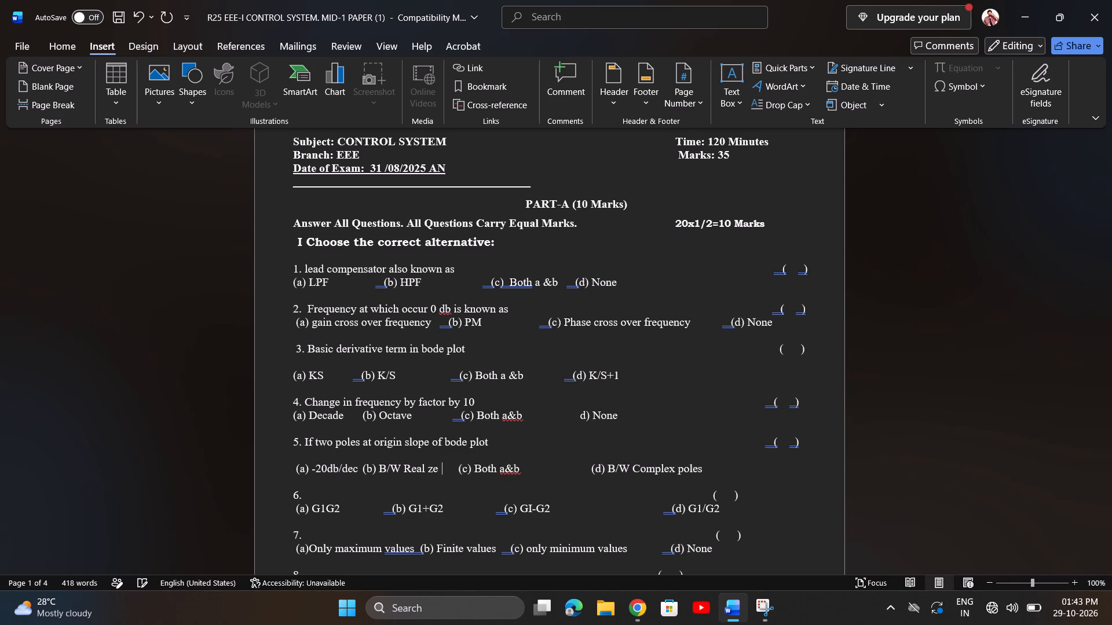
key("BackSpace")
key("BackSpace")
key("BackSpace")
key("BackSpace")
key("BackSpace")
key("BackSpace")
key("BackSpace")
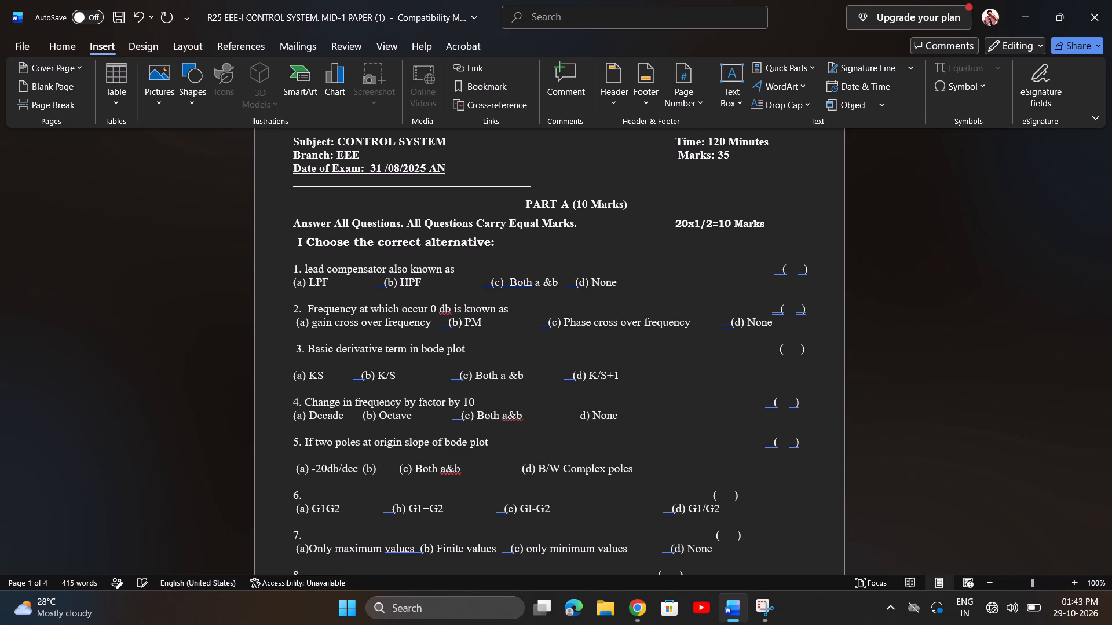
type("0db")
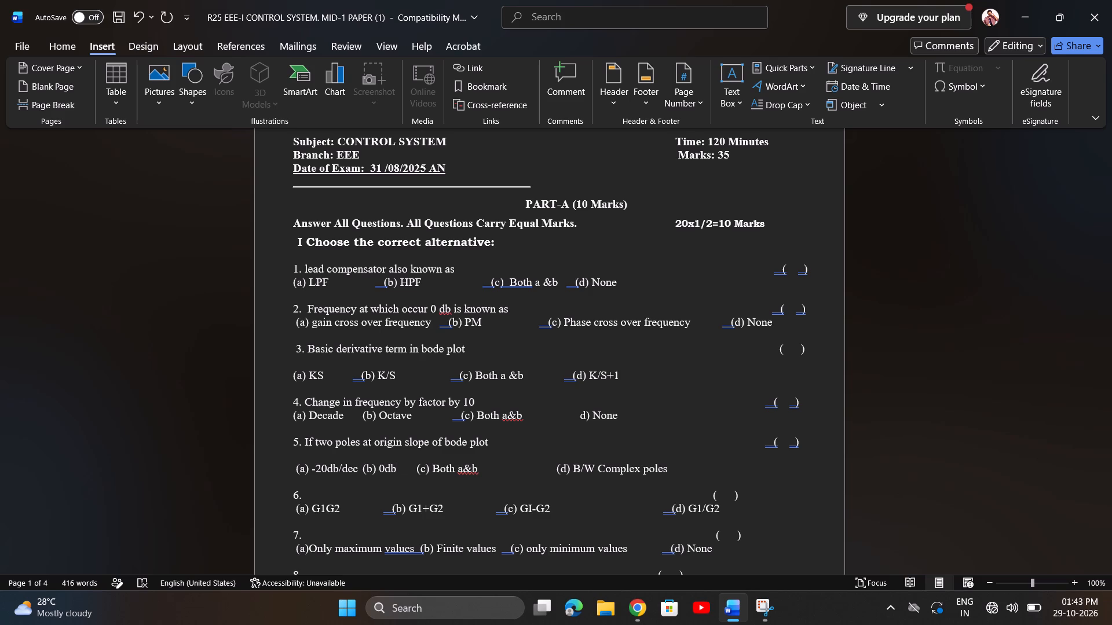
type("/dec")
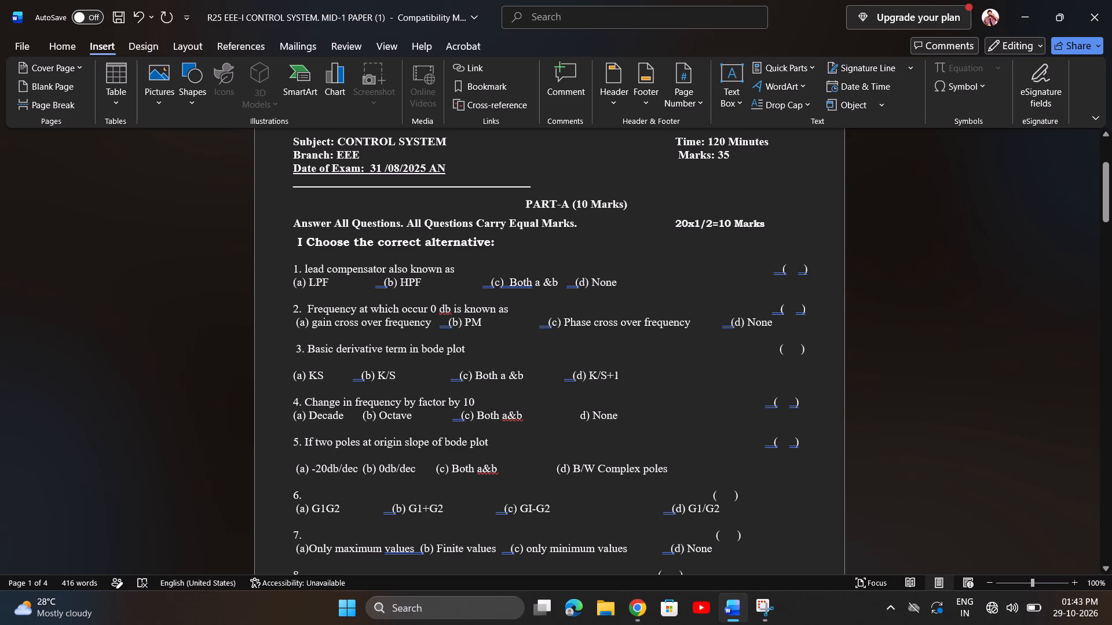
Replace the text of question 5's option (c) with "20db/dec".
left_click(502, 473)
key("BackSpace")
key("BackSpace")
key("BackSpace")
key("BackSpace")
key("BackSpace")
key("BackSpace")
key("BackSpace")
key("BackSpace")
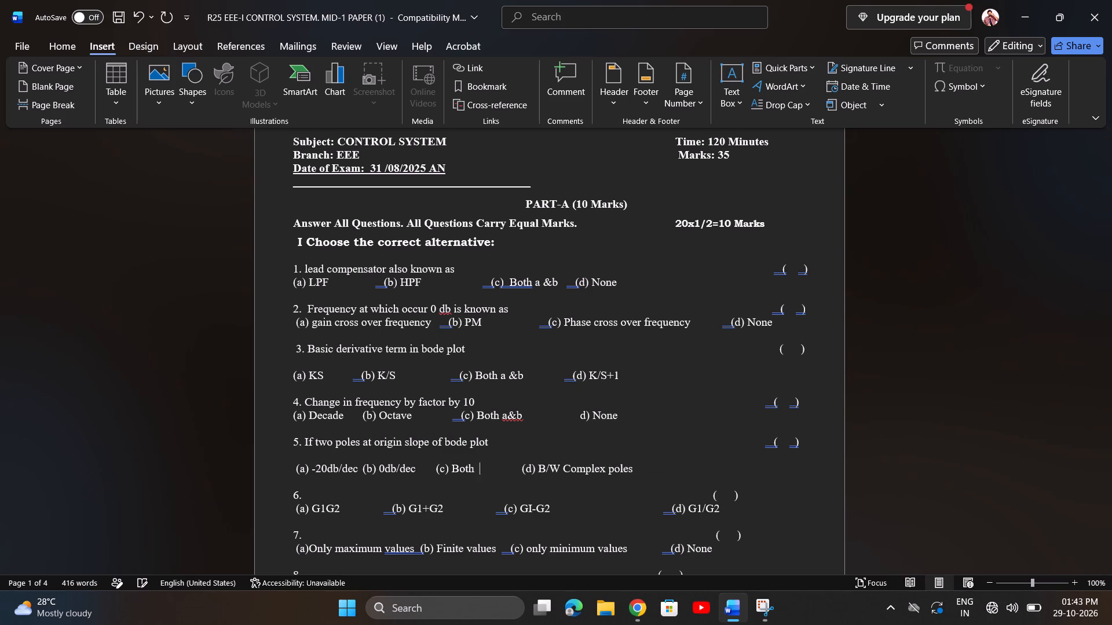
key("BackSpace")
type("20")
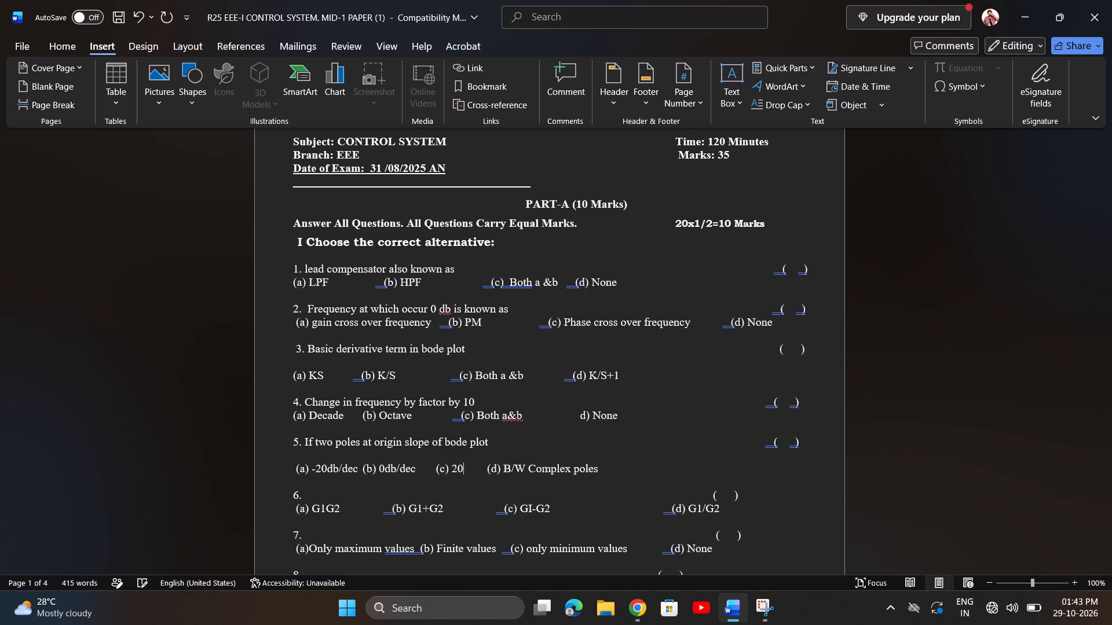
type("db")
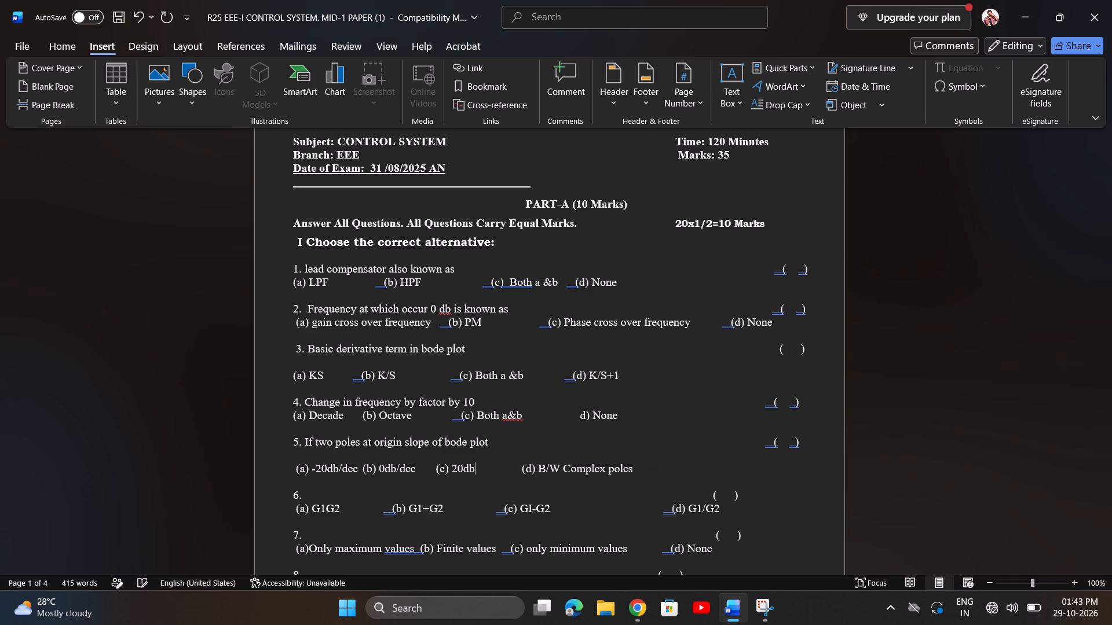
type("/dec")
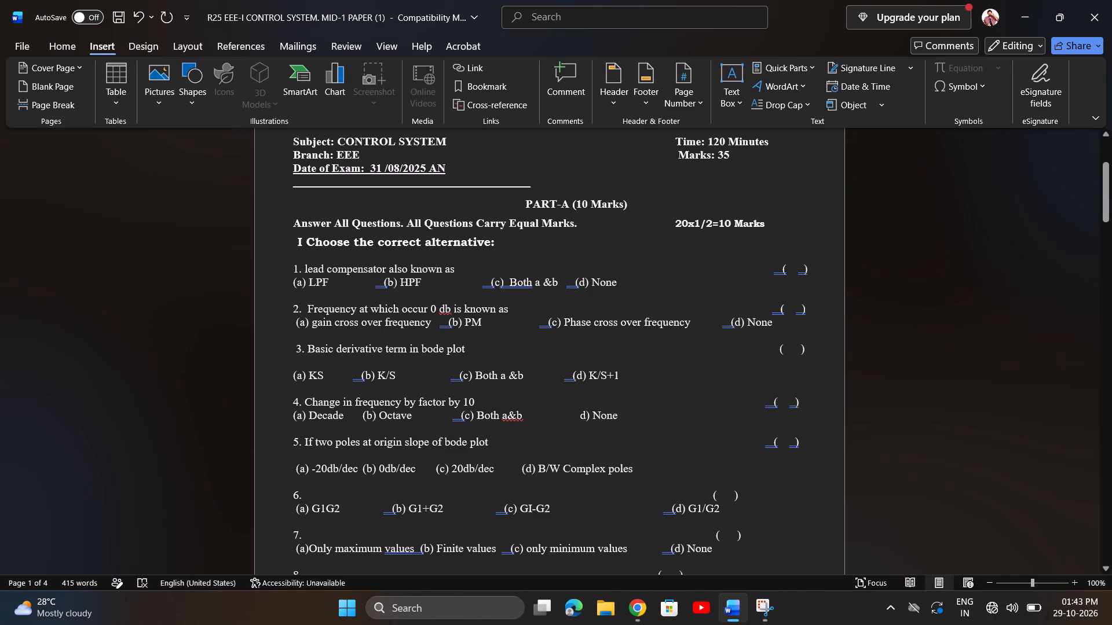
Replace the text of question 5's option (d) with "40db/dec".
left_click(637, 466)
key("BackSpace")
key("BackSpace")
key("BackSpace")
key("BackSpace")
key("BackSpace")
key("BackSpace")
key("BackSpace")
key("BackSpace")
key("BackSpace")
key("BackSpace")
key("BackSpace")
key("BackSpace")
key("BackSpace")
key("BackSpace")
key("BackSpace")
key("BackSpace")
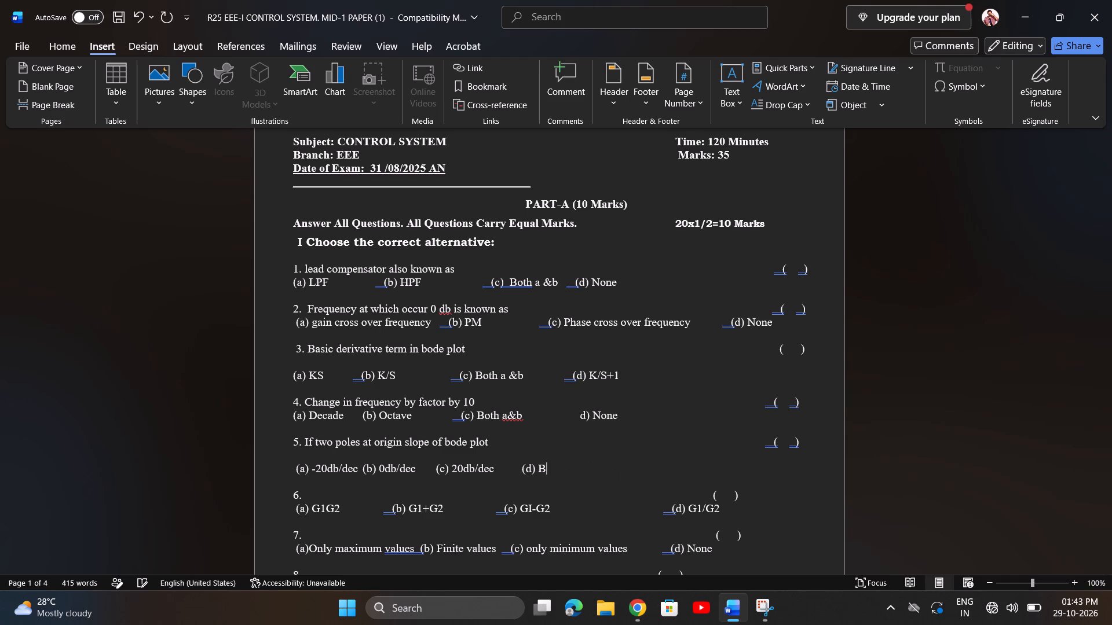
key("BackSpace")
type("40")
type("db/dec")
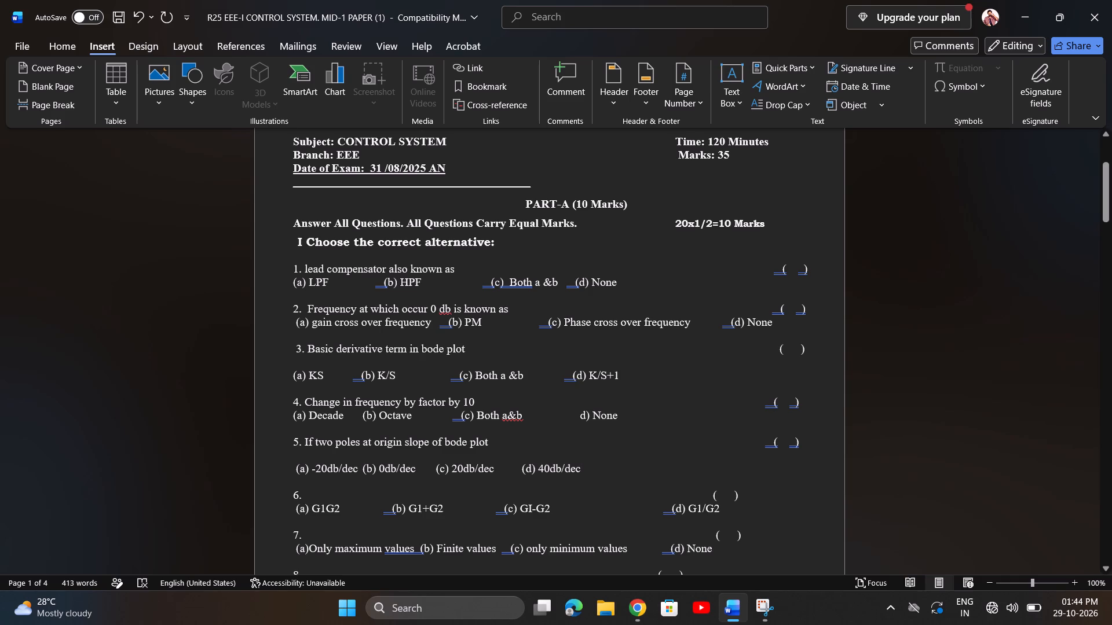
Delete part of the blank space before question 6's answer brackets to pull them closer to the question number.
left_click(708, 488)
key("BackSpace")
key("BackSpace")
key("BackSpace")
key("BackSpace")
key("BackSpace")
key("BackSpace")
key("BackSpace")
key("BackSpace")
key("BackSpace")
key("BackSpace")
key("BackSpace")
key("BackSpace")
key("BackSpace")
key("BackSpace")
key("BackSpace")
key("BackSpace")
key("BackSpace")
key("BackSpace")
key("BackSpace")
key("BackSpace")
key("BackSpace")
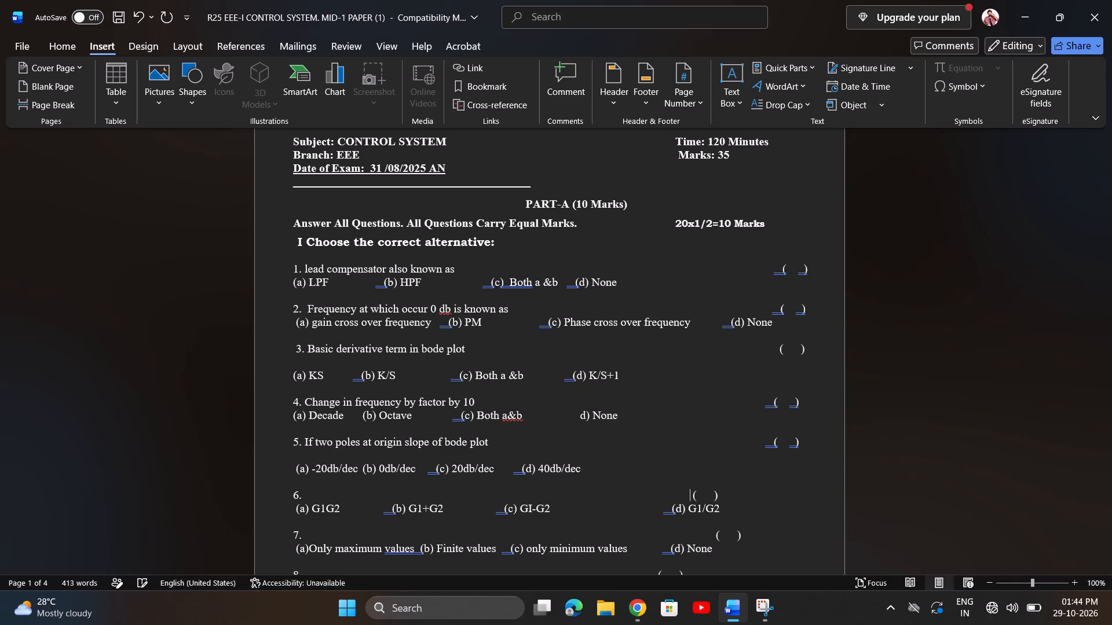
Delete blank space before question 7's answer brackets until they line up with question 6's brackets.
left_click(713, 535)
key("BackSpace")
key("BackSpace")
key("BackSpace")
key("BackSpace")
key("BackSpace")
key("BackSpace")
key("BackSpace")
key("BackSpace")
key("BackSpace")
key("BackSpace")
key("BackSpace")
key("BackSpace")
key("BackSpace")
key("BackSpace")
key("BackSpace")
key("BackSpace")
key("BackSpace")
key("BackSpace")
key("BackSpace")
key("BackSpace")
key("BackSpace")
key("BackSpace")
key("BackSpace")
key("BackSpace")
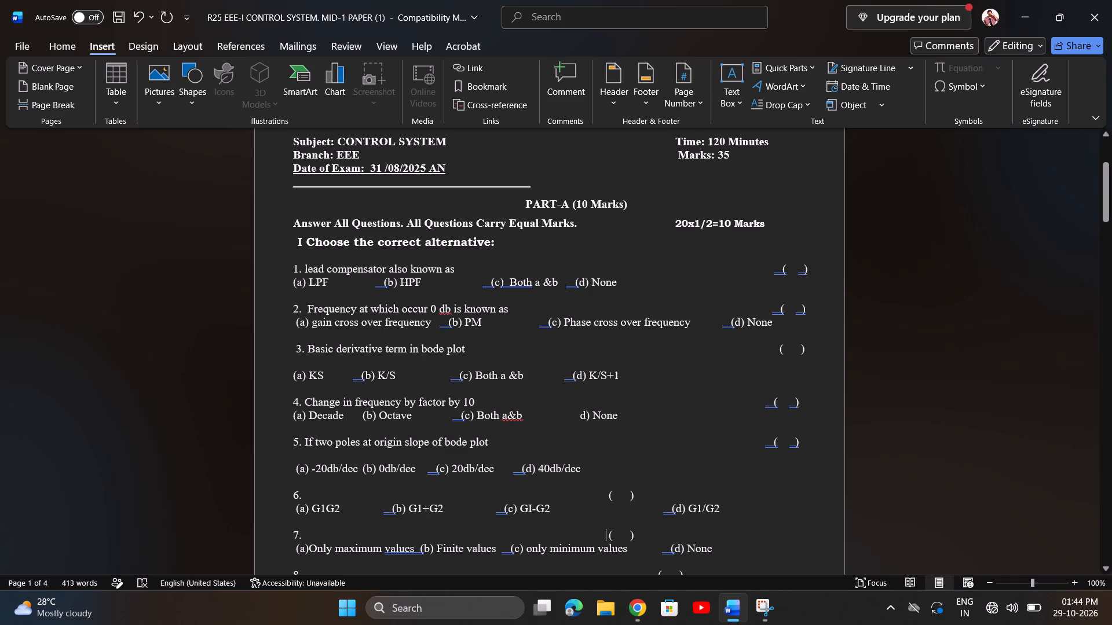
Place the text cursor after the number on question 6's empty question line.
left_click(334, 495)
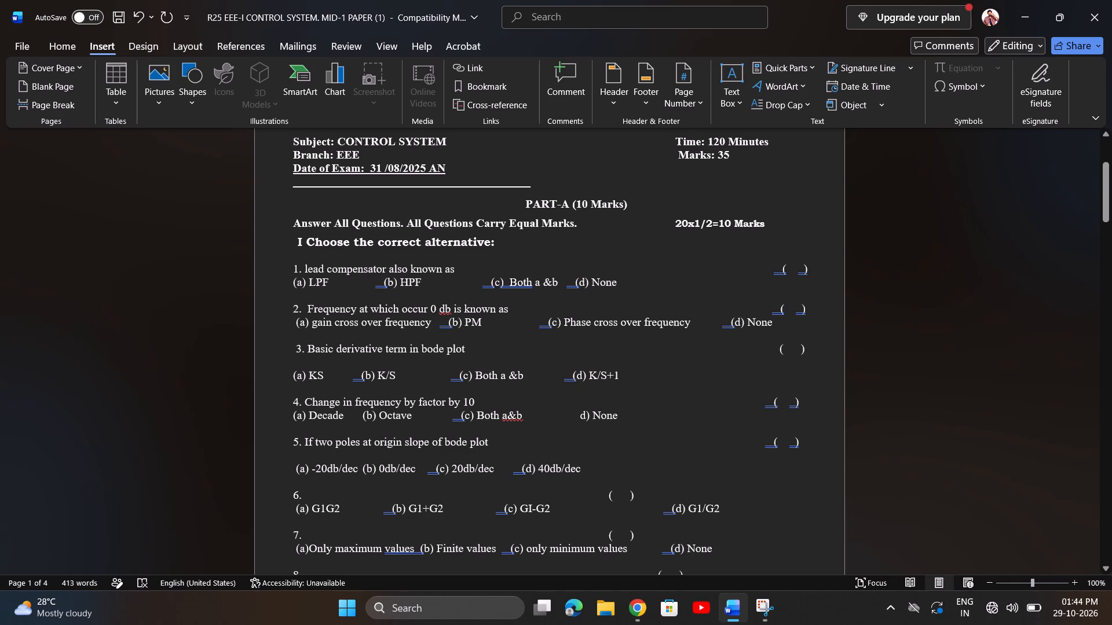
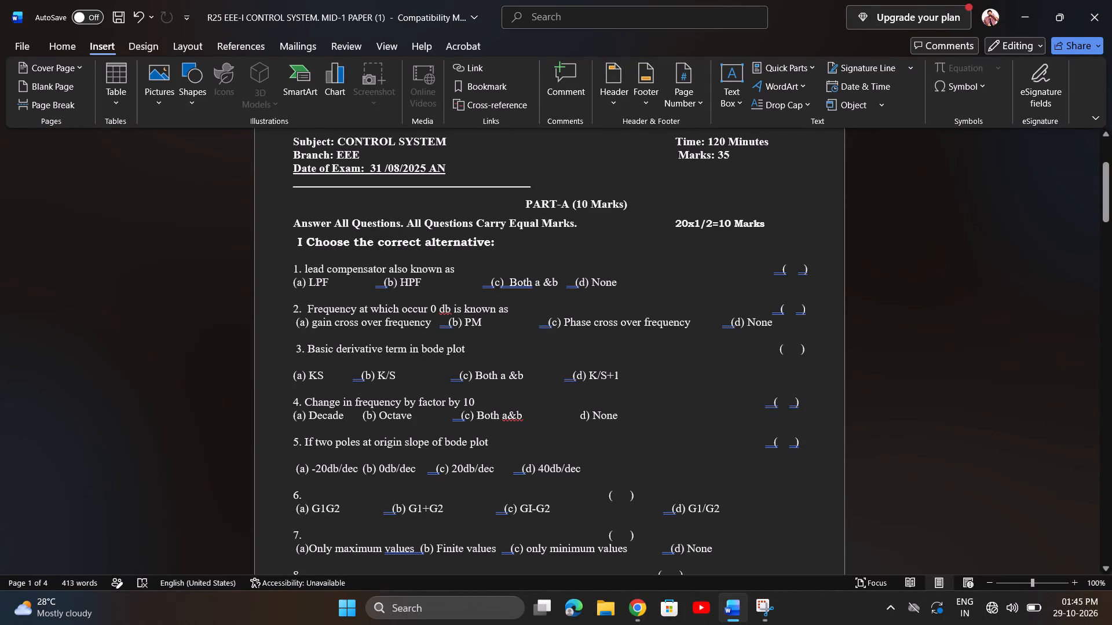
Copy question 5's text "If two poles at origin slope of bode plot" into question 6, directly after its number.
left_click_drag(493, 440, 334, 439)
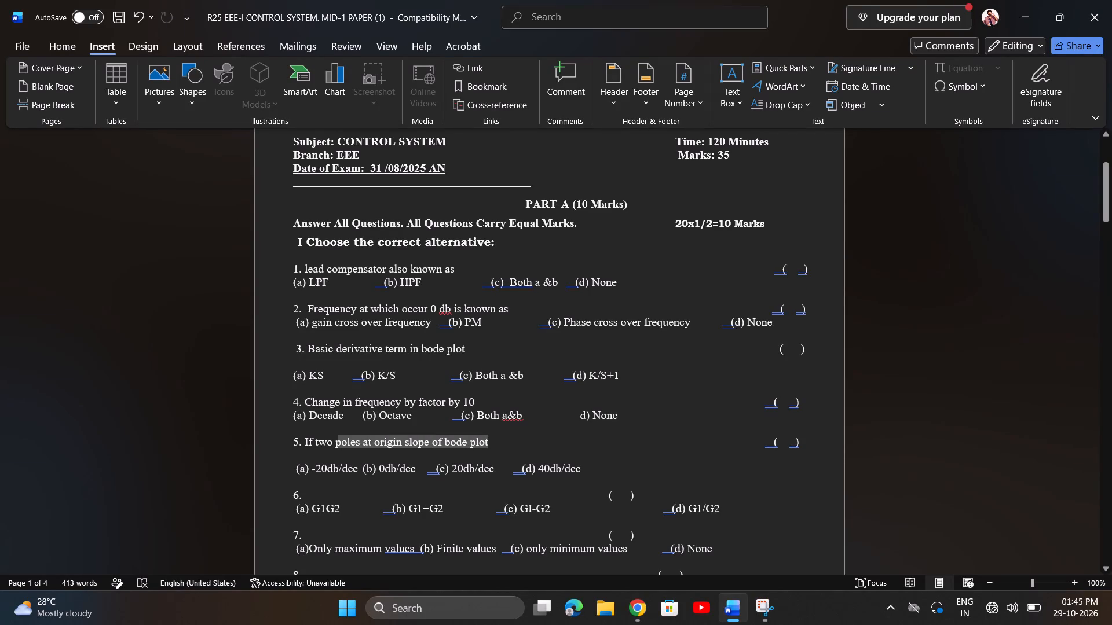
left_click_drag(334, 439, 304, 443)
right_click(304, 443)
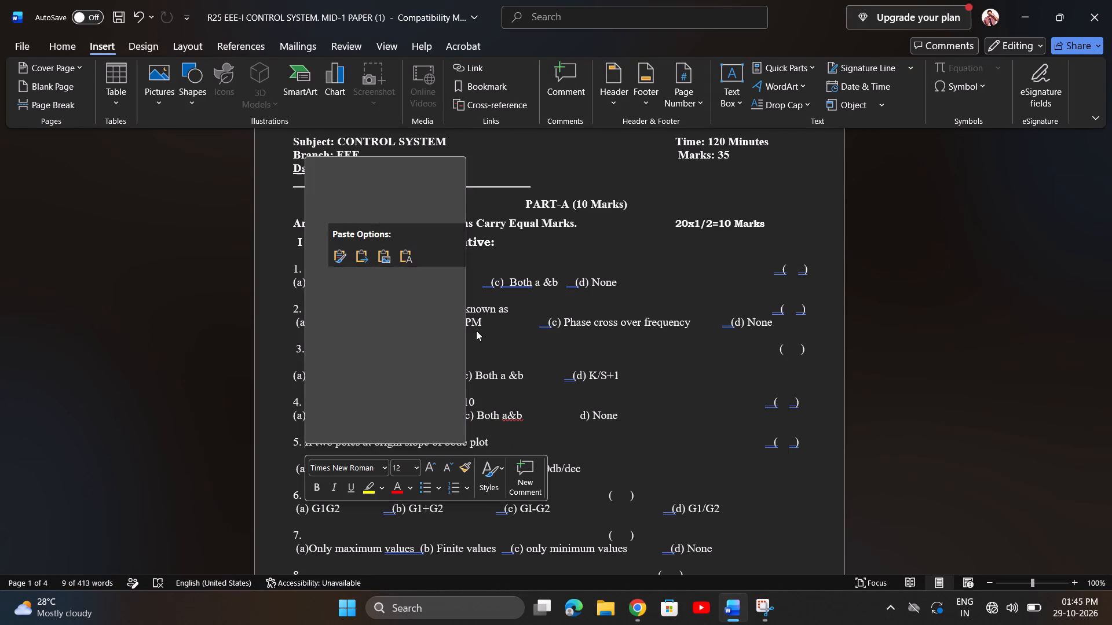
left_click(514, 443)
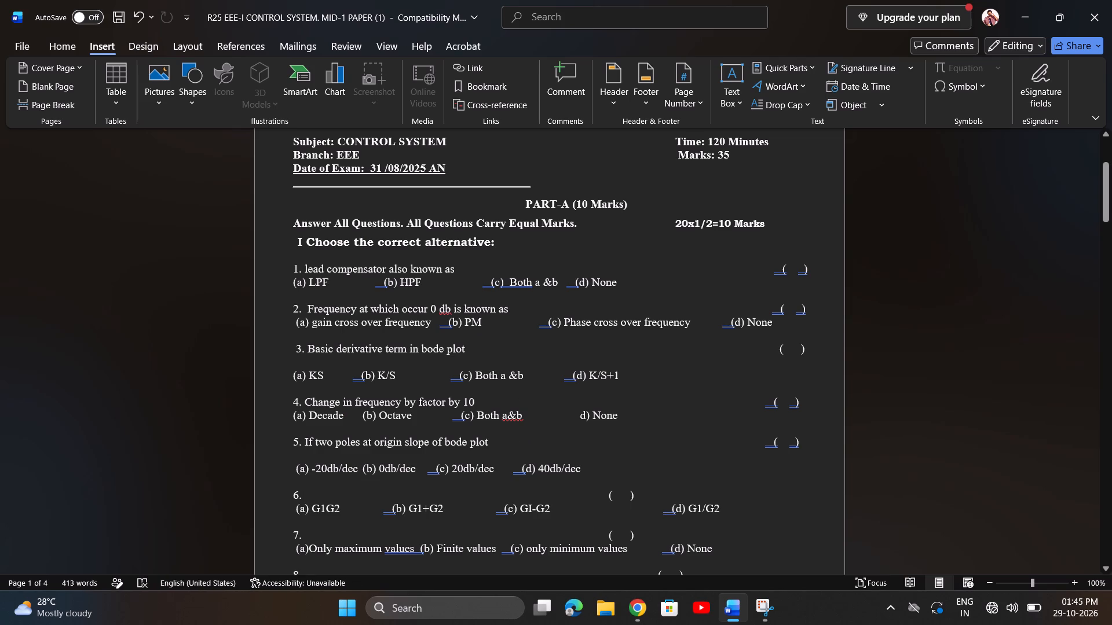
left_click_drag(503, 442, 308, 444)
right_click(308, 444)
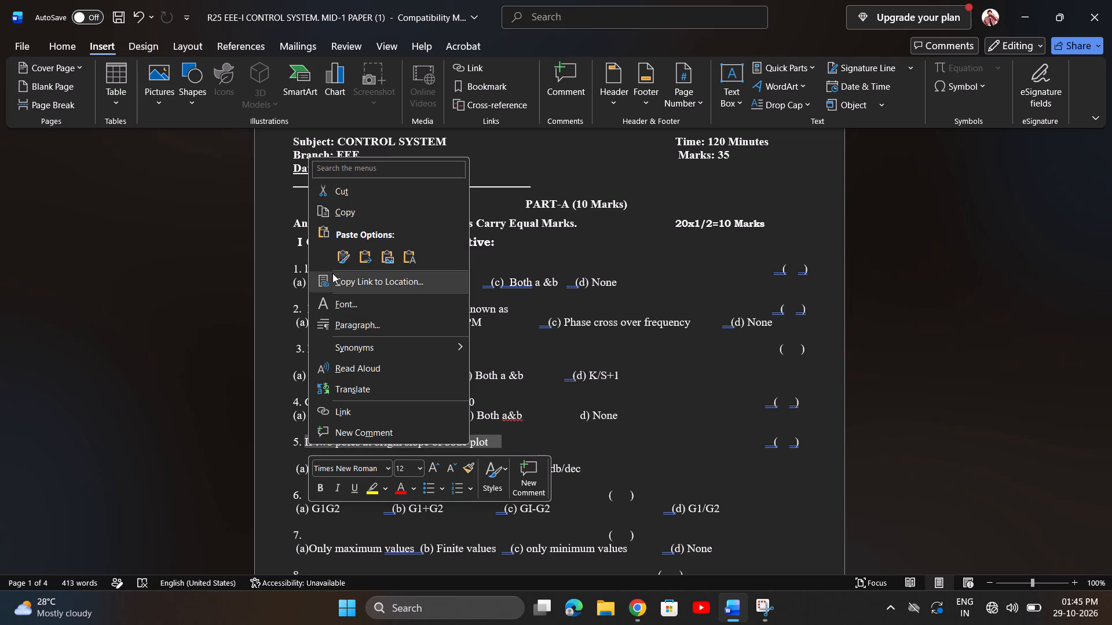
left_click(348, 209)
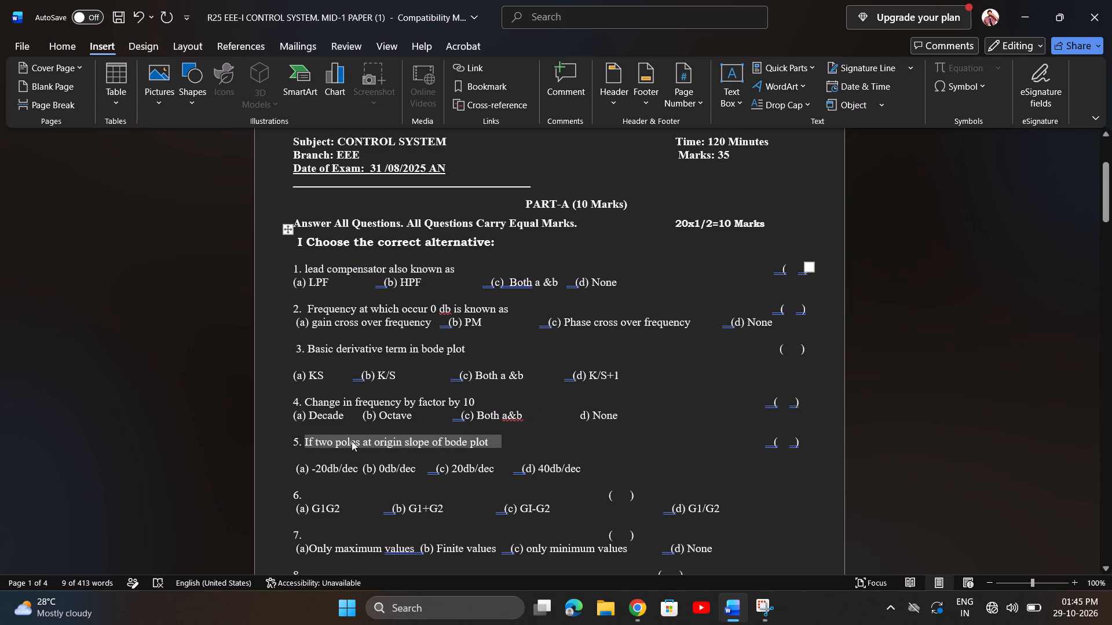
left_click(317, 488)
right_click(317, 488)
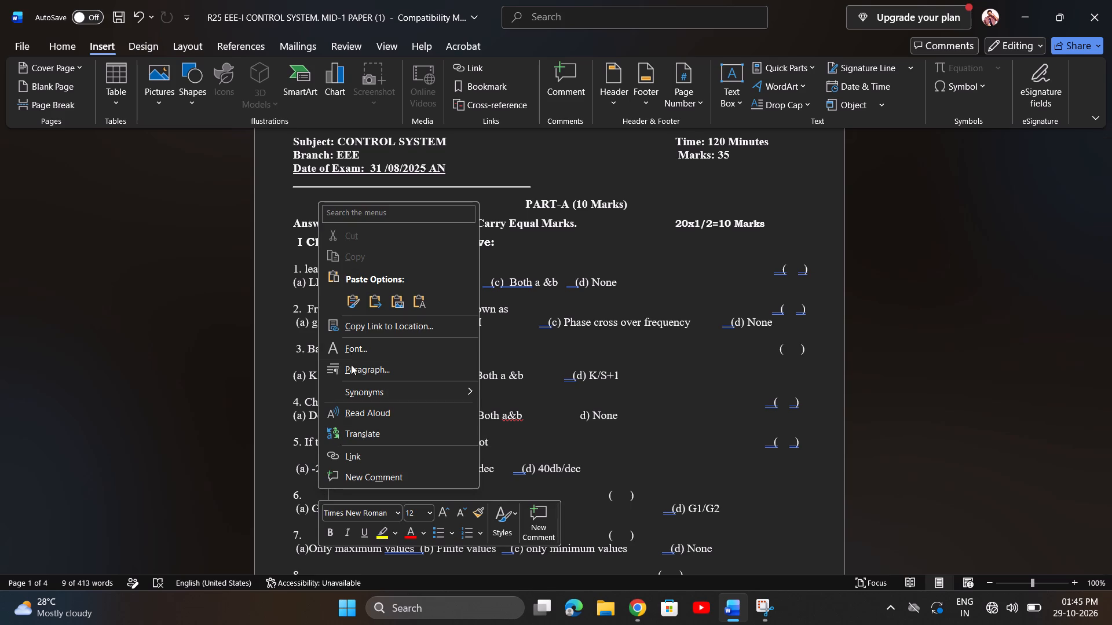
left_click(353, 303)
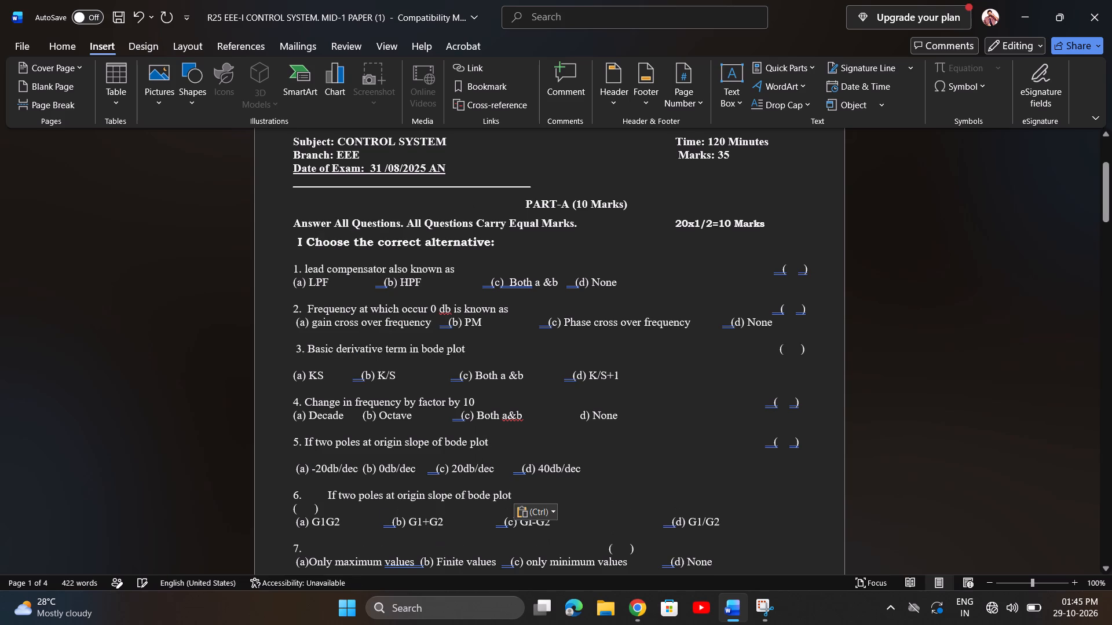
left_click(325, 492)
key("BackSpace")
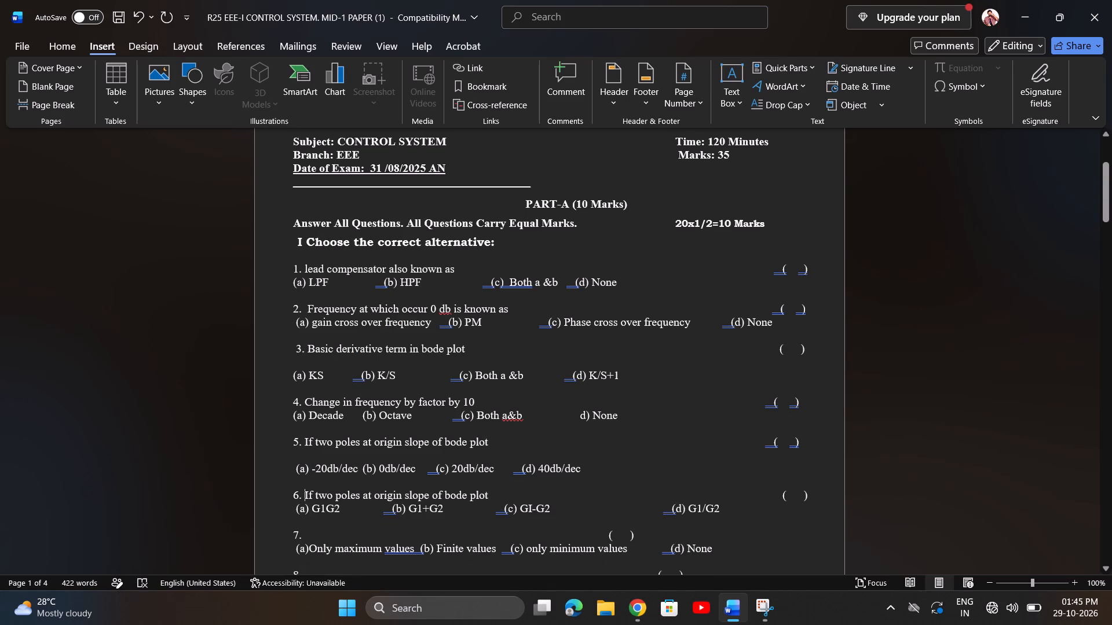
Delete blank space before question 6's answer brackets until they line up with question 5's brackets.
left_click(778, 492)
key("BackSpace")
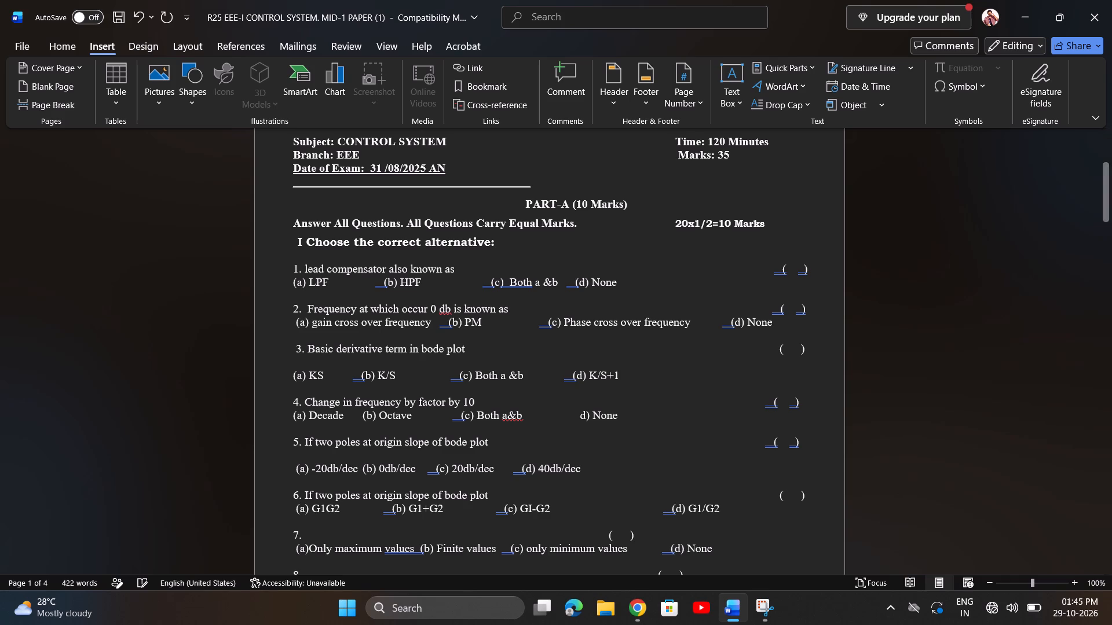
key("BackSpace")
key("BackSpace")
key("BackSpace")
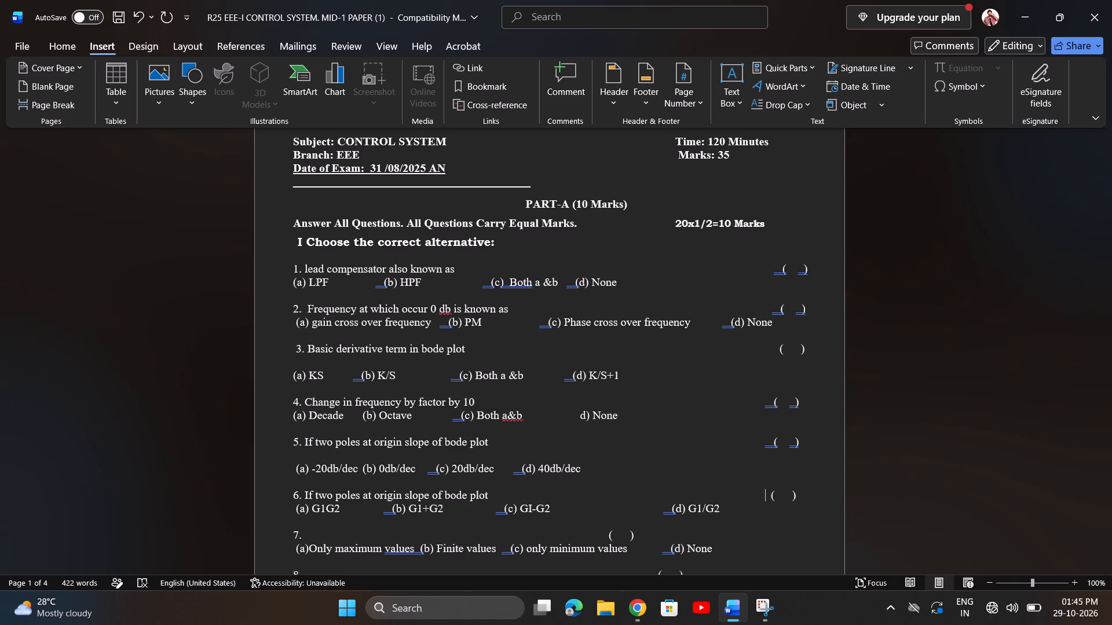
Replace "poles" with "Zeros" in question 6 and add an extra space after "If".
left_click(363, 496)
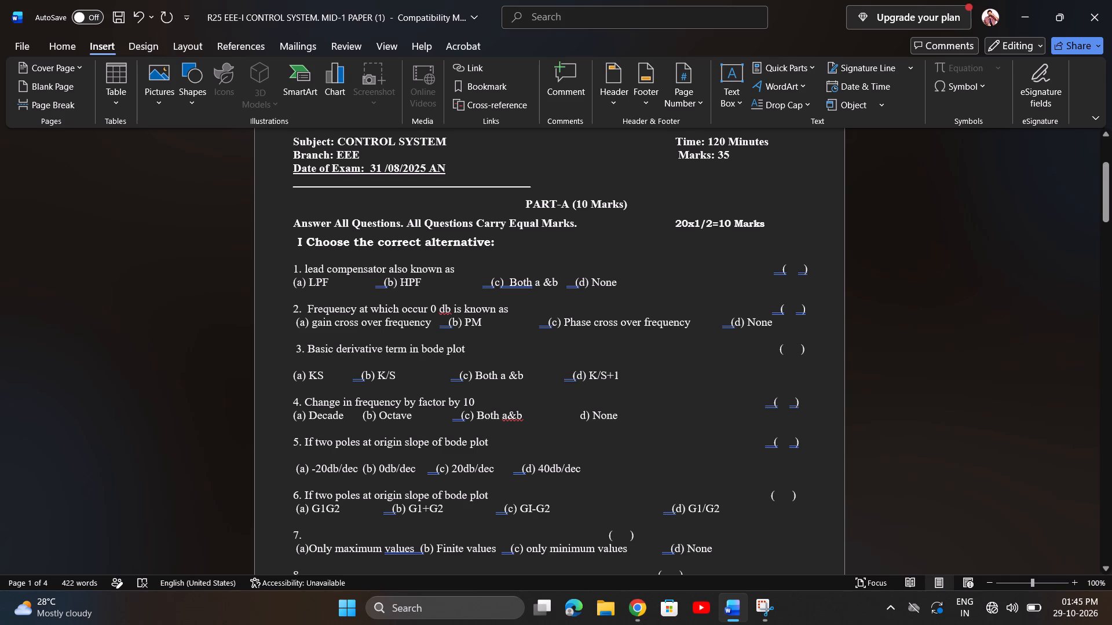
left_click(361, 496)
key("BackSpace")
key("BackSpace")
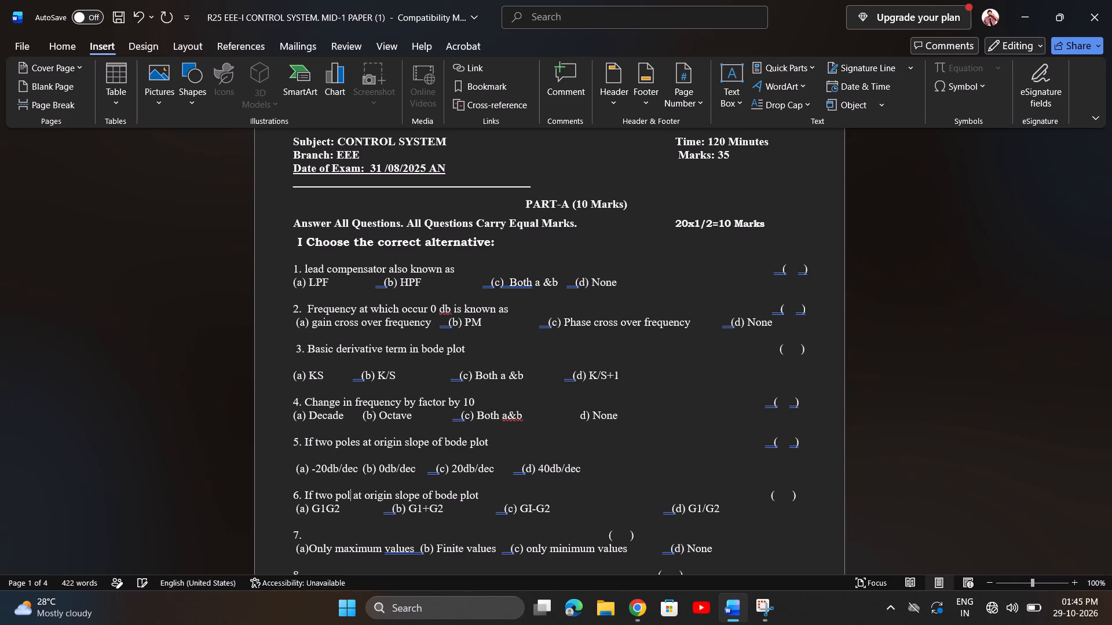
key("BackSpace")
key("BackSpace")
key("BackSpace")
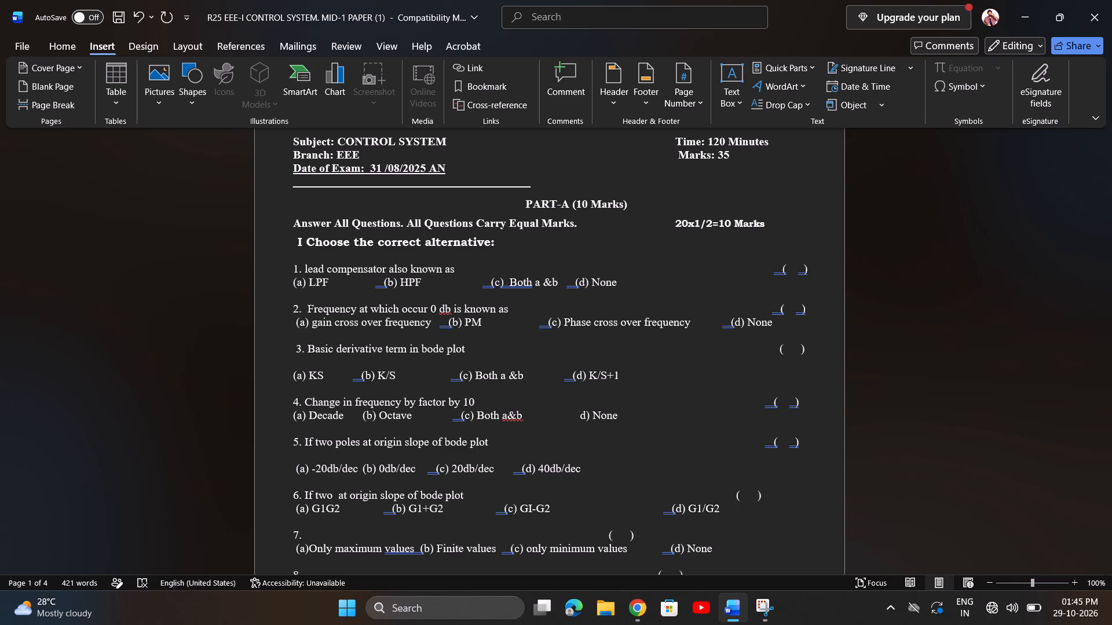
left_click(312, 492)
key("space")
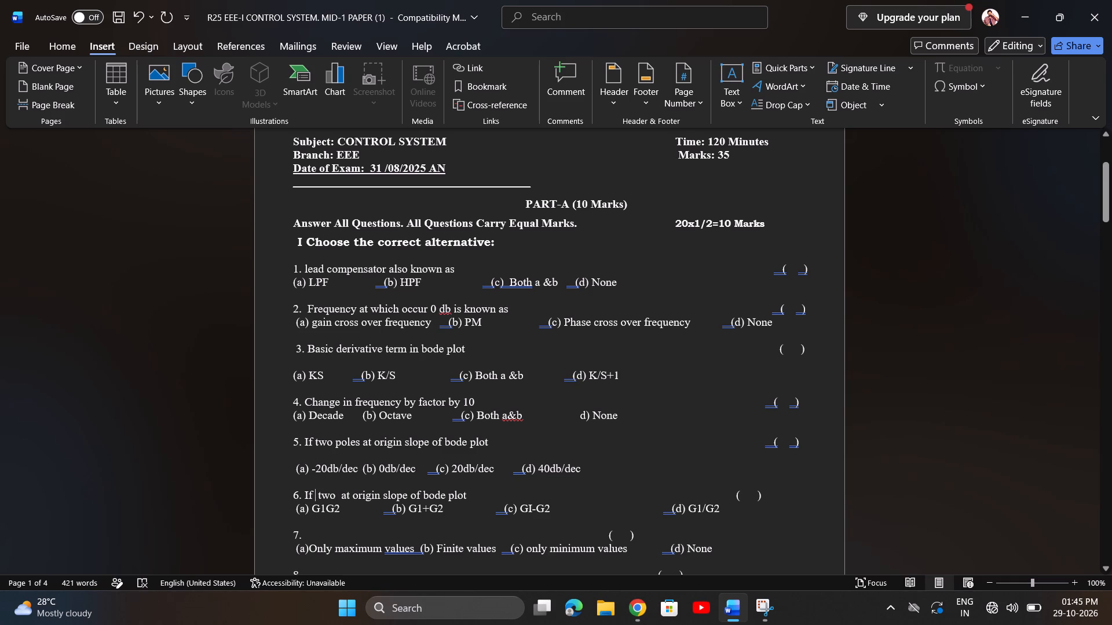
left_click(338, 494)
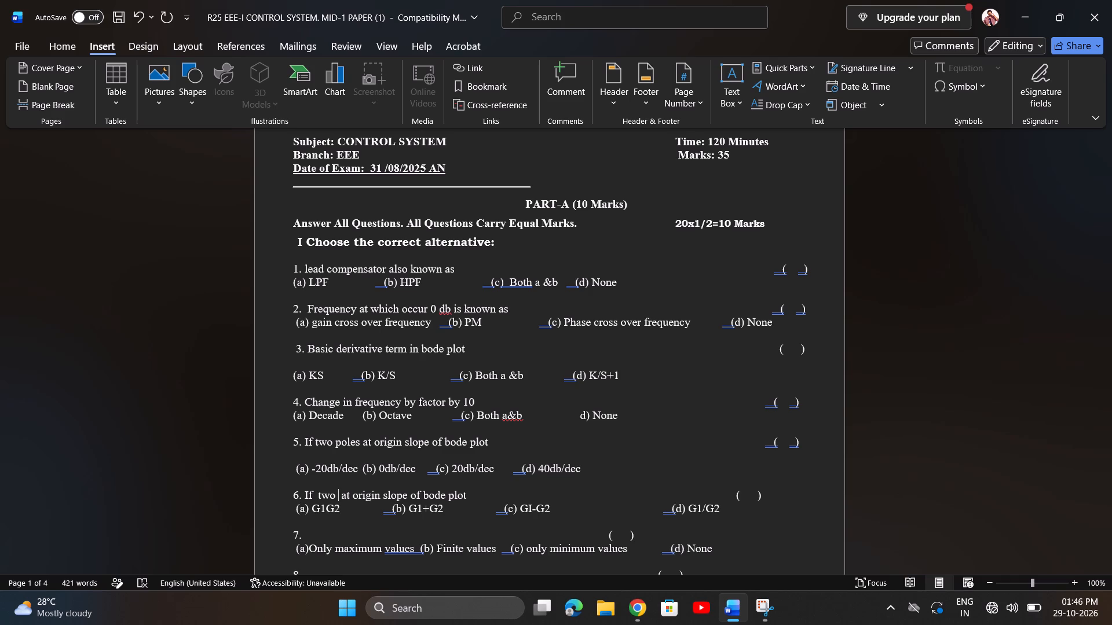
key("z")
key("BackSpace")
key("z")
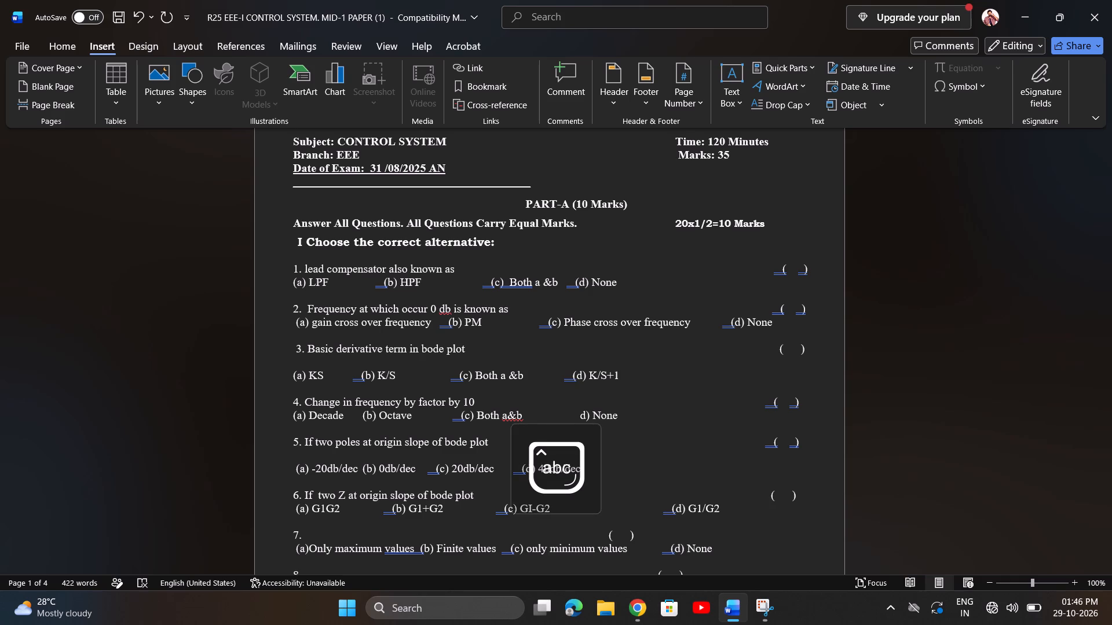
type("eros")
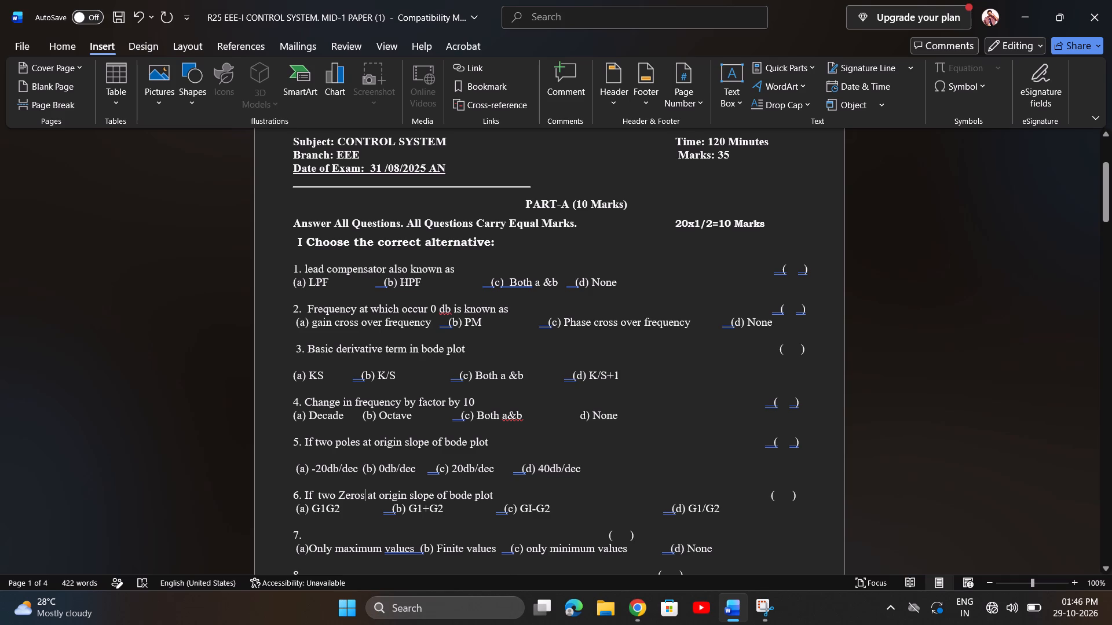
Change "two poles" to "one pole" in question 5.
left_click(334, 442)
key("BackSpace")
key("BackSpace")
key("BackSpace")
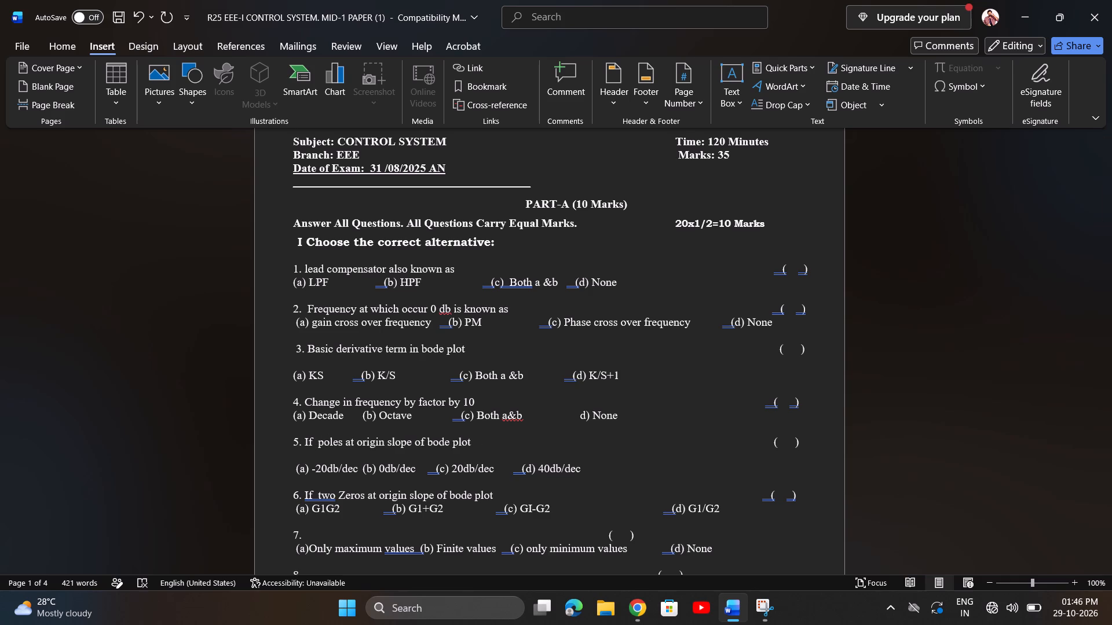
type("one")
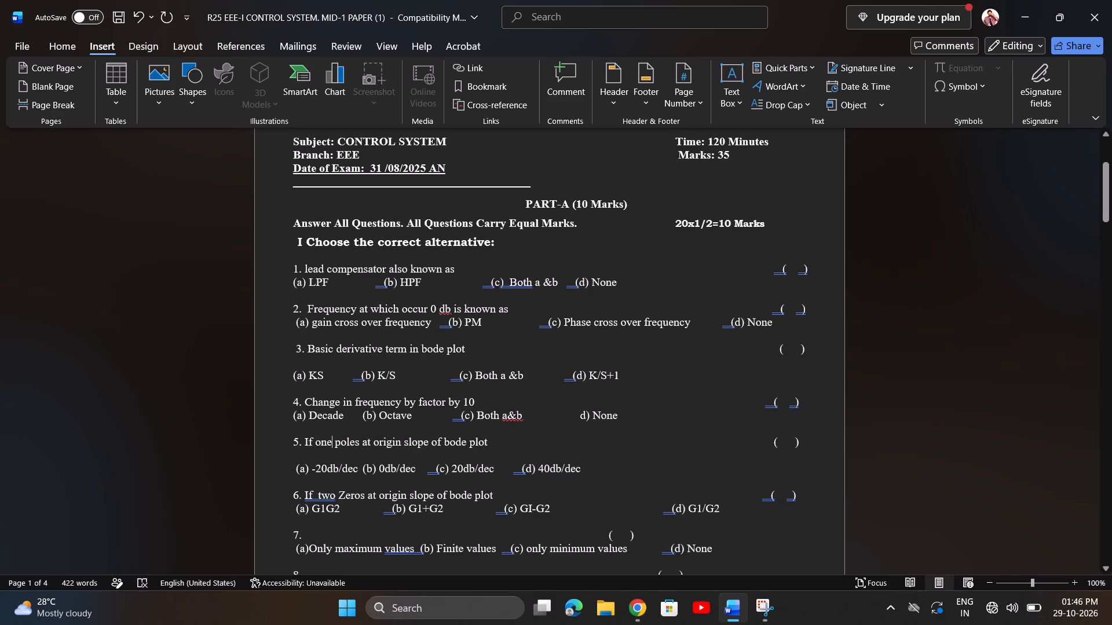
left_click(360, 442)
key("BackSpace")
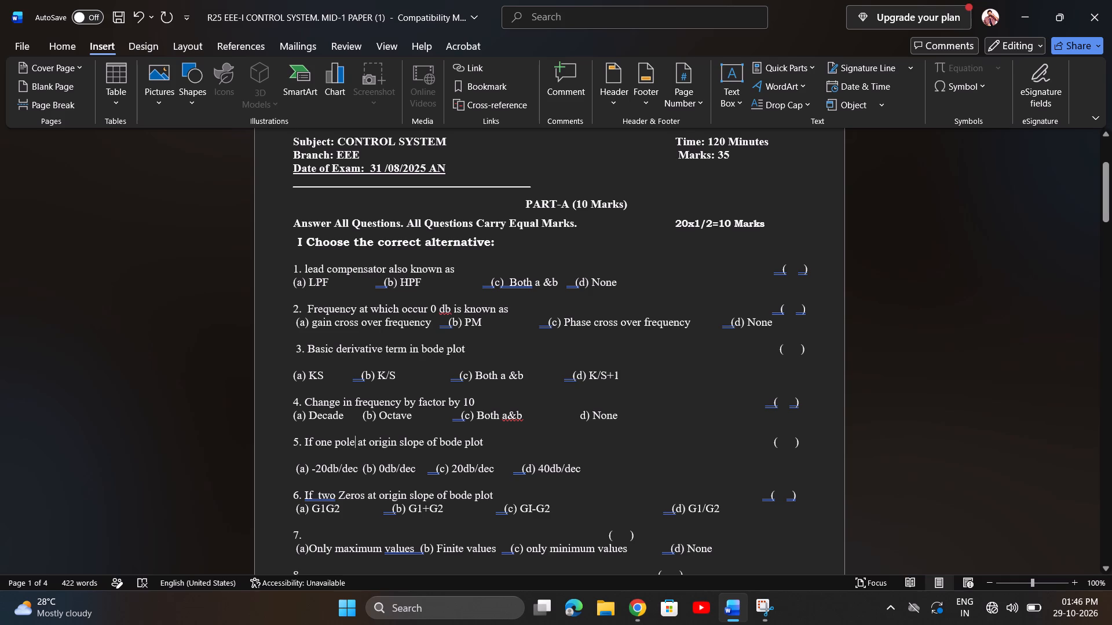
Delete the old answer texts of question 6's options (a) and (b), keeping their letter labels.
left_click_drag(1111, 414, 1067, 293)
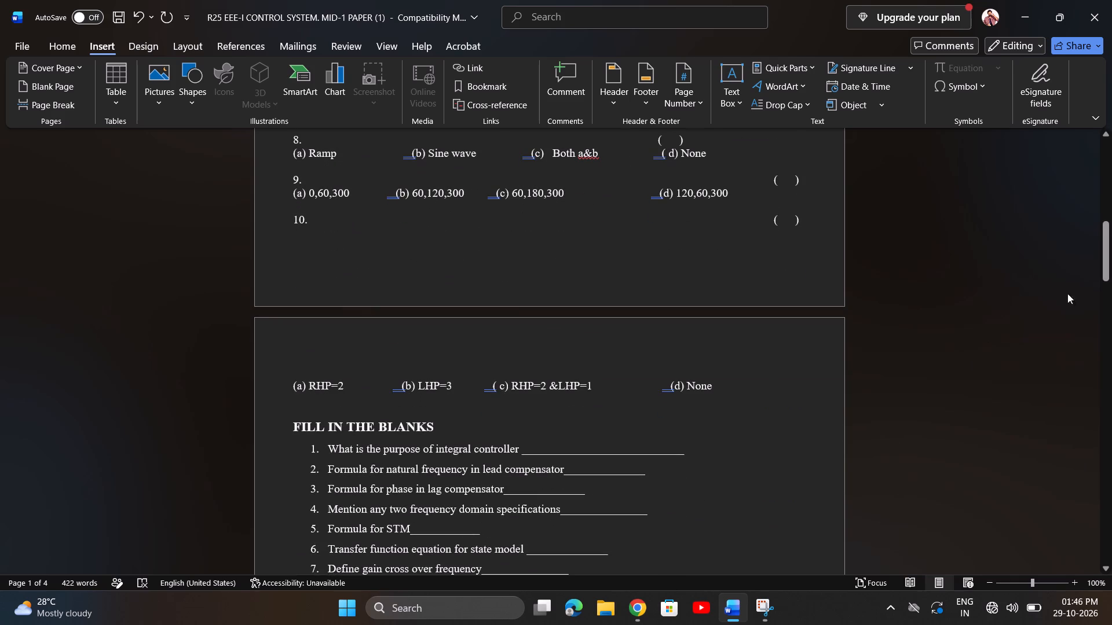
left_click_drag(1067, 293, 1110, 224)
left_click_drag(1107, 237, 1107, 227)
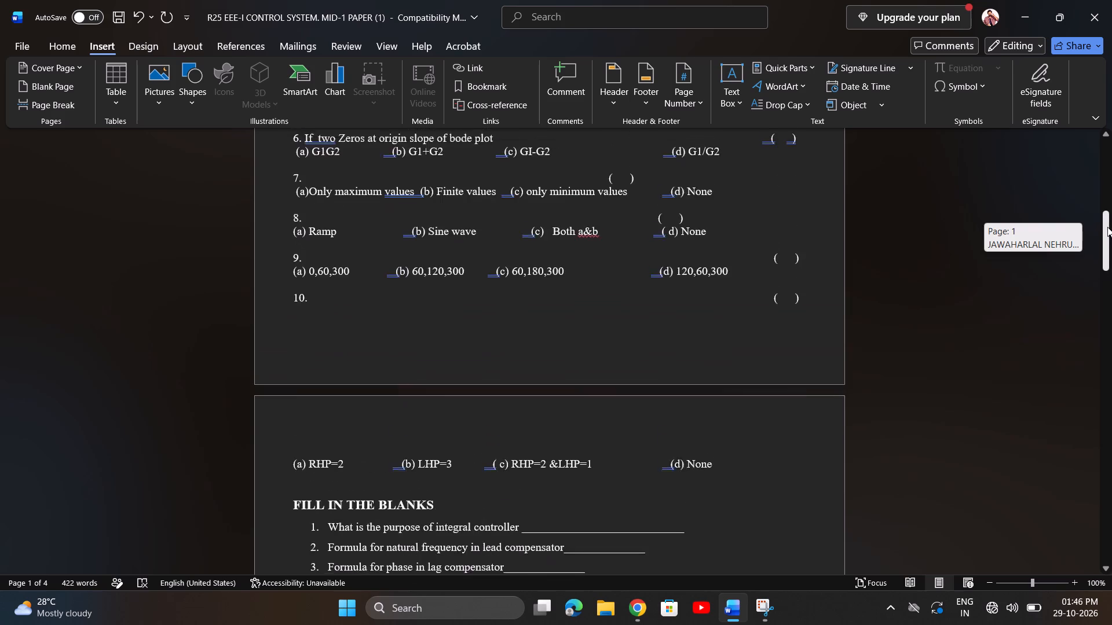
left_click_drag(1107, 227, 1107, 211)
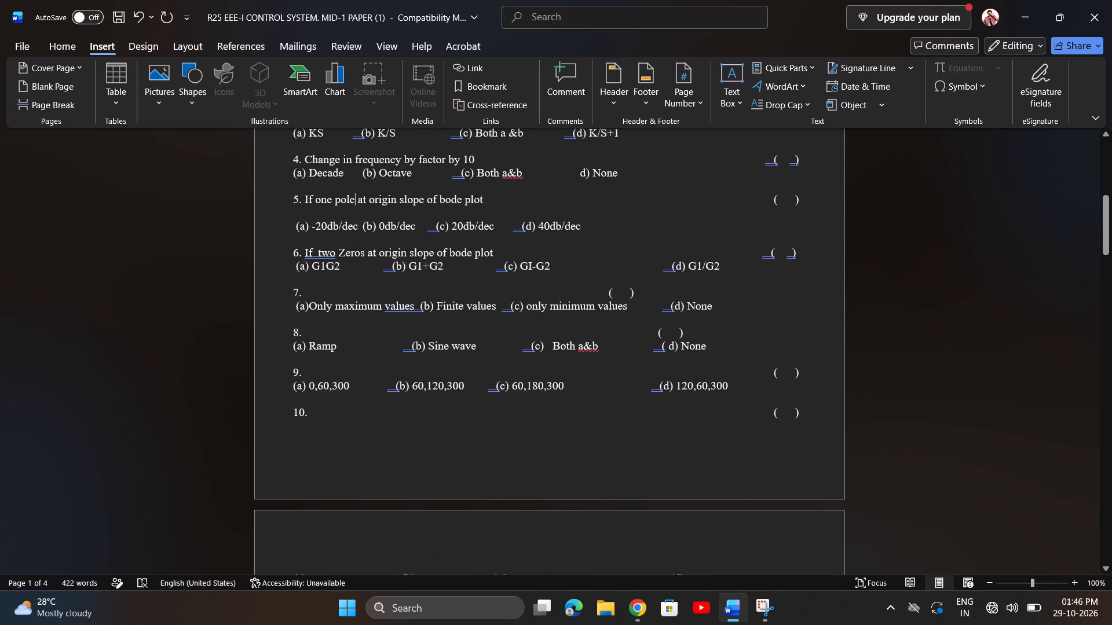
left_click(348, 271)
key("BackSpace")
key("BackSpace")
key("BackSpace")
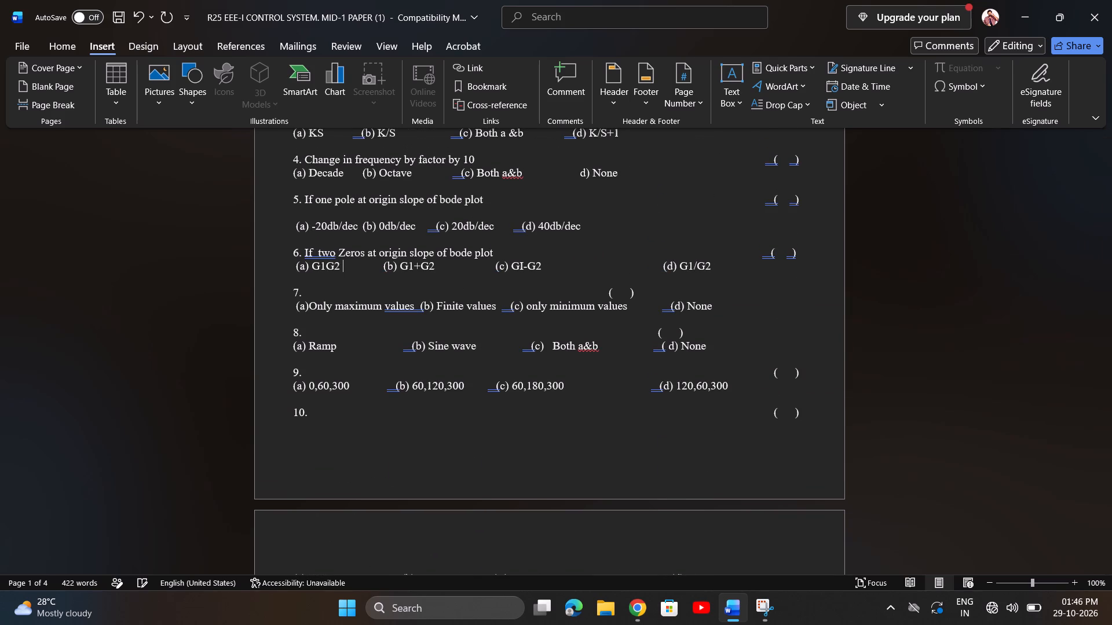
key("BackSpace")
key("BackSpace")
key("BackSpace")
key("BackSpace")
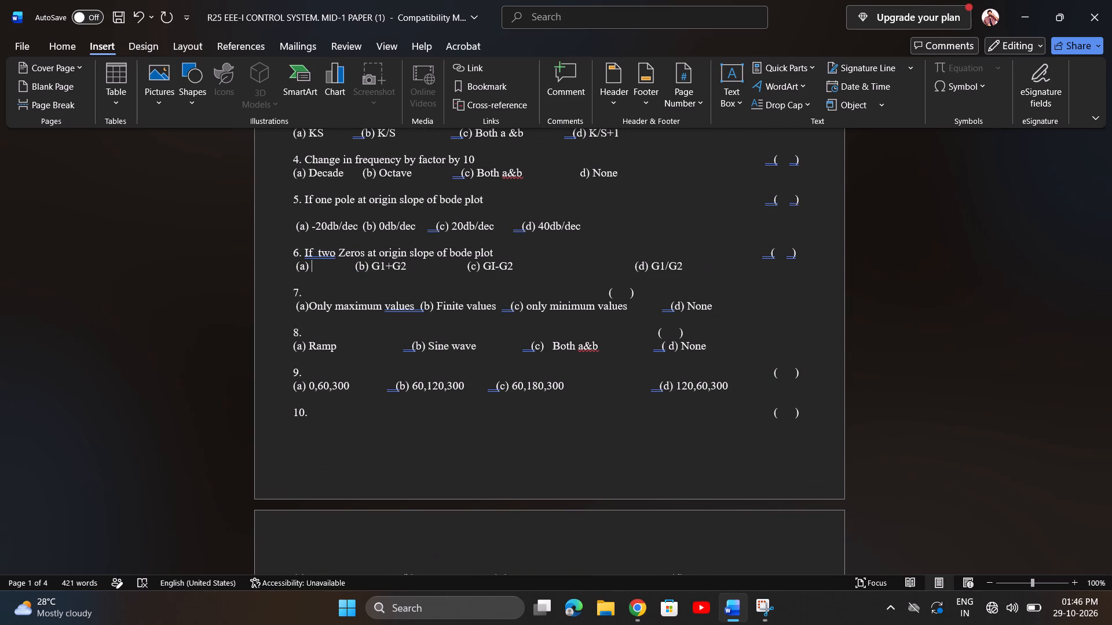
left_click(412, 270)
key("BackSpace")
key("BackSpace")
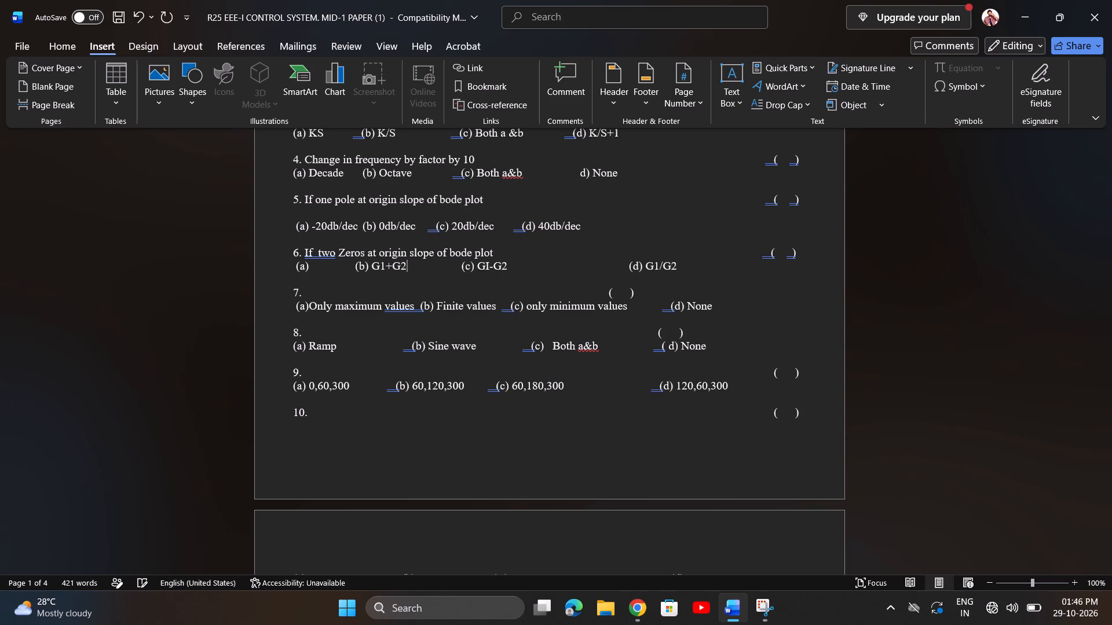
key("BackSpace")
key("BackSpace")
key("BackSpace")
key("BackSpace")
key("BackSpace")
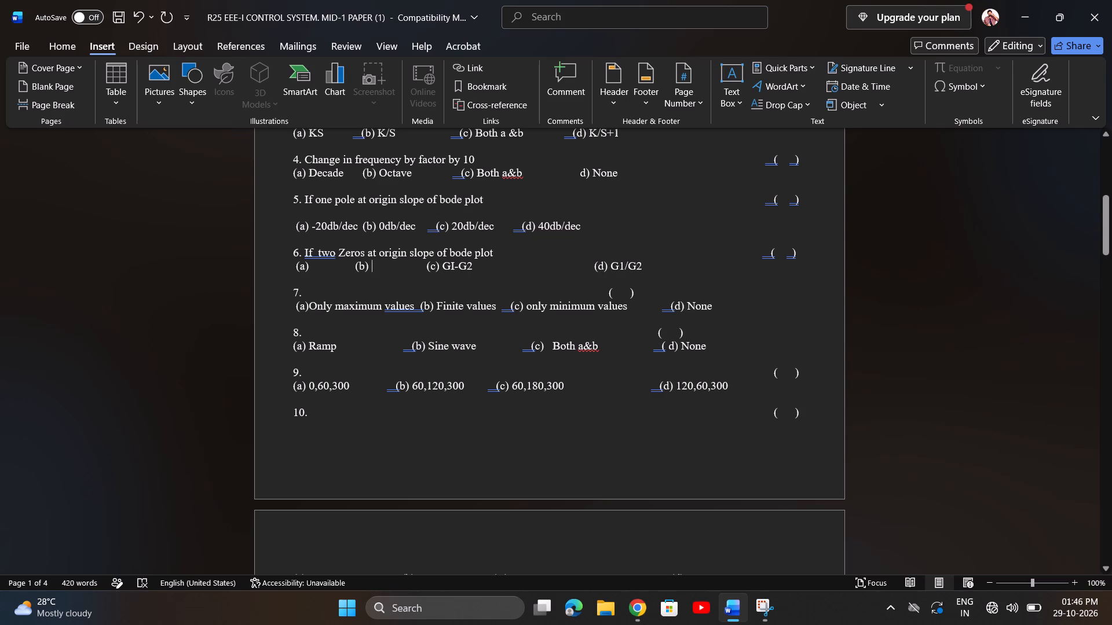
Clear the rest of question 6's option line, including options (c) and (d) and the remaining (a) and (b) labels.
left_click(659, 269)
key("BackSpace")
key("BackSpace")
key("BackSpace")
key("BackSpace")
key("BackSpace")
key("BackSpace")
key("BackSpace")
key("BackSpace")
key("BackSpace")
key("BackSpace")
key("BackSpace")
key("BackSpace")
key("BackSpace")
key("BackSpace")
key("BackSpace")
key("BackSpace")
key("BackSpace")
key("BackSpace")
key("BackSpace")
key("BackSpace")
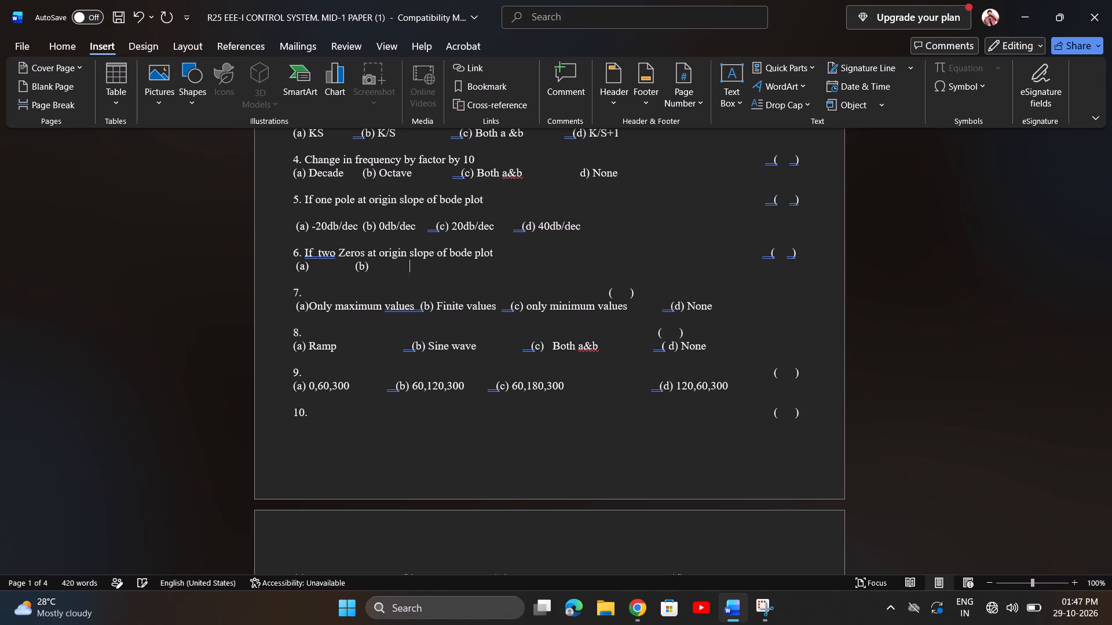
key("BackSpace")
key("BackSpace")
key("BackSpace")
key("BackSpace")
key("BackSpace")
key("BackSpace")
key("BackSpace")
key("BackSpace")
key("BackSpace")
key("BackSpace")
key("BackSpace")
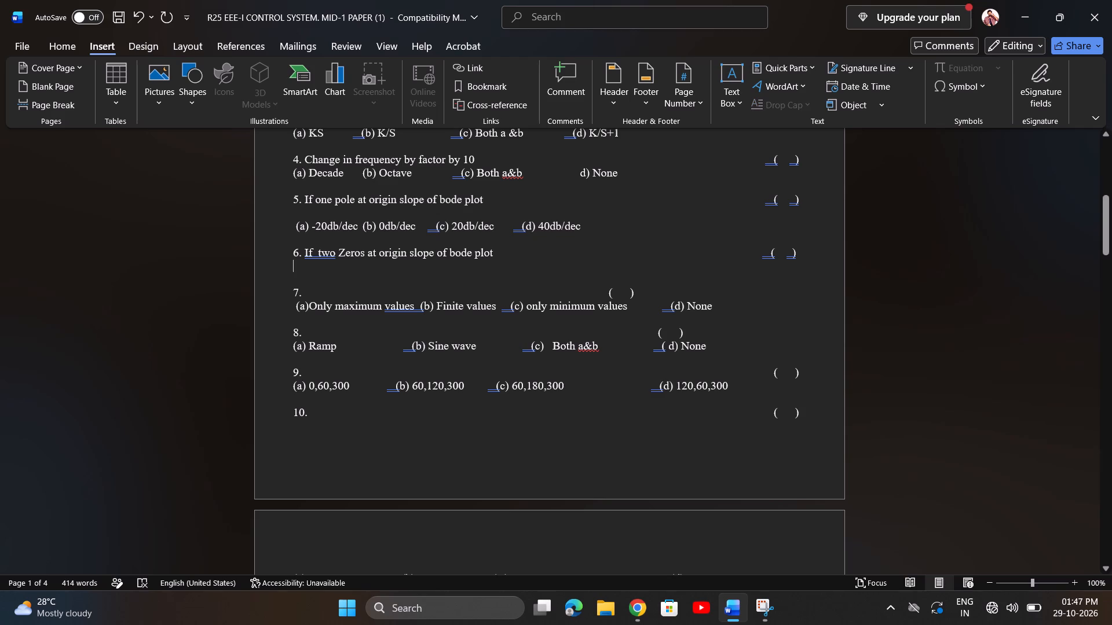
Copy question 5's whole answer option line and paste it with source formatting on the empty line just above question 7, as question 6's options.
left_click_drag(608, 227, 324, 235)
left_click_drag(324, 235, 288, 229)
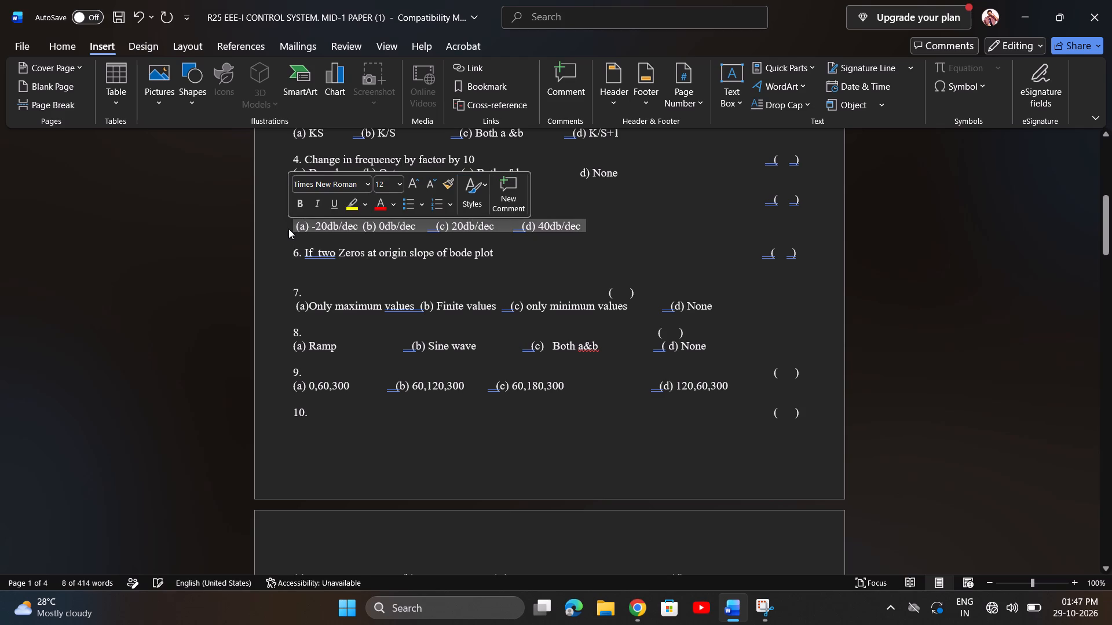
right_click(288, 229)
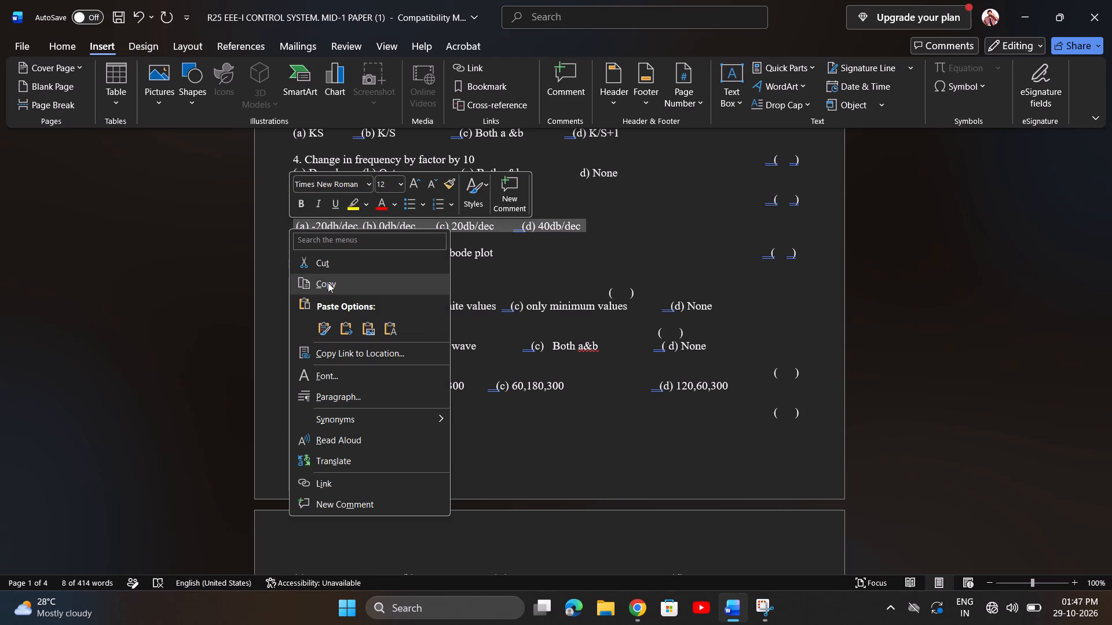
left_click(328, 282)
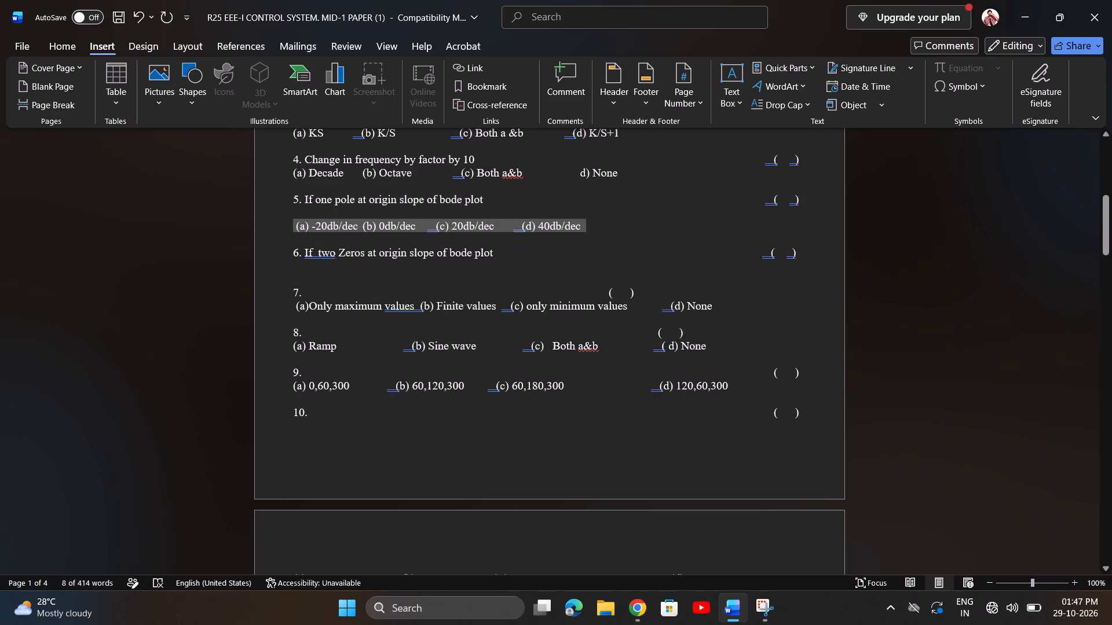
left_click(330, 280)
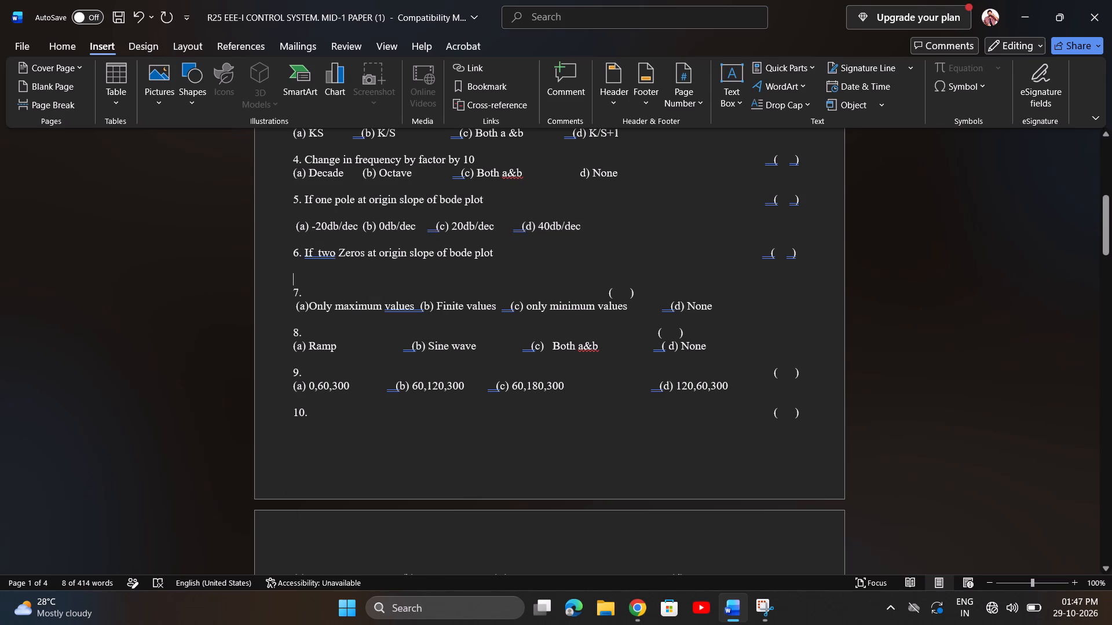
right_click(330, 280)
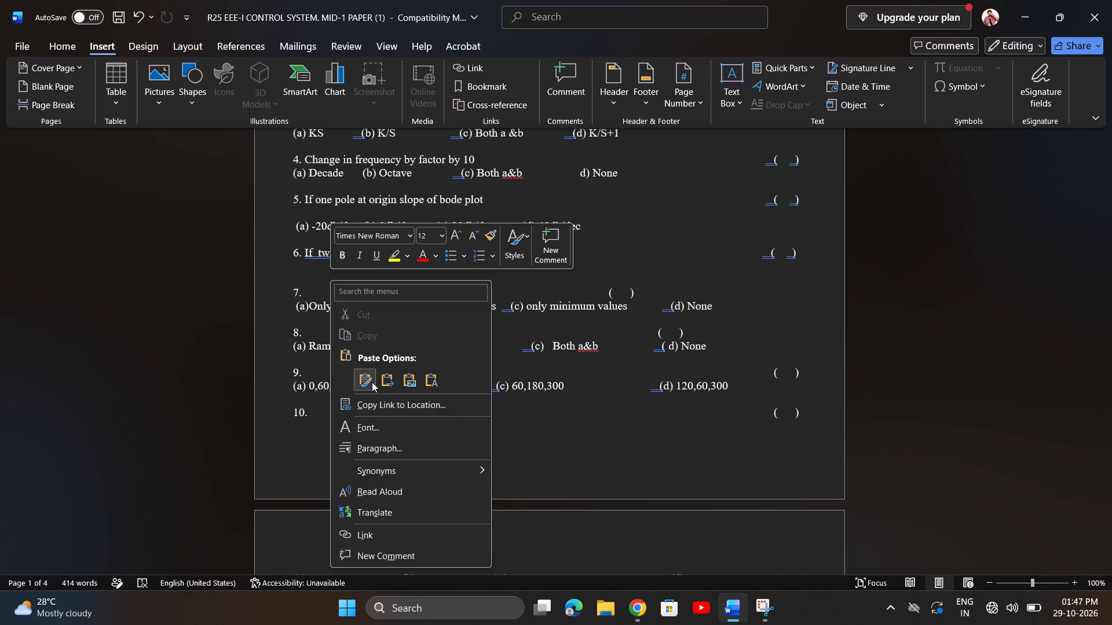
left_click(372, 382)
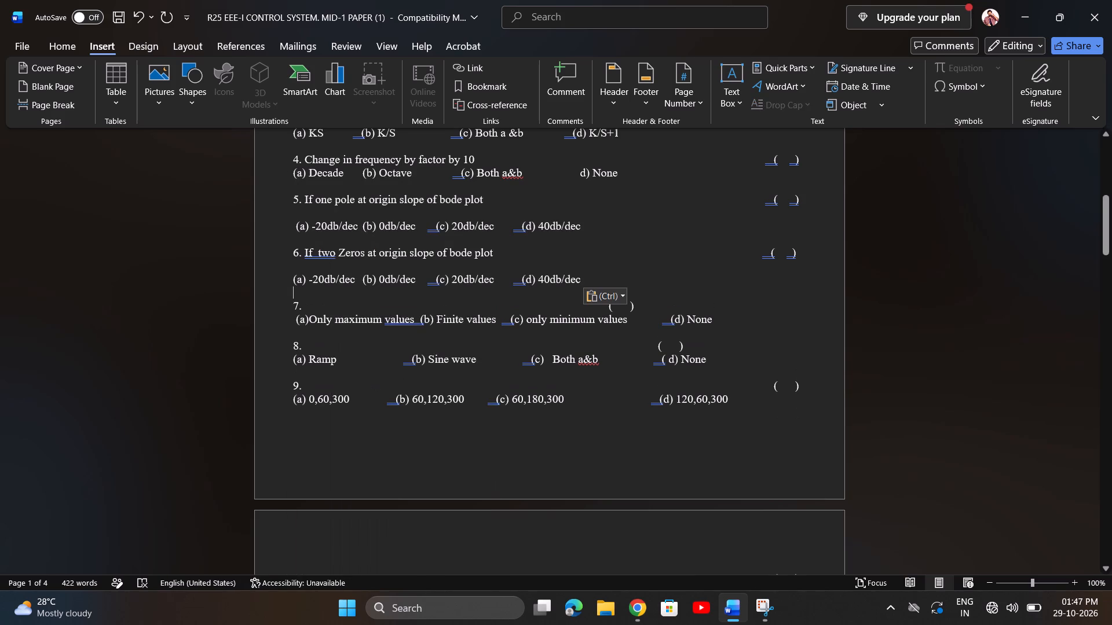
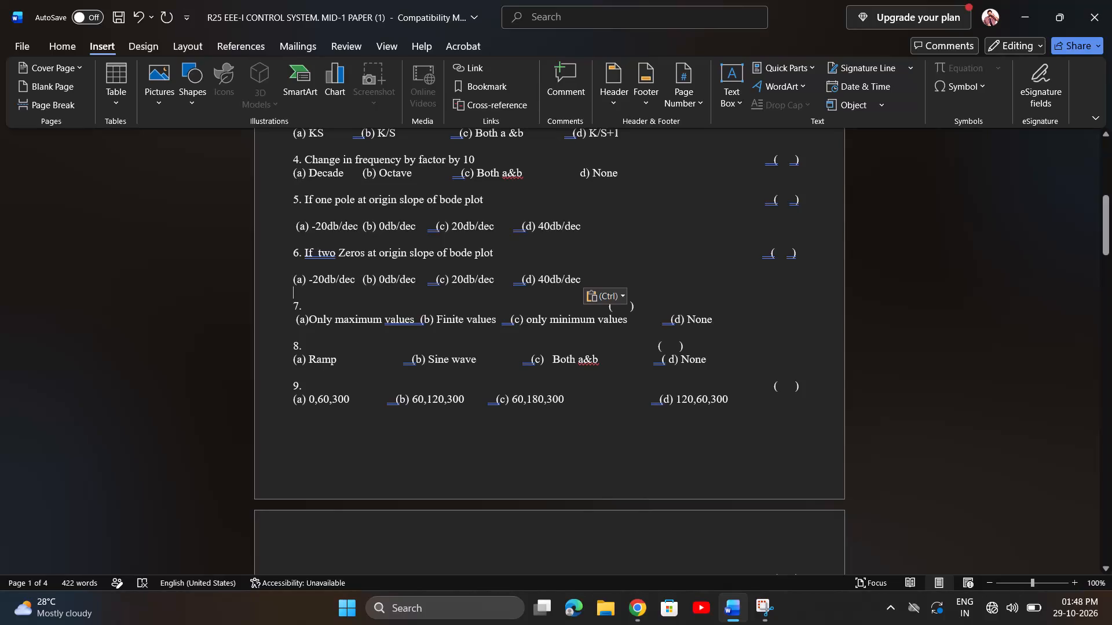
Enter "Minimum phase system having" as the text of question 7.
left_click(307, 307)
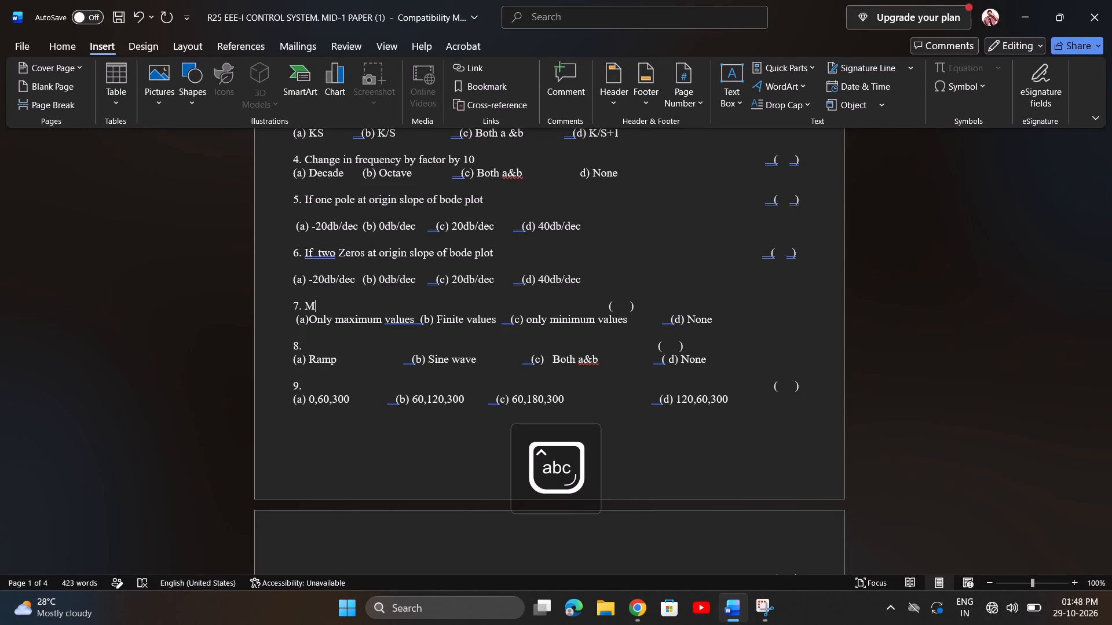
type("ini")
type("mum")
key("space")
type("phase system")
key("space")
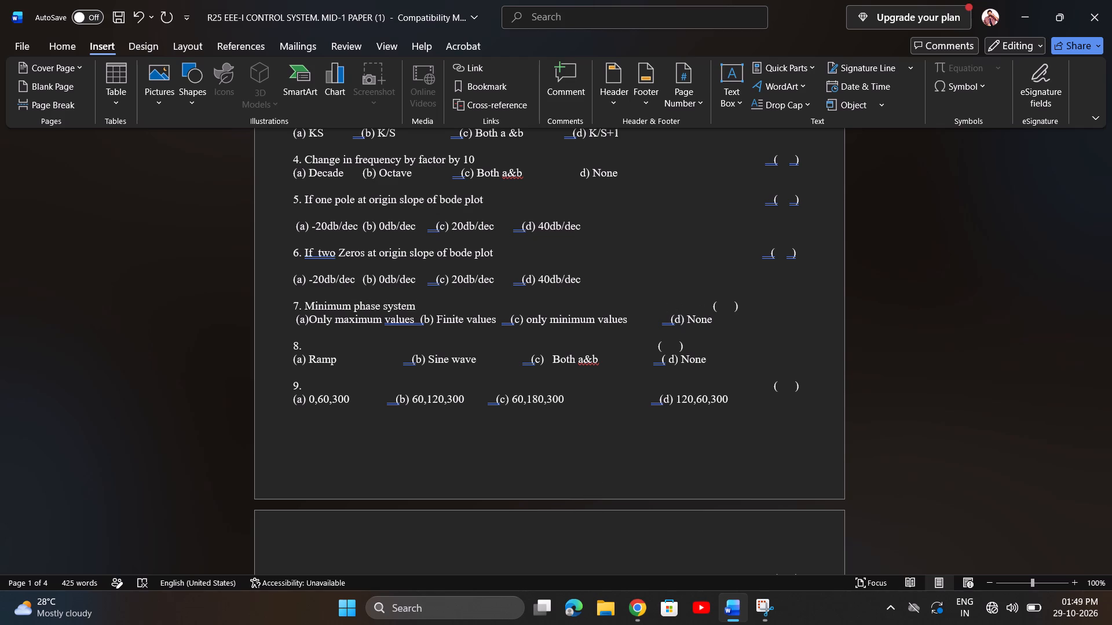
type("having")
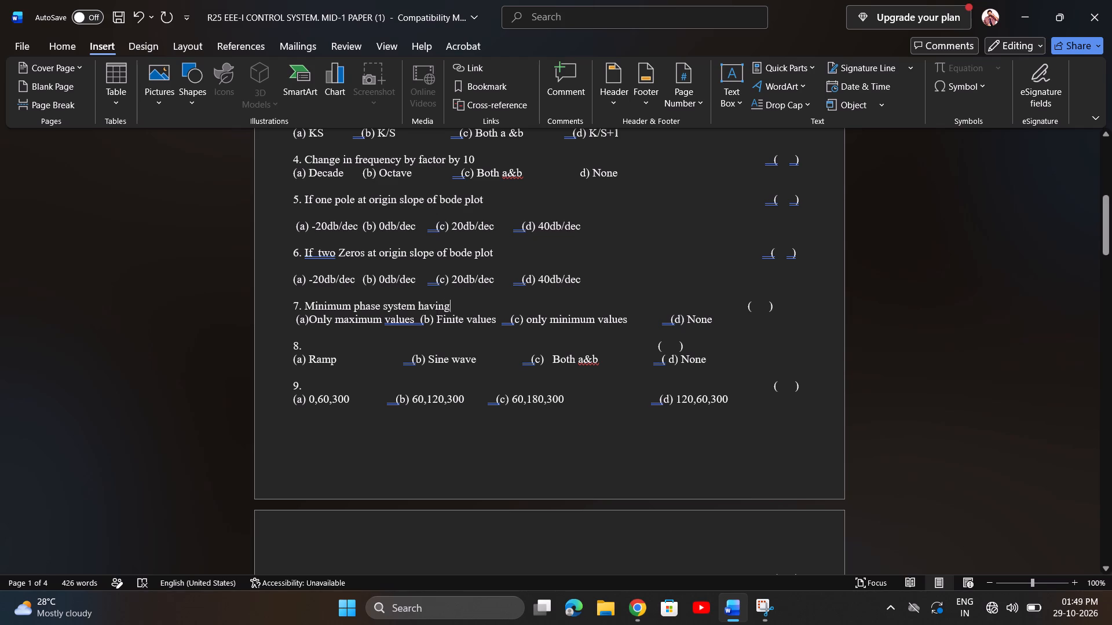
Replace the text of question 7's option (a) with "all poles and zeros left side".
left_click(414, 318)
key("BackSpace")
key("BackSpace")
key("BackSpace")
key("BackSpace")
key("BackSpace")
key("BackSpace")
key("BackSpace")
key("BackSpace")
key("BackSpace")
key("BackSpace")
key("BackSpace")
key("BackSpace")
key("BackSpace")
key("BackSpace")
key("BackSpace")
key("BackSpace")
key("BackSpace")
key("BackSpace")
key("BackSpace")
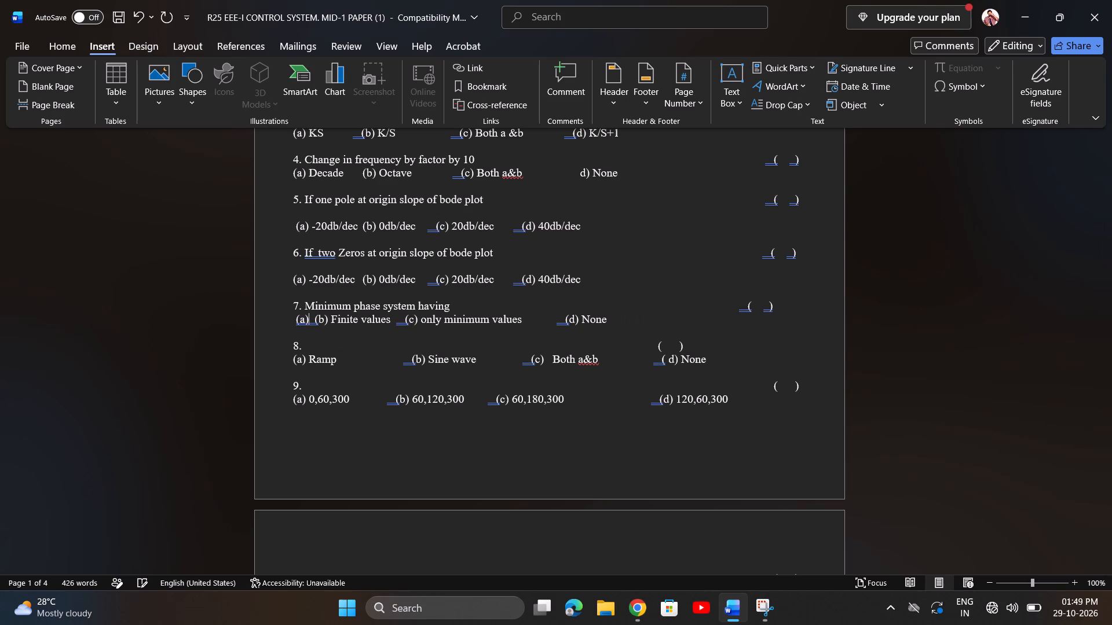
key("a")
type("ll poles and zeros")
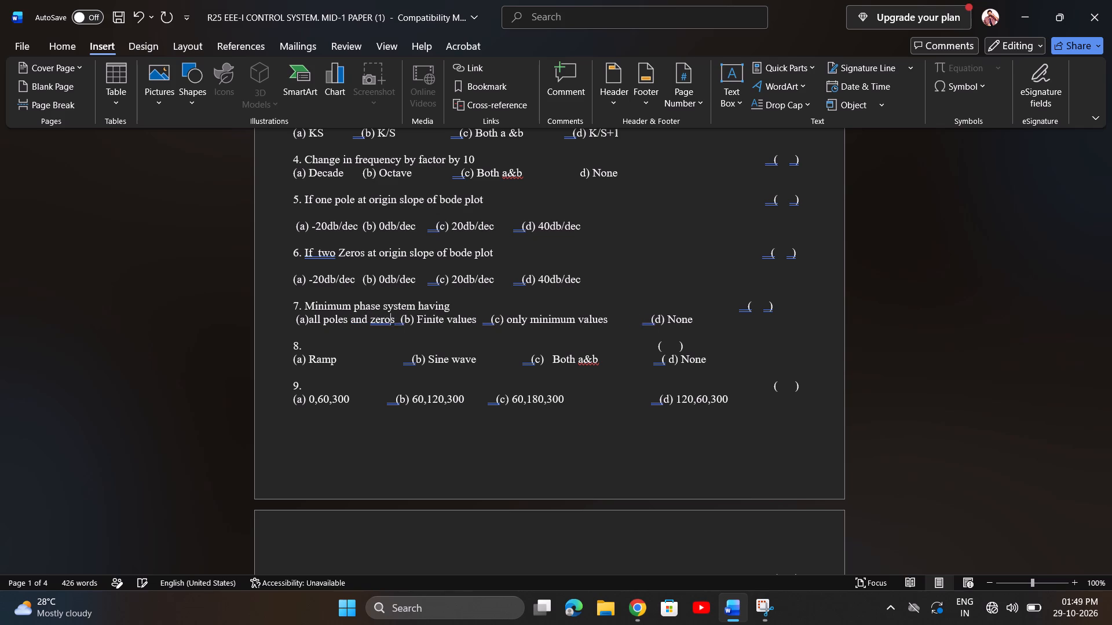
key("space")
type("lef")
type("t su")
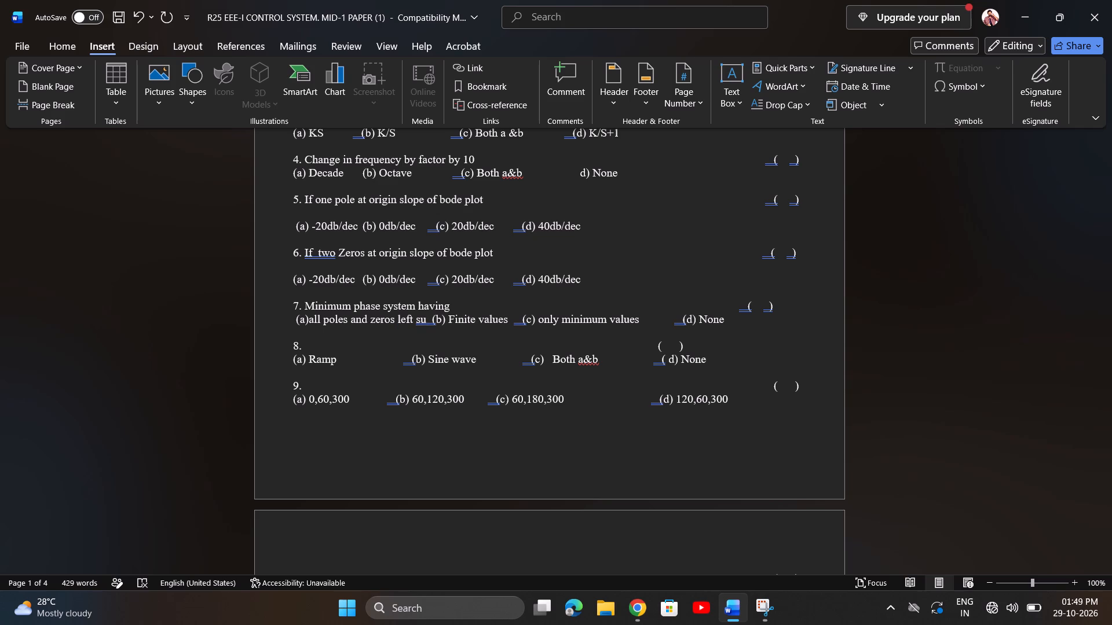
key("BackSpace")
type("ide")
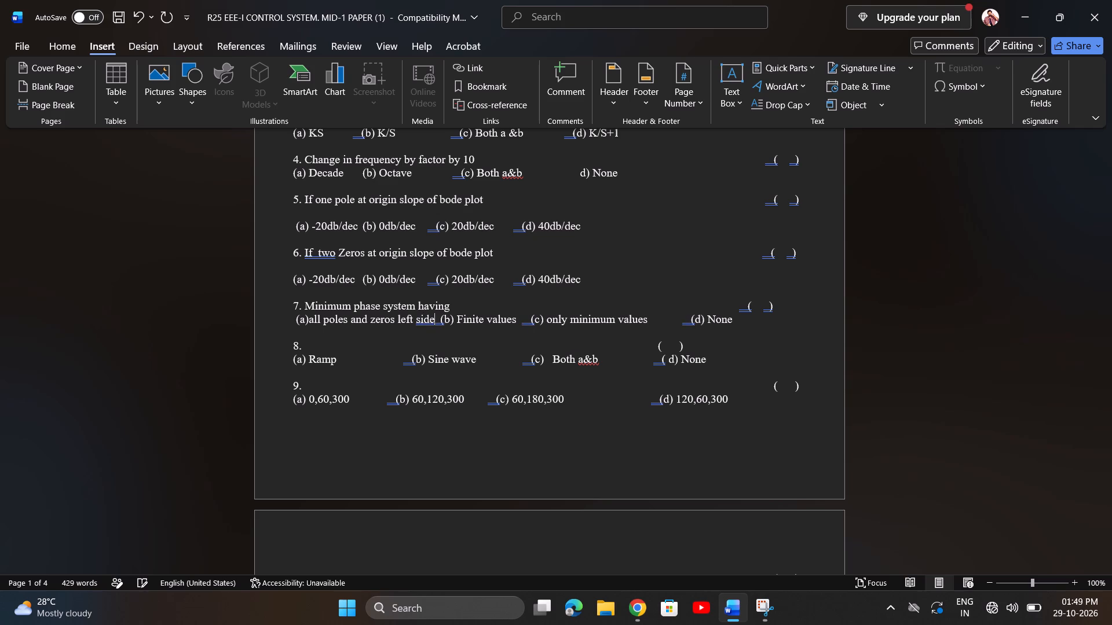
Replace the text of question 7's option (b) with "poles left side".
left_click(518, 318)
key("BackSpace")
key("BackSpace")
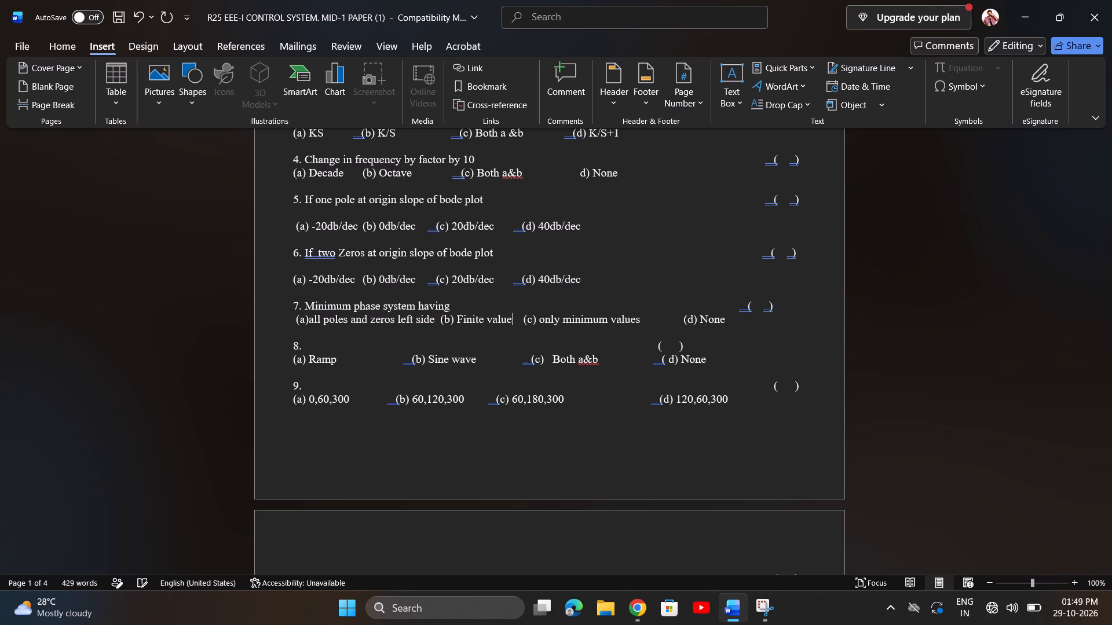
key("BackSpace")
key("BackSpace")
key("BackSpace")
key("BackSpace")
key("BackSpace")
key("BackSpace")
key("BackSpace")
key("BackSpace")
key("BackSpace")
key("BackSpace")
key("BackSpace")
key("BackSpace")
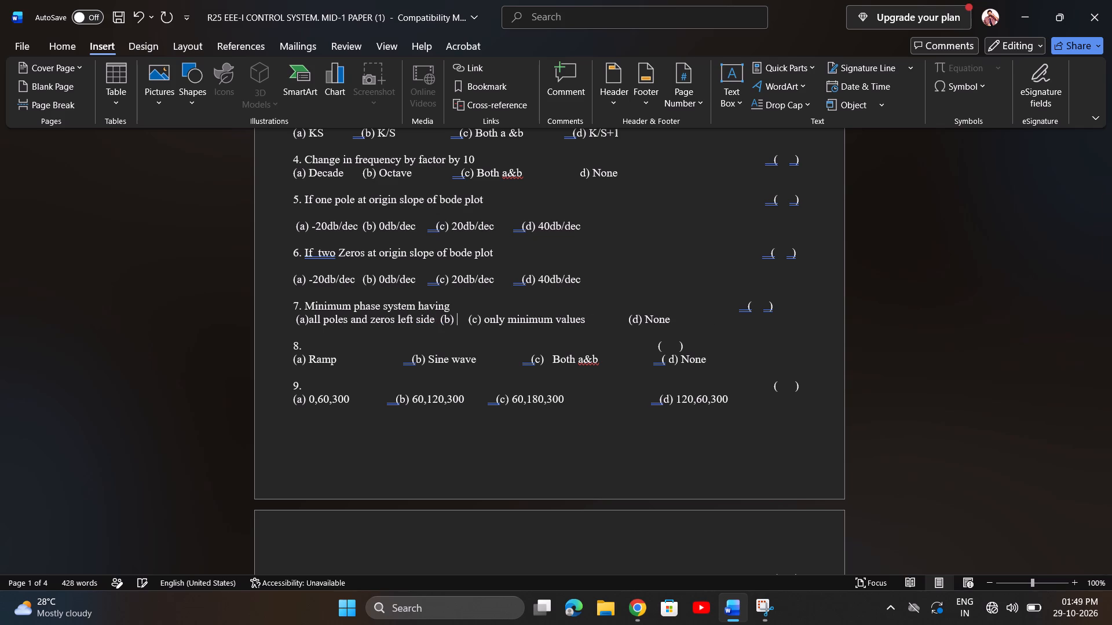
type("poles lest")
key("space")
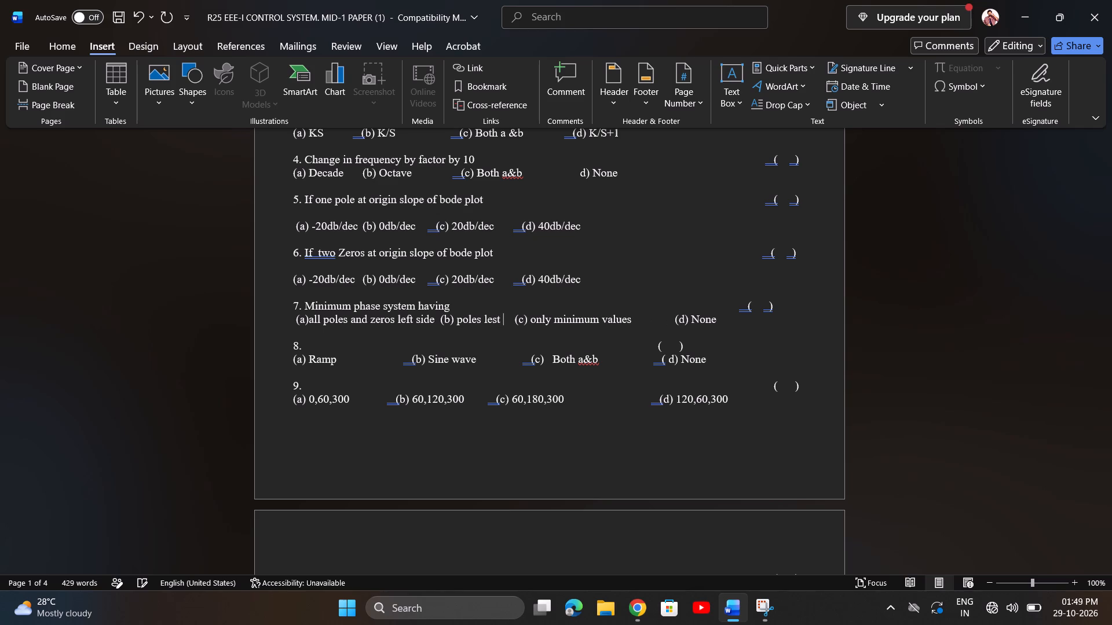
key("BackSpace")
key("BackSpace")
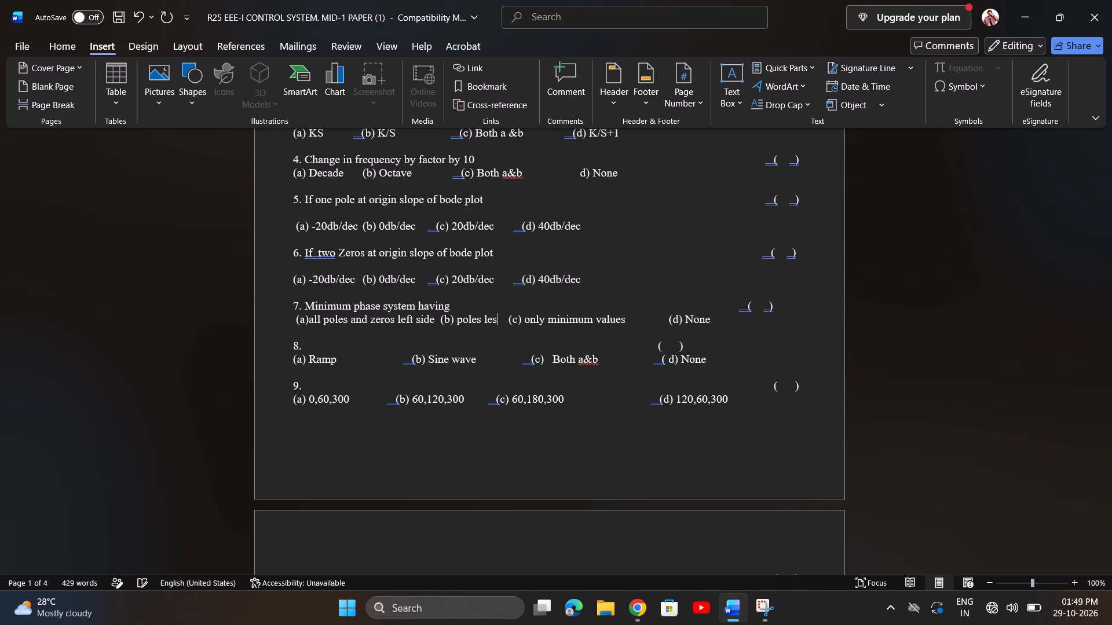
key("BackSpace")
type("ft side")
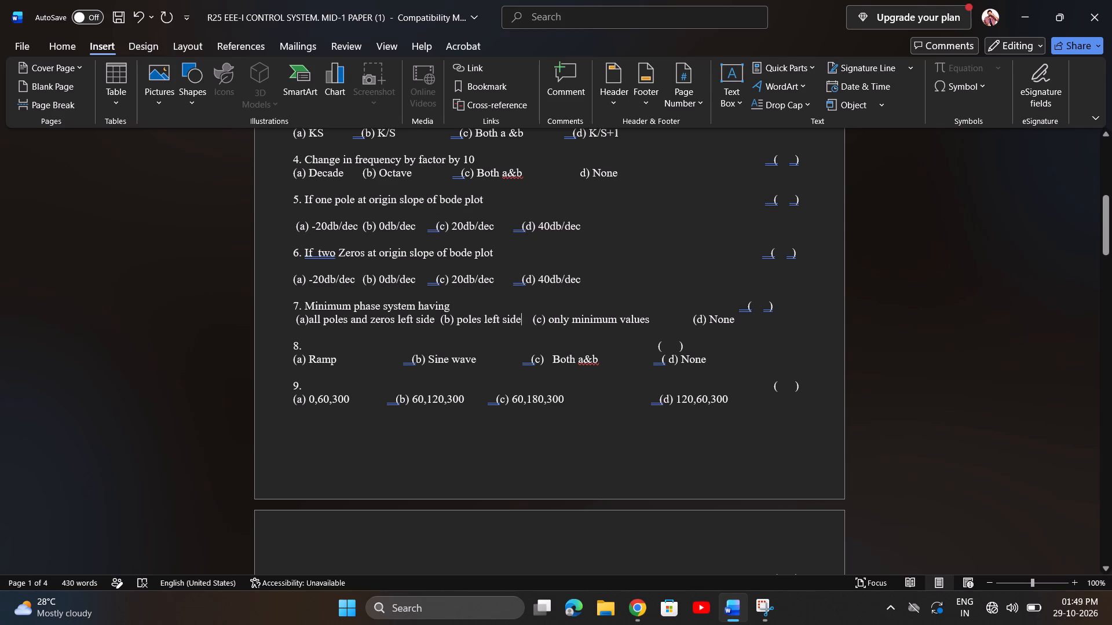
Replace the text of question 7's option (c) with "poles right side".
left_click(654, 317)
key("BackSpace")
key("BackSpace")
key("BackSpace")
key("BackSpace")
key("BackSpace")
key("BackSpace")
key("BackSpace")
key("BackSpace")
key("BackSpace")
key("BackSpace")
key("BackSpace")
key("BackSpace")
key("BackSpace")
key("BackSpace")
key("BackSpace")
key("BackSpace")
key("BackSpace")
key("BackSpace")
key("BackSpace")
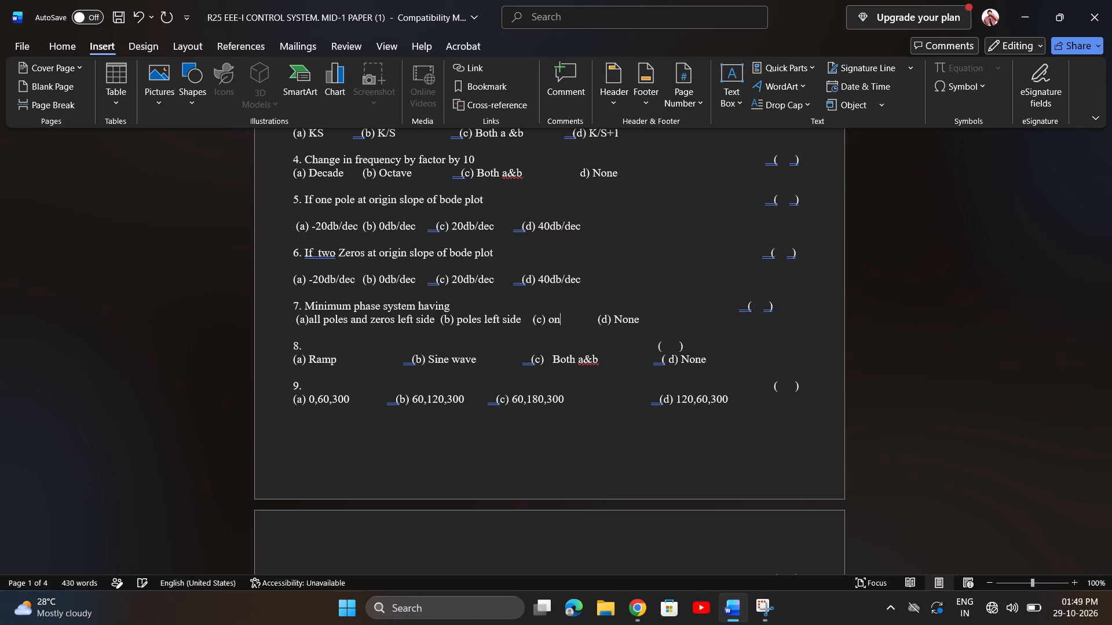
key("BackSpace")
key("BackSpace")
type("poles right side")
Shift question 7's answer bracket further along its line with spaces, towards the brackets of the questions above.
left_click(742, 307)
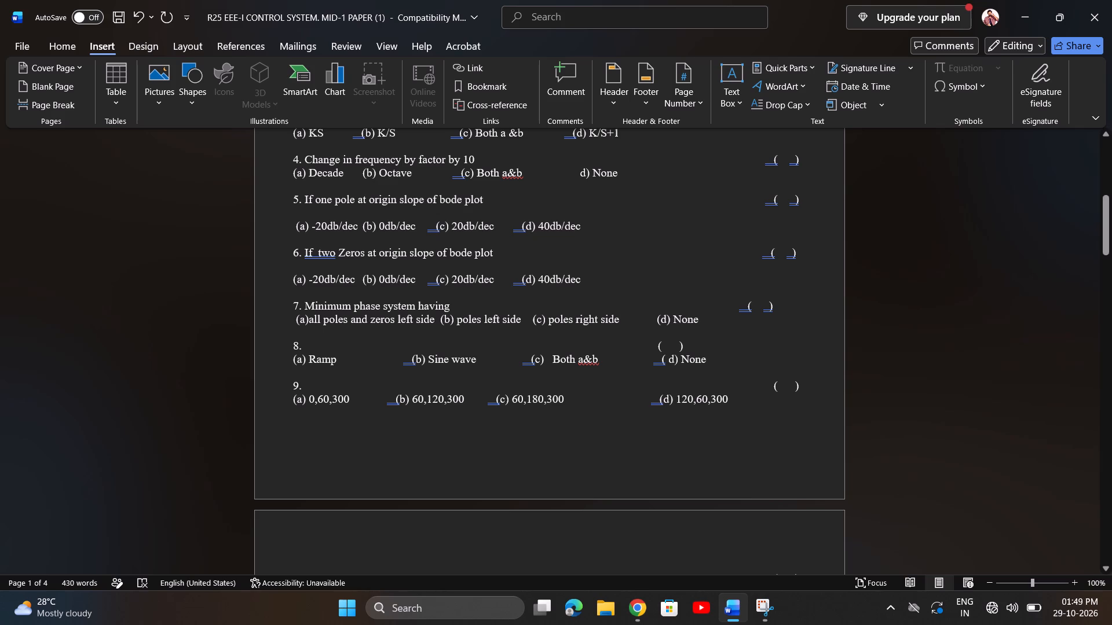
key("space")
key("space")
key("space")
key("space")
key("space")
key("space")
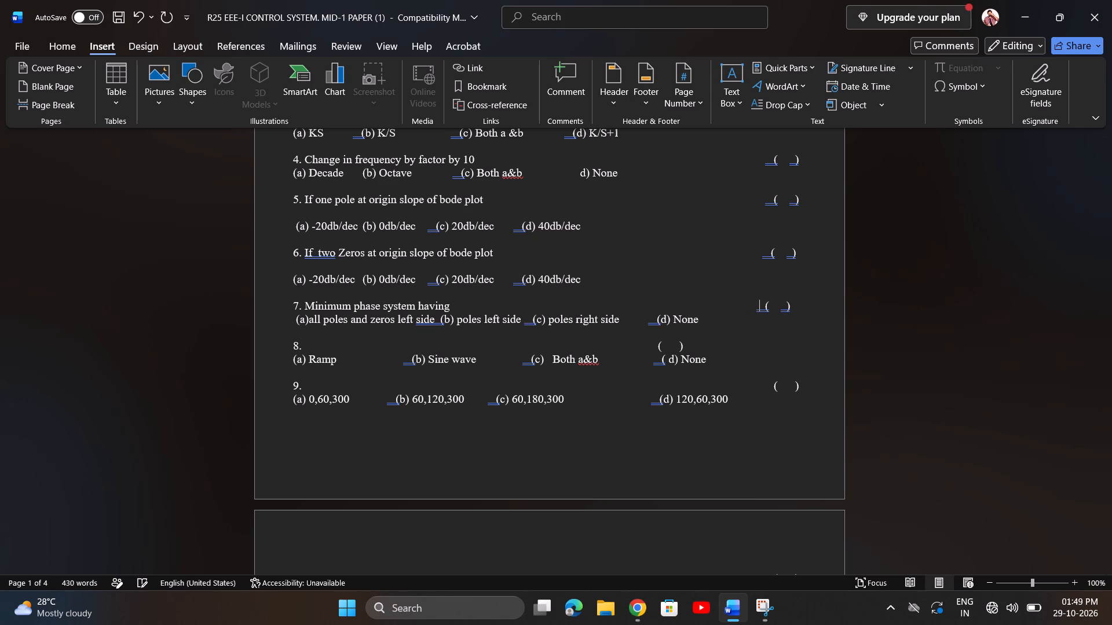
Enter "Type of a system indicates" as the text of question 8.
left_click(350, 341)
left_click(317, 336)
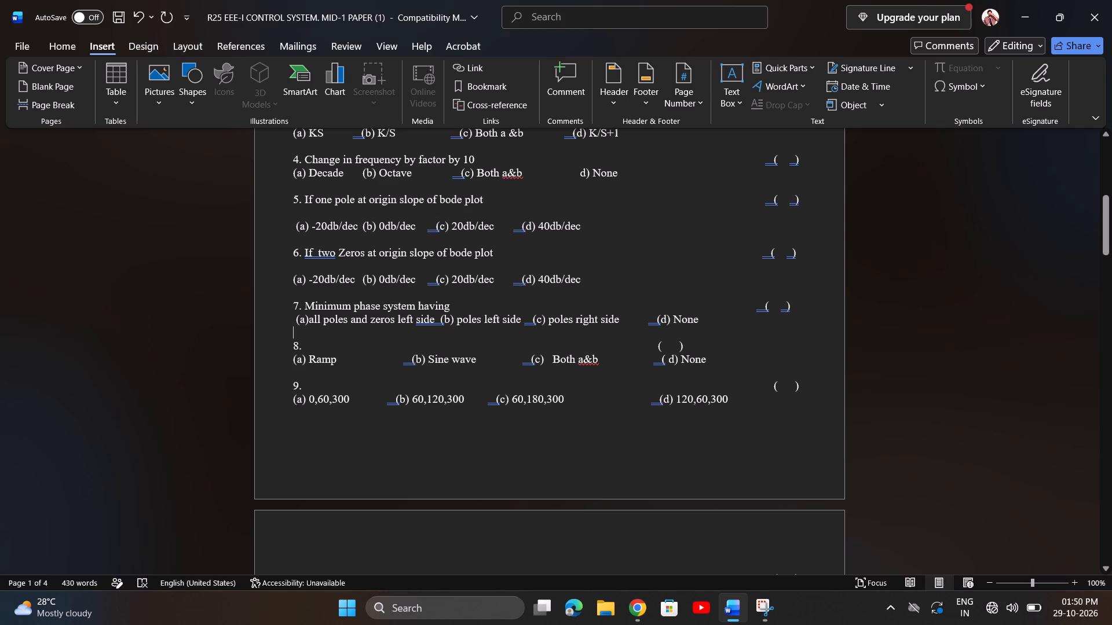
left_click(316, 343)
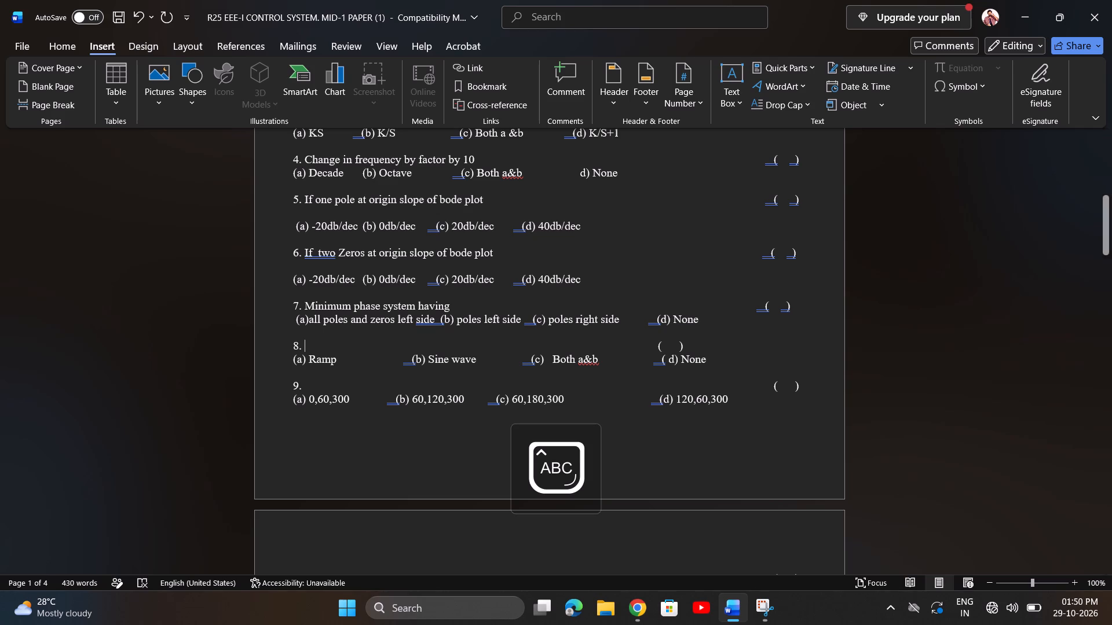
key("y")
type("pe of a")
key("space")
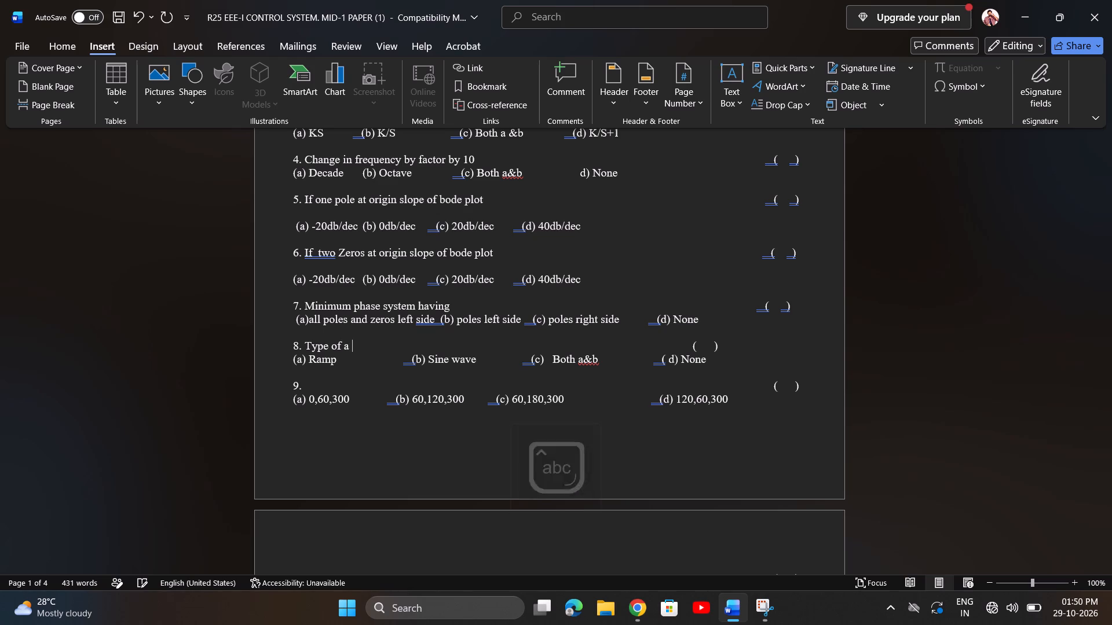
type("system")
key("space")
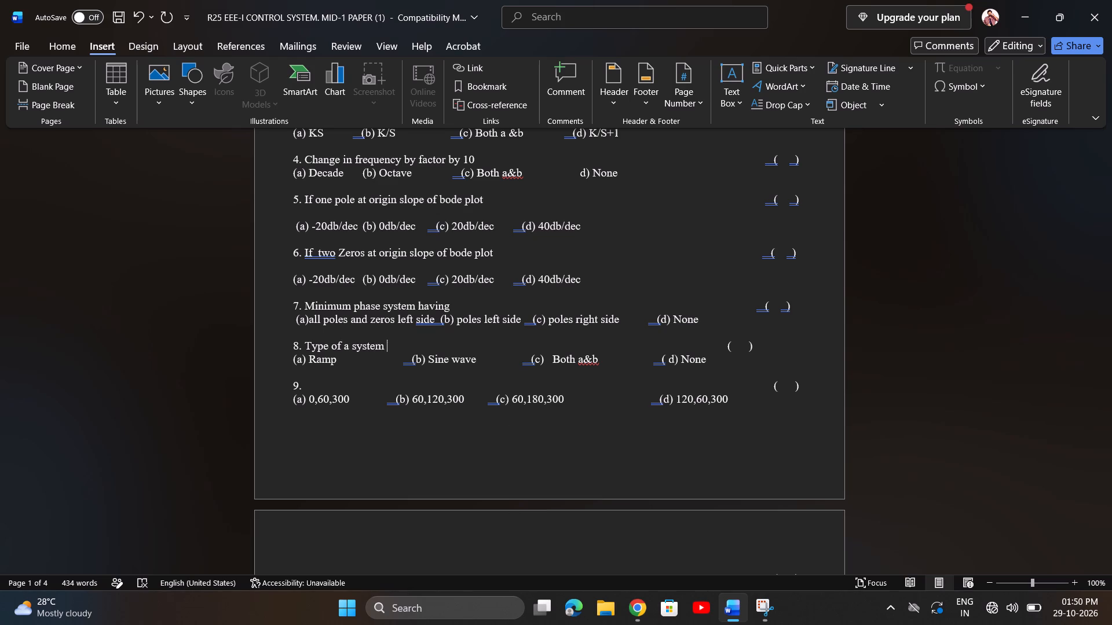
type("indicates")
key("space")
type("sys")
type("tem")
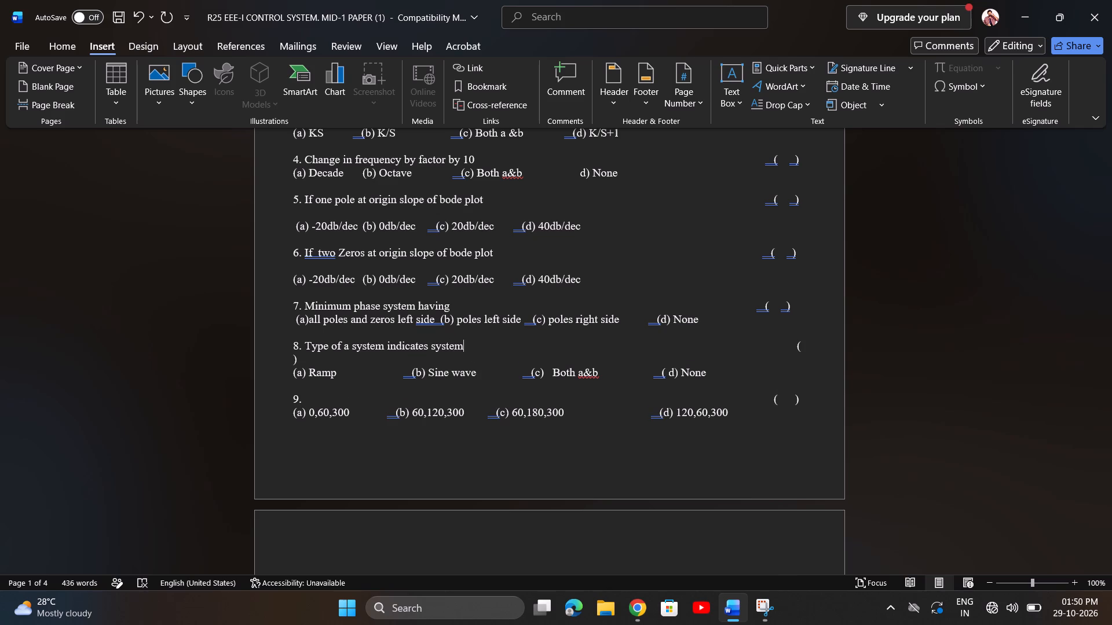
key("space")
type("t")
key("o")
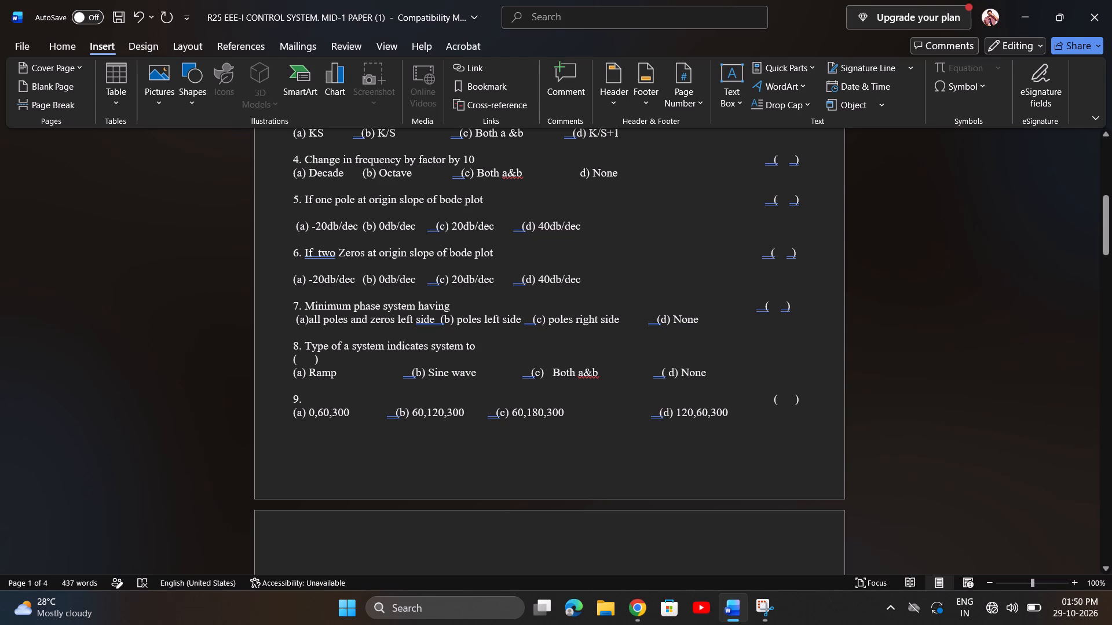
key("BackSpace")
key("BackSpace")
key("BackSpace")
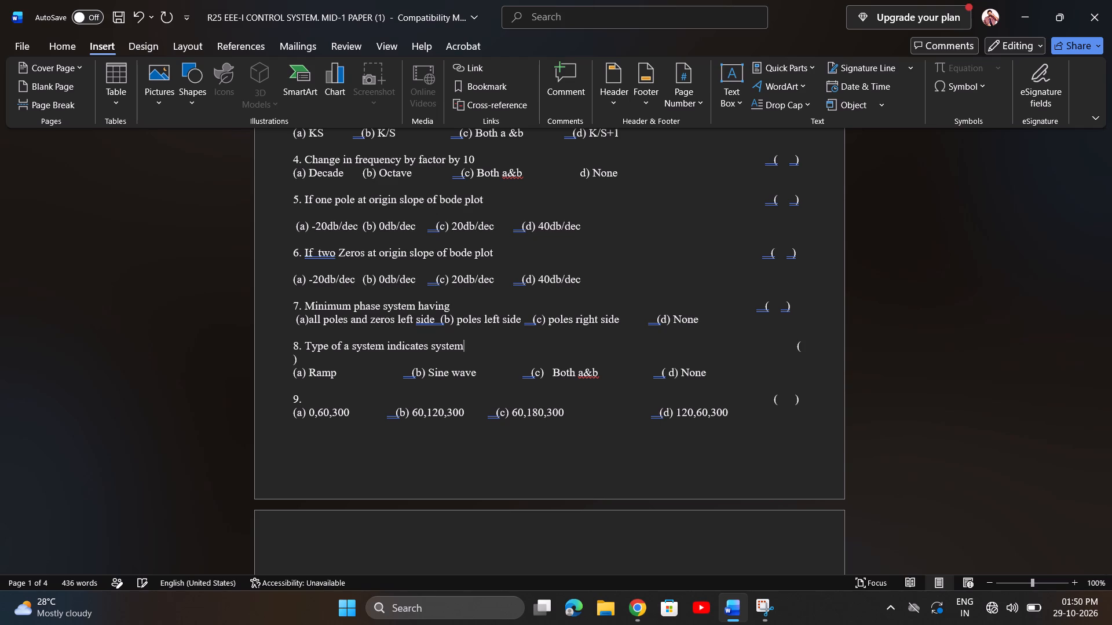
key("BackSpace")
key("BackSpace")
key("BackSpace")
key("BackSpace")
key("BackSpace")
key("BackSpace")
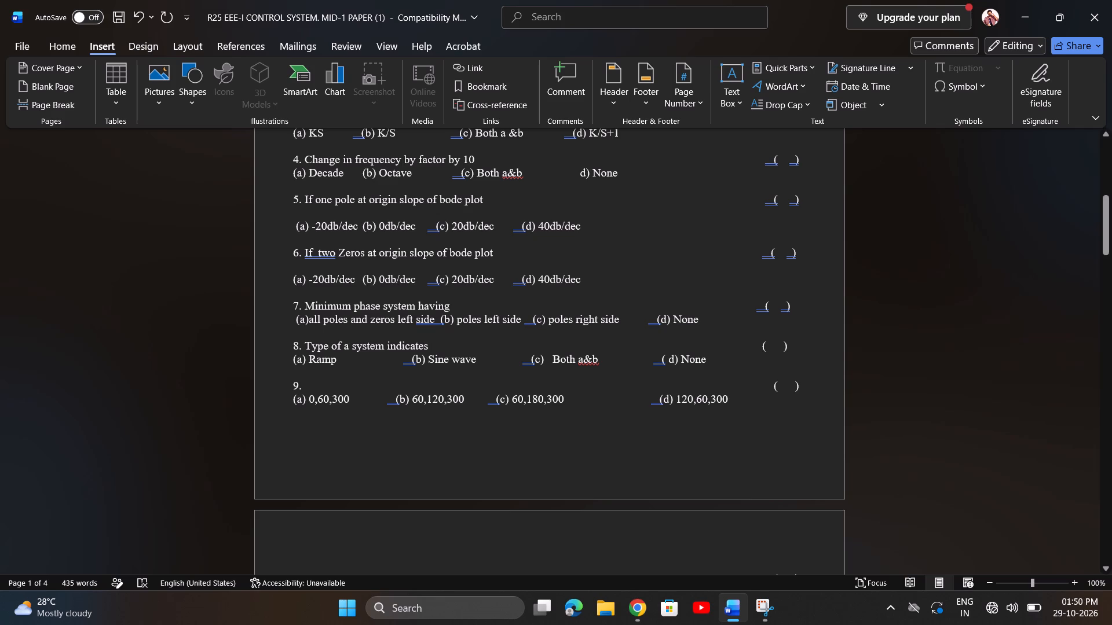
Replace the text of question 8's option (a) with "system start".
left_click(345, 358)
key("BackSpace")
key("BackSpace")
key("BackSpace")
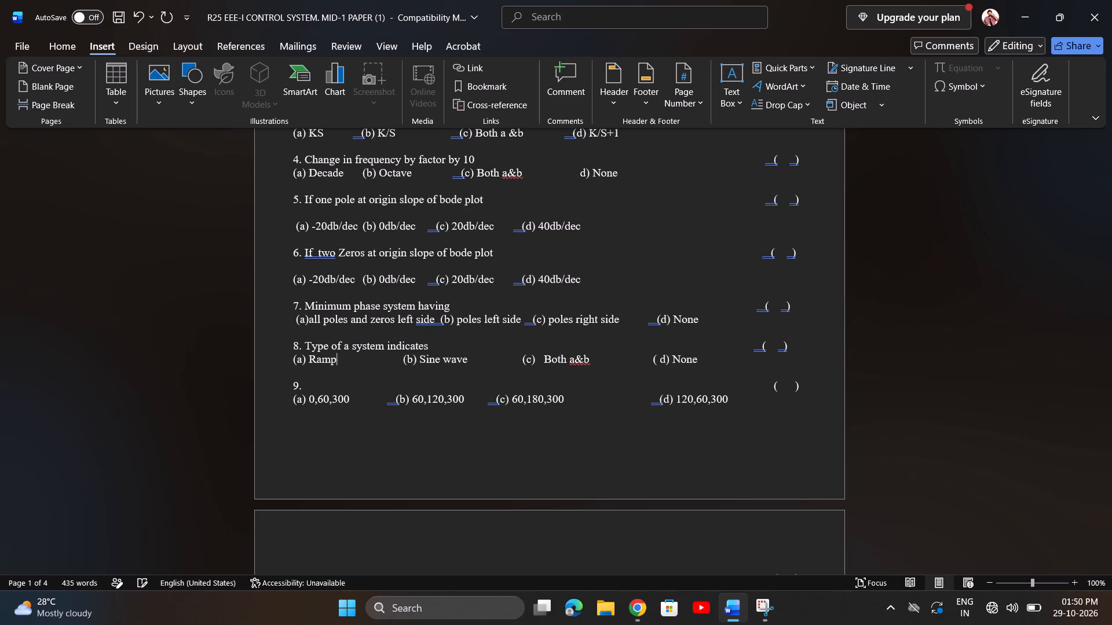
key("BackSpace")
key("BackSpace")
key("BackSpace")
key("BackSpace")
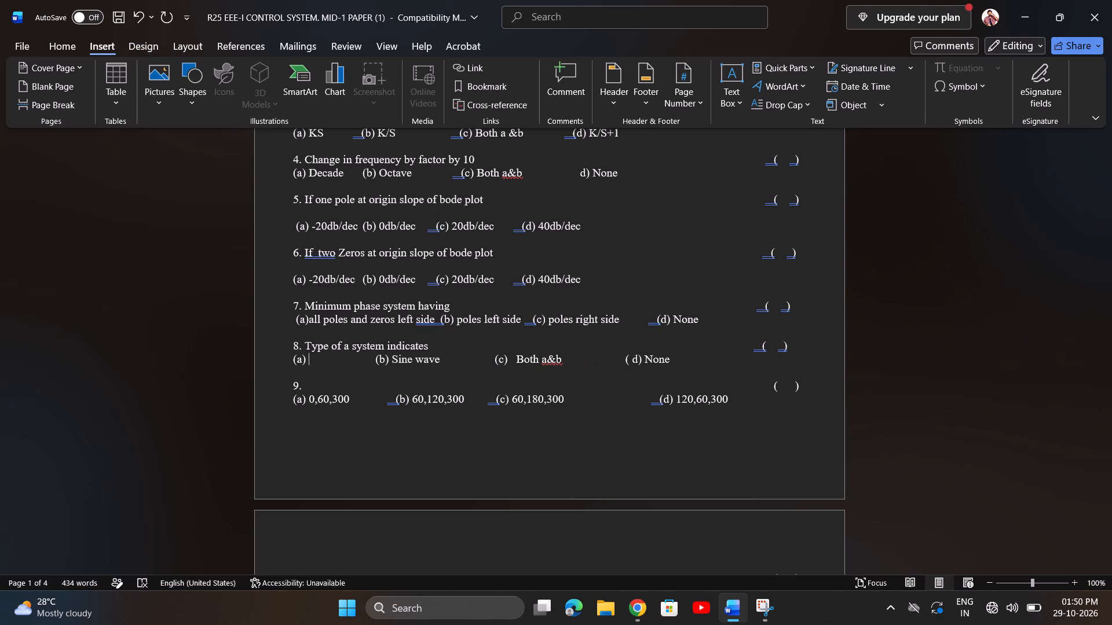
type("system")
key("space")
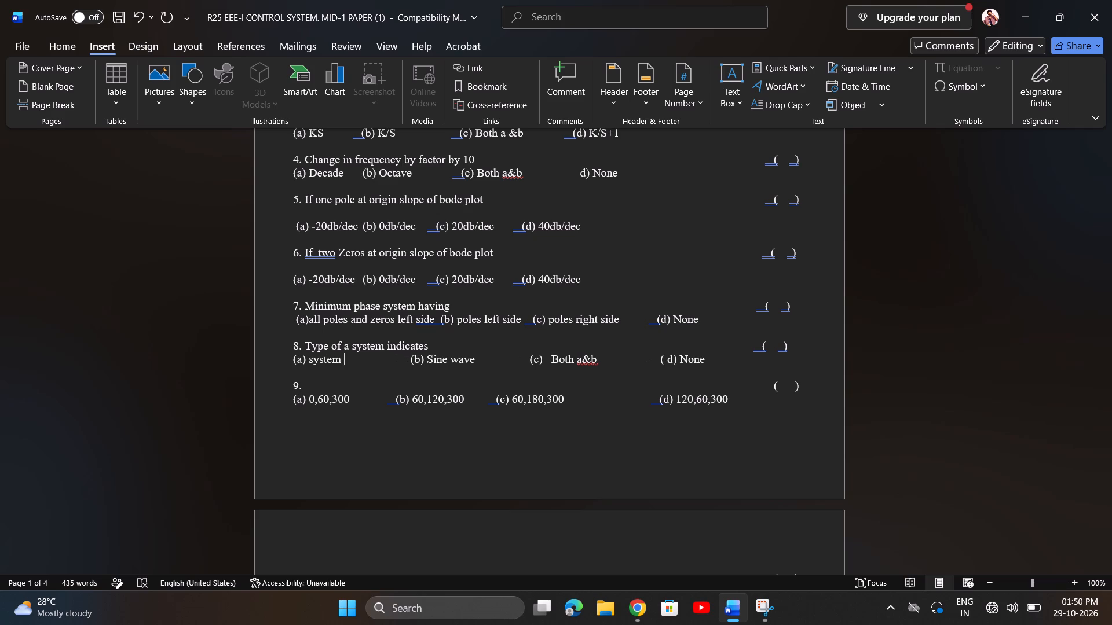
type("start")
Replace the text of question 8's option (b) with "System end".
left_click(504, 362)
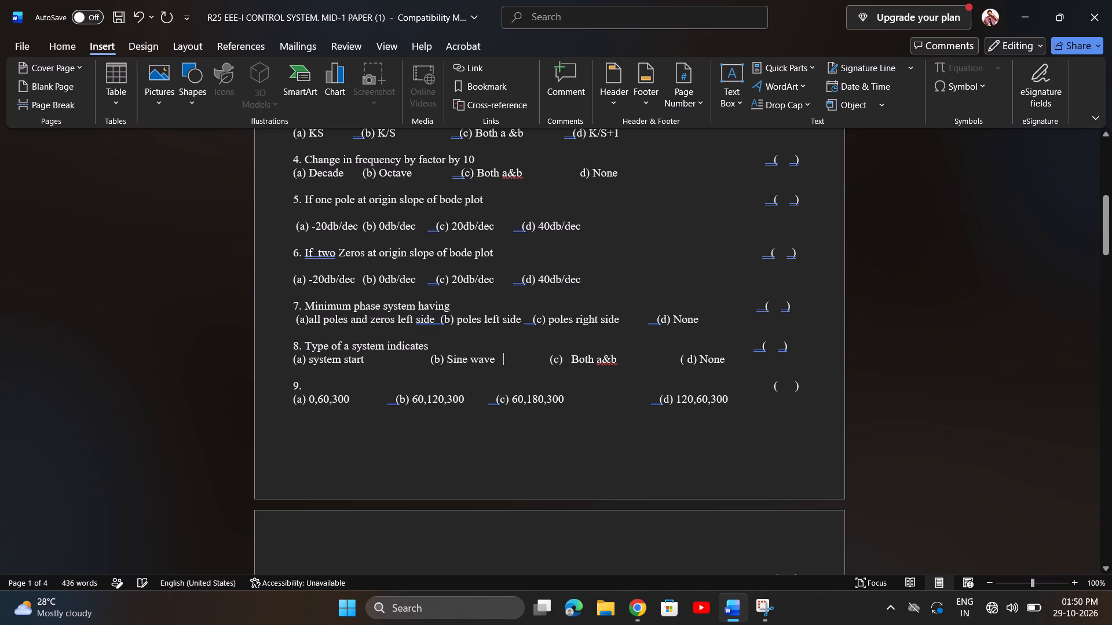
key("BackSpace")
key("BackSpace")
key("BackSpace")
key("BackSpace")
key("BackSpace")
key("BackSpace")
key("BackSpace")
key("BackSpace")
key("BackSpace")
key("BackSpace")
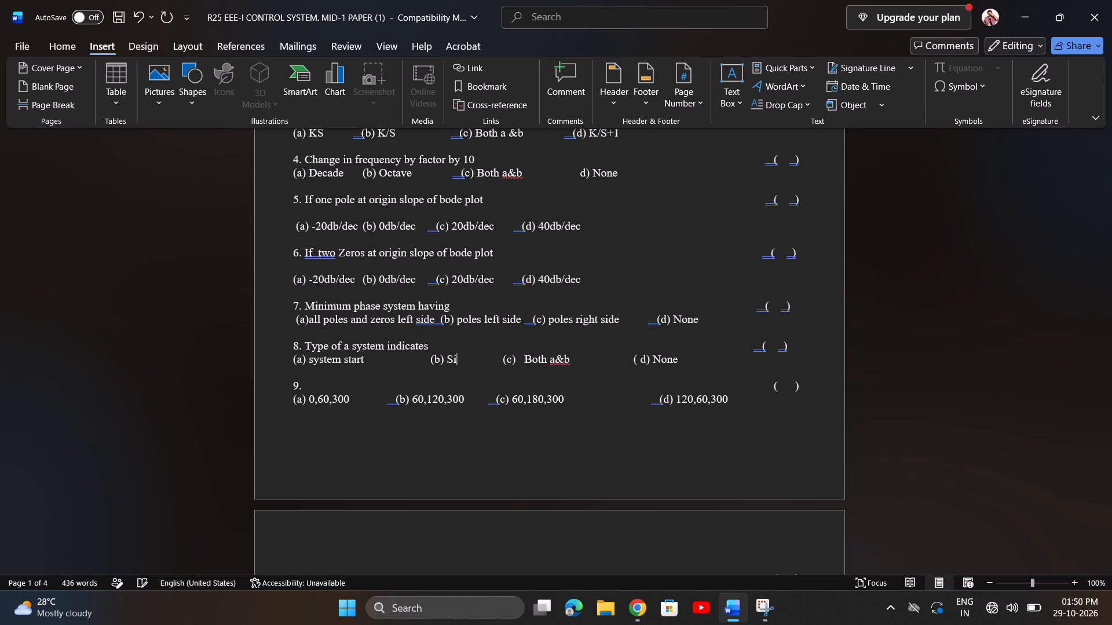
key("BackSpace")
type("ystem end")
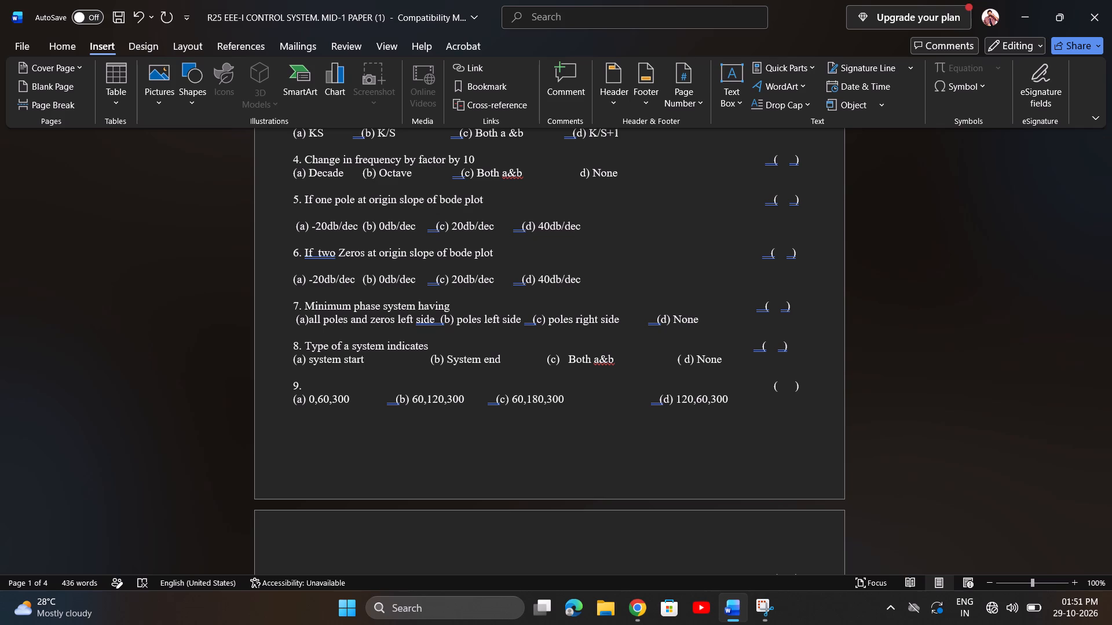
Begin the text of question 9 with "in l", leaving its answer bracket on the same line.
left_click(310, 383)
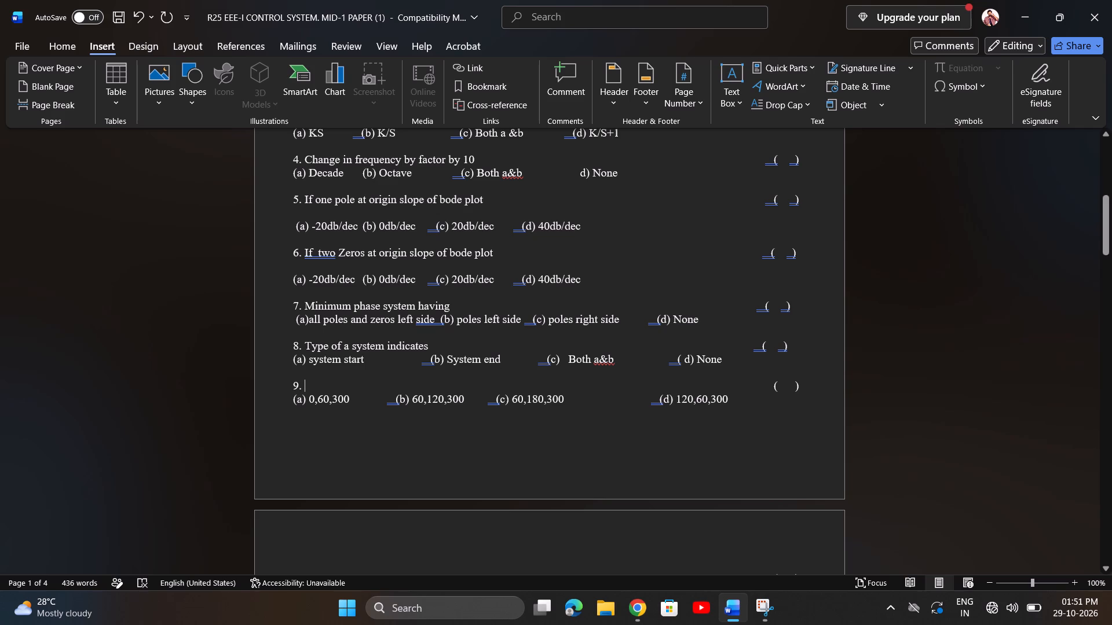
type("in")
key("space")
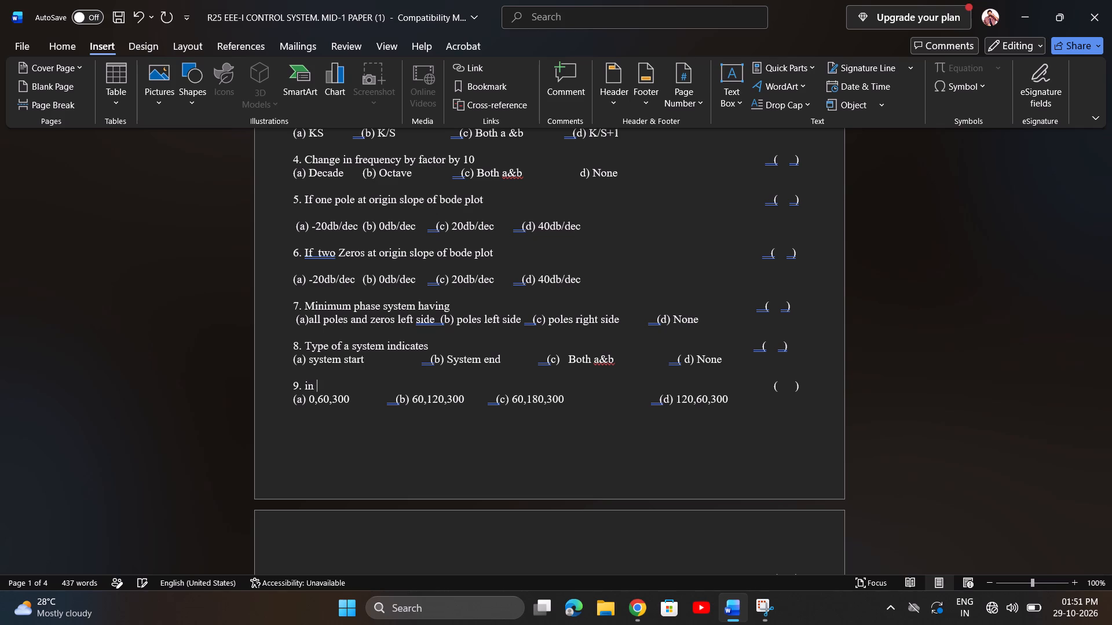
type("lag")
key("space")
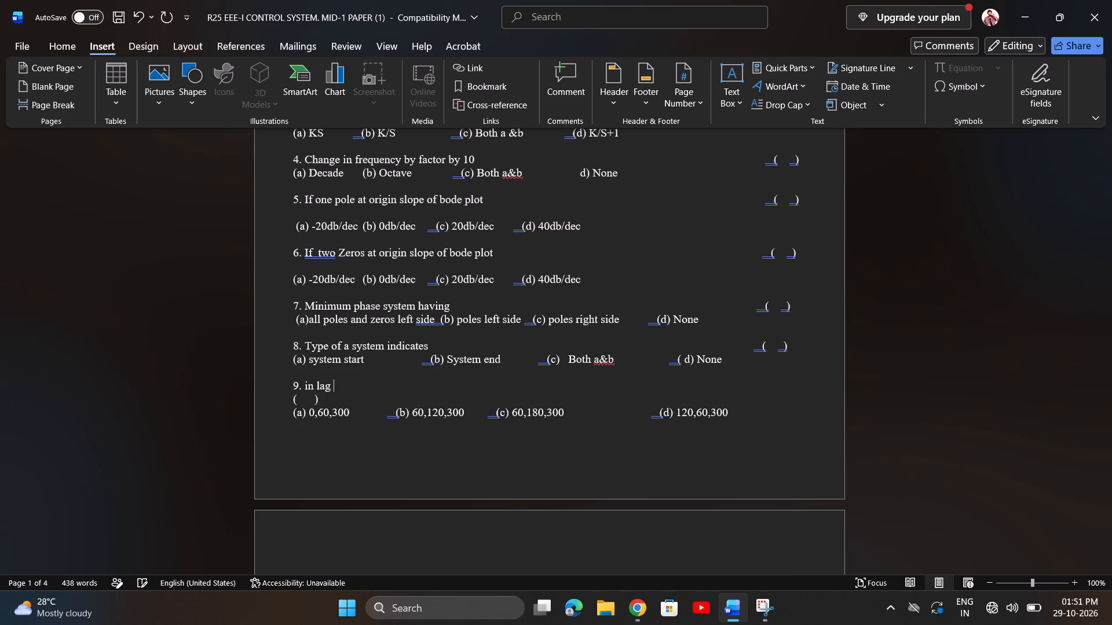
key("BackSpace")
key("BackSpace")
key("BackSpace")
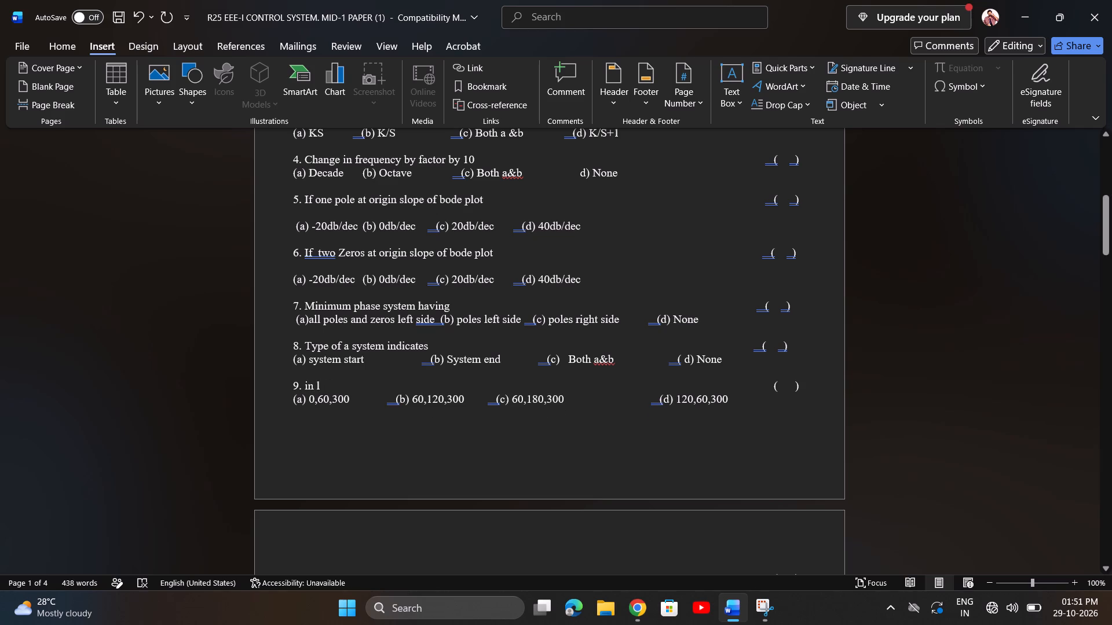
Remove a run of spaces before question 9's answer bracket to make room for the question text.
left_click(758, 388)
key("BackSpace")
key("BackSpace")
key("BackSpace")
key("BackSpace")
key("BackSpace")
key("BackSpace")
key("BackSpace")
key("BackSpace")
key("BackSpace")
key("BackSpace")
key("BackSpace")
key("BackSpace")
key("BackSpace")
key("BackSpace")
key("BackSpace")
key("BackSpace")
key("BackSpace")
key("BackSpace")
key("BackSpace")
key("BackSpace")
key("BackSpace")
key("BackSpace")
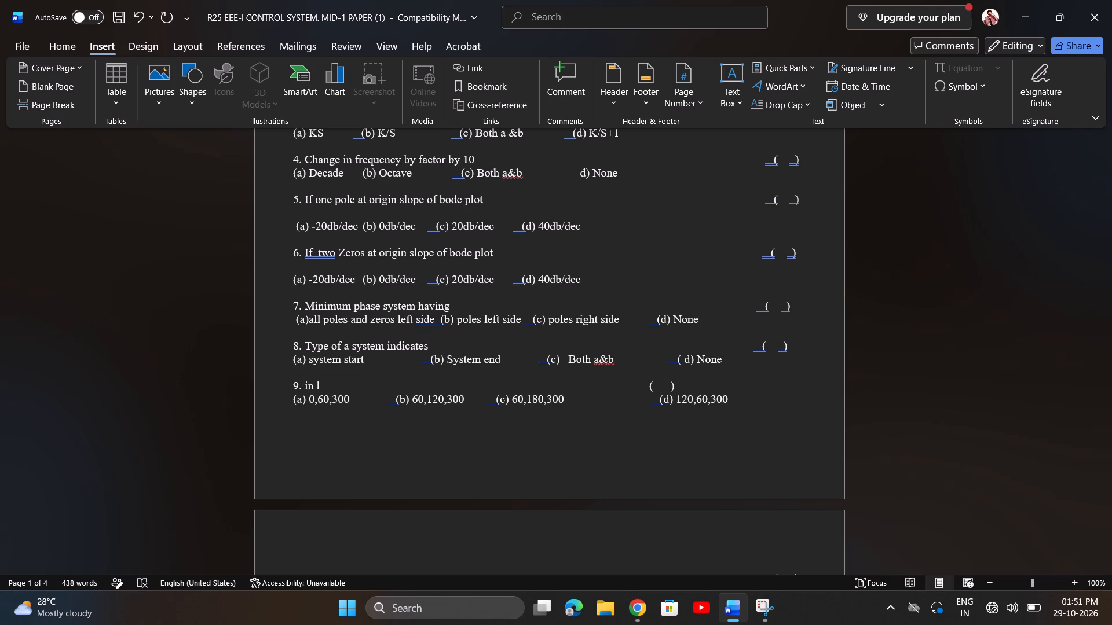
key("a")
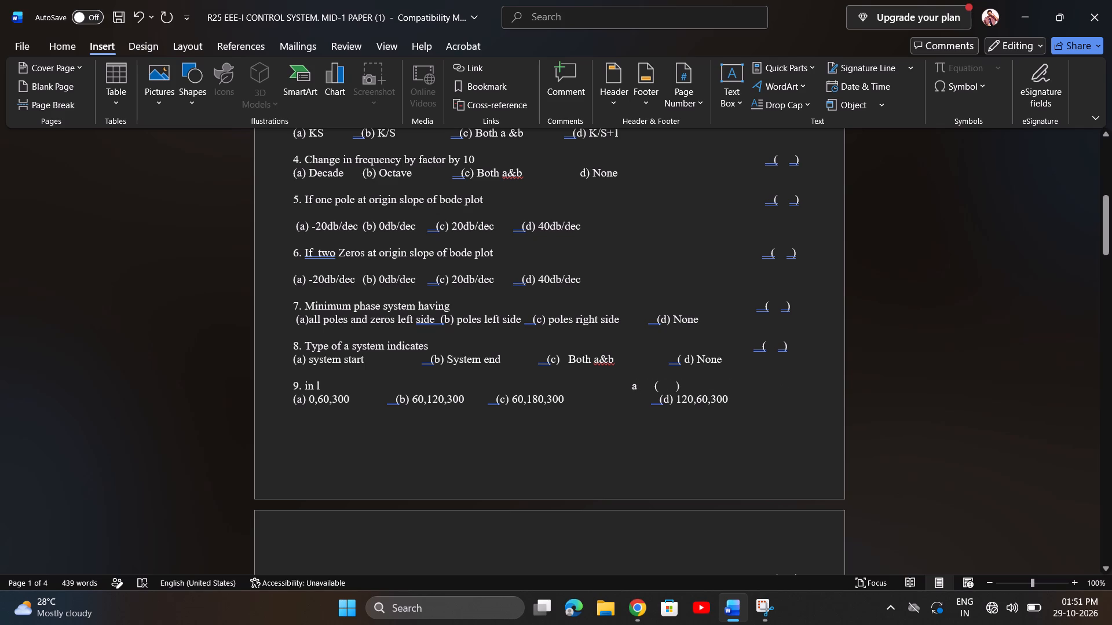
Complete the text of question 9 as "in lag compensator stability is".
left_click(327, 382)
key("BackSpace")
key("a")
type("g compensat")
type("or")
key("space")
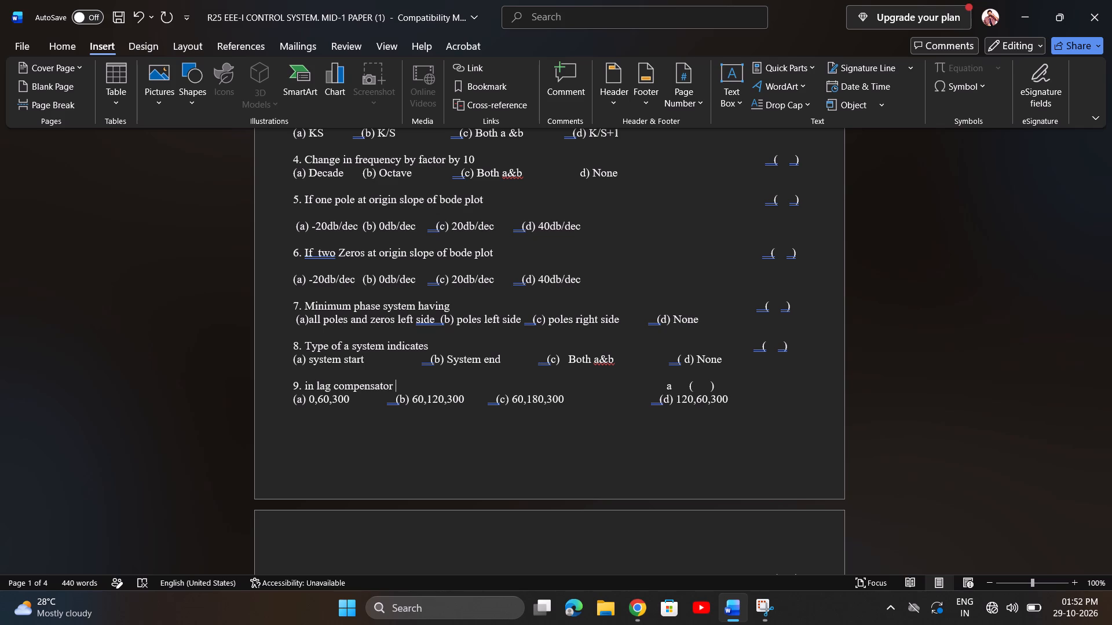
type("stability")
key("space")
type("is")
Replace the text of question 9's option (a) with "decrease".
left_click(356, 401)
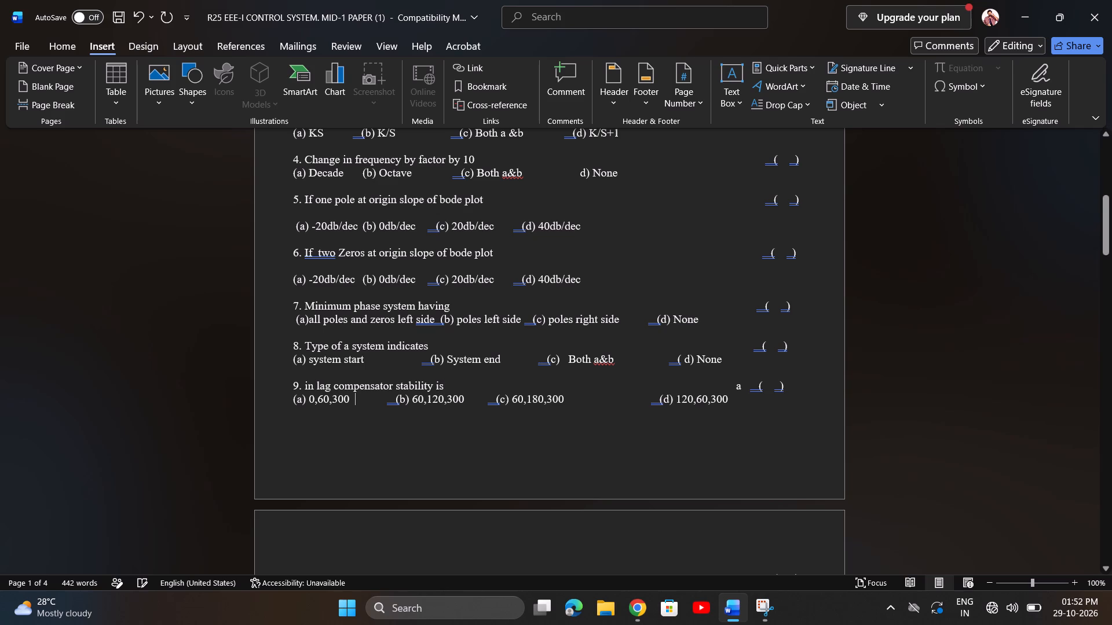
key("BackSpace")
key("BackSpace")
key("BackSpace")
key("BackSpace")
key("BackSpace")
key("BackSpace")
key("BackSpace")
key("BackSpace")
key("BackSpace")
key("BackSpace")
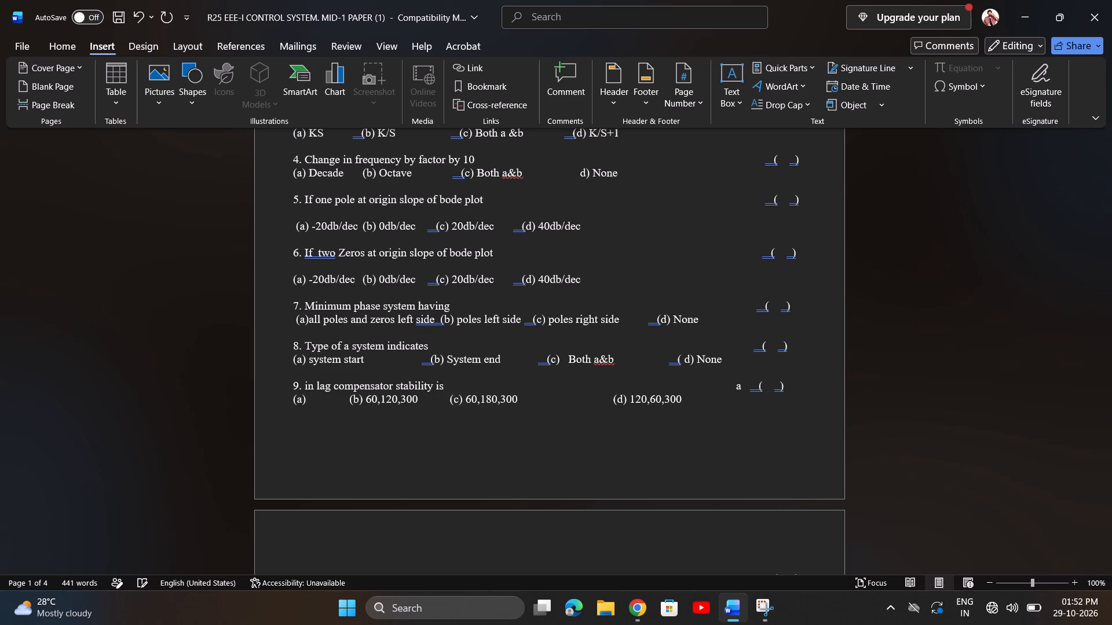
type("decrease")
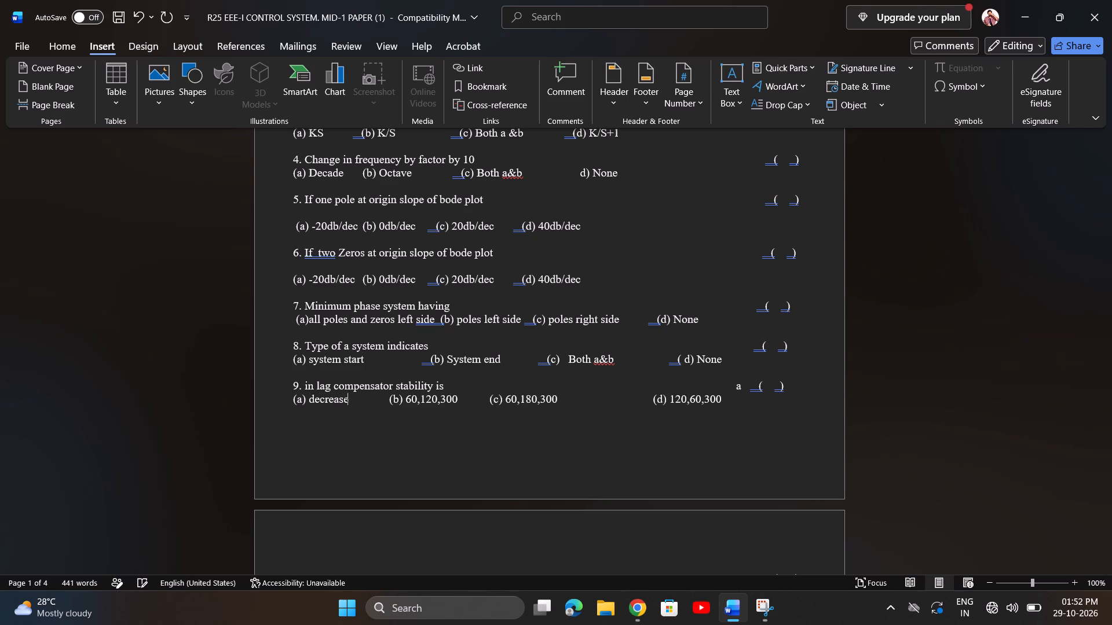
Replace the text of question 9's option (b) with "constant".
left_click(470, 402)
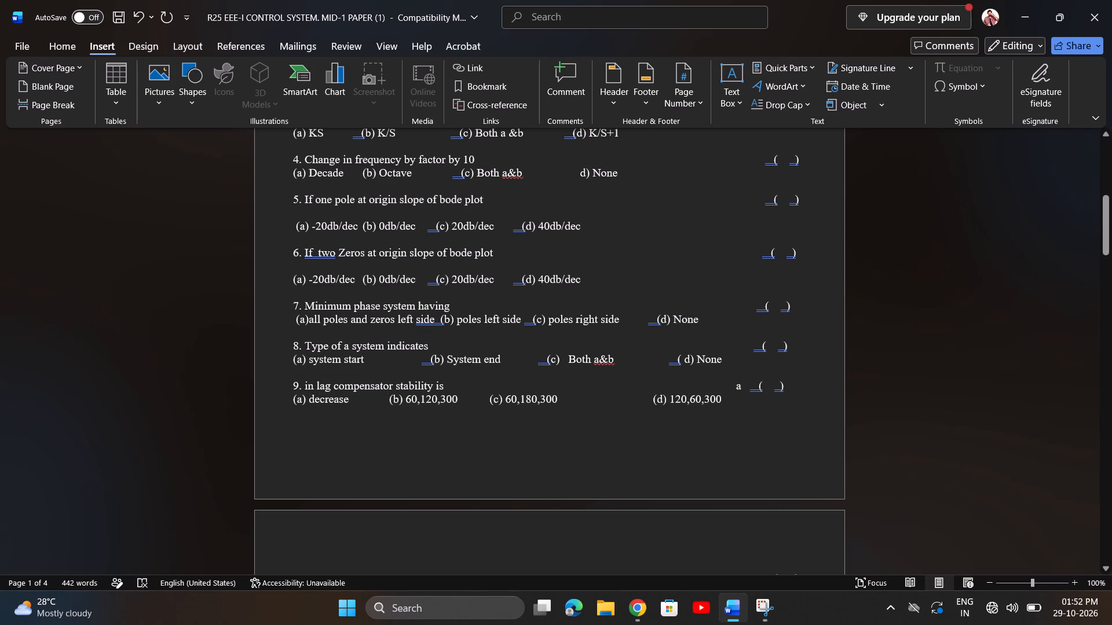
key("BackSpace")
key("BackSpace")
key("BackSpace")
key("BackSpace")
key("BackSpace")
key("BackSpace")
key("BackSpace")
key("BackSpace")
key("BackSpace")
key("BackSpace")
key("BackSpace")
key("BackSpace")
key("BackSpace")
key("BackSpace")
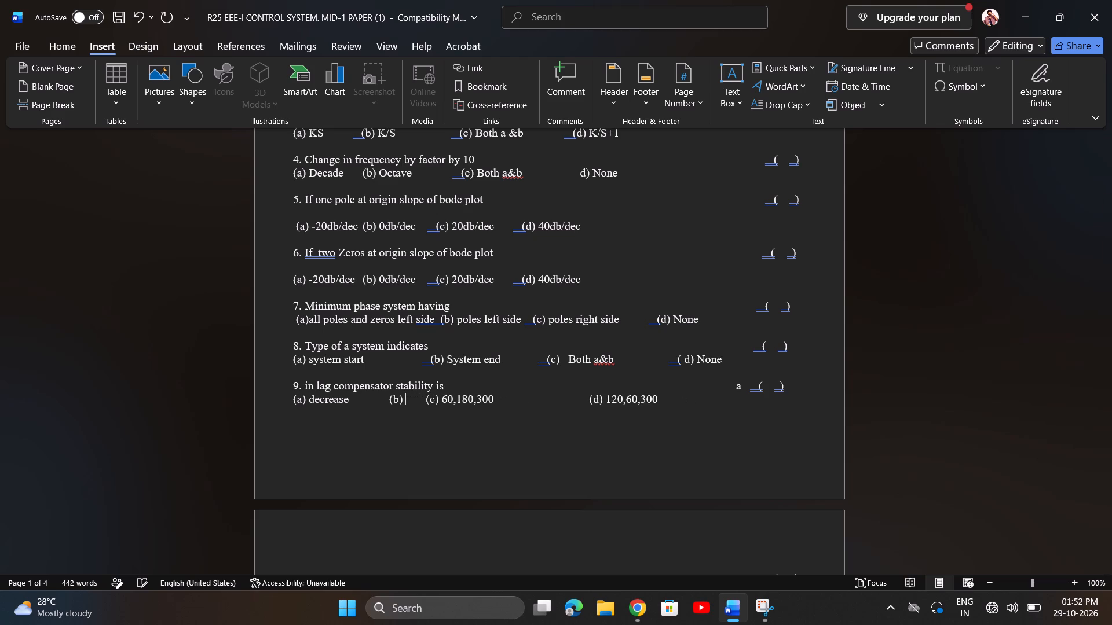
type("constant")
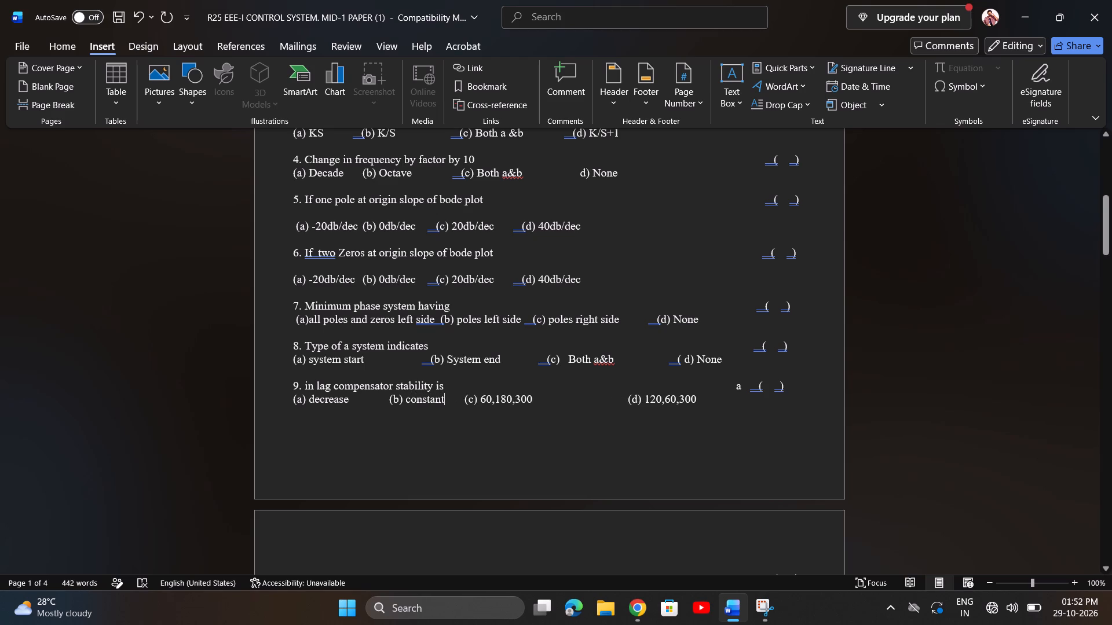
Replace the text of question 9's option (c) with "increases".
left_click(565, 403)
key("BackSpace")
key("BackSpace")
key("BackSpace")
key("BackSpace")
key("BackSpace")
key("BackSpace")
key("BackSpace")
key("BackSpace")
key("BackSpace")
key("BackSpace")
key("BackSpace")
key("BackSpace")
key("BackSpace")
key("BackSpace")
key("BackSpace")
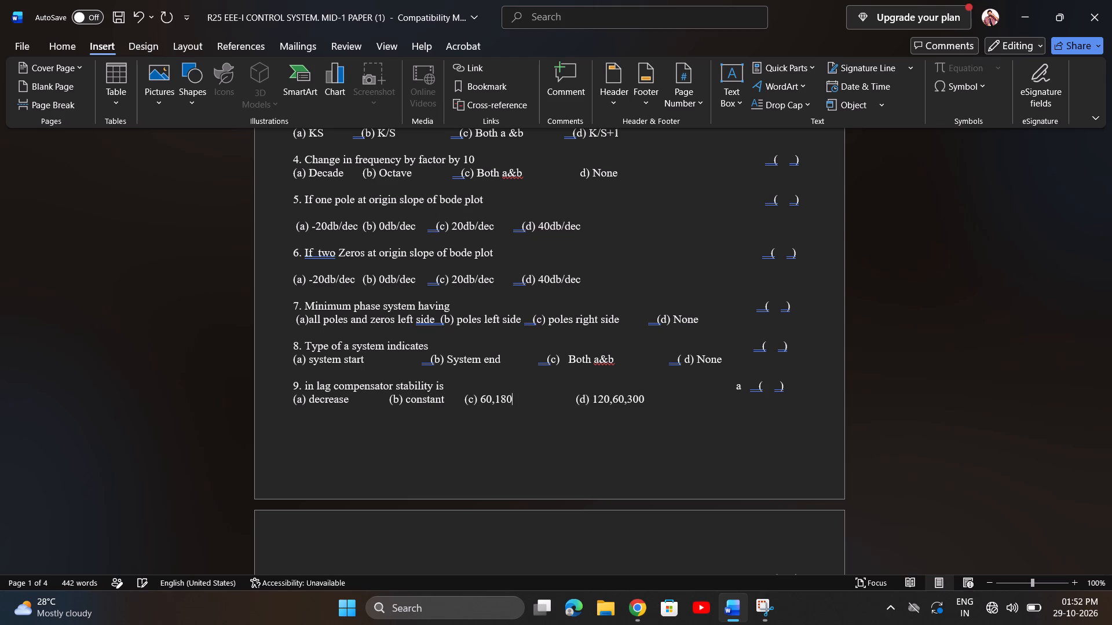
key("BackSpace")
key("BackSpace")
key("BackSpace")
key("BackSpace")
key("BackSpace")
key("BackSpace")
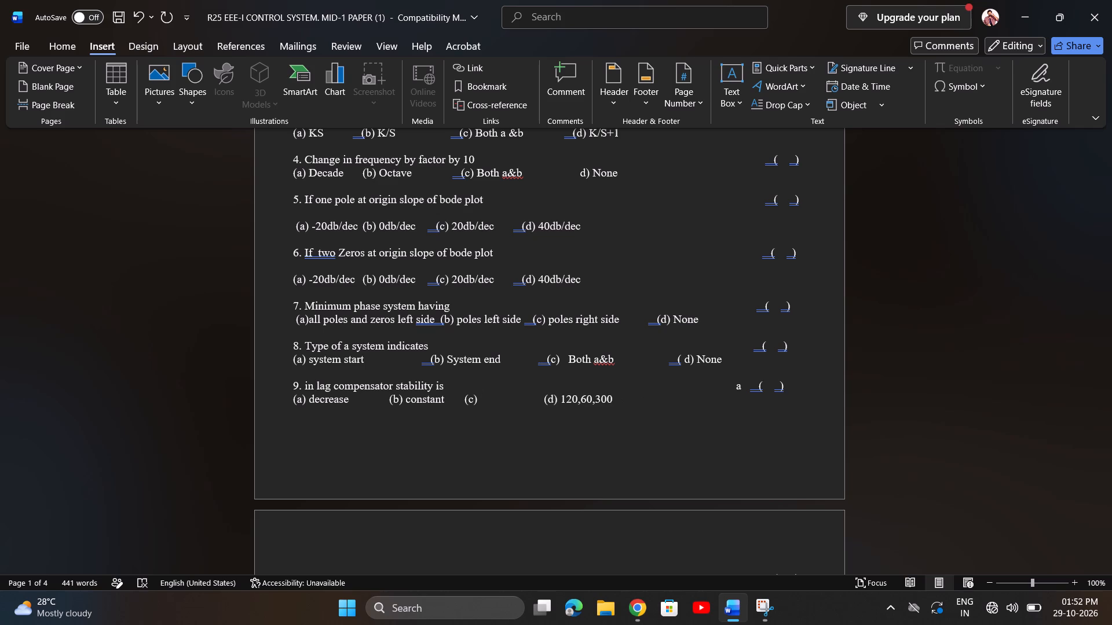
type("incre")
type("ase")
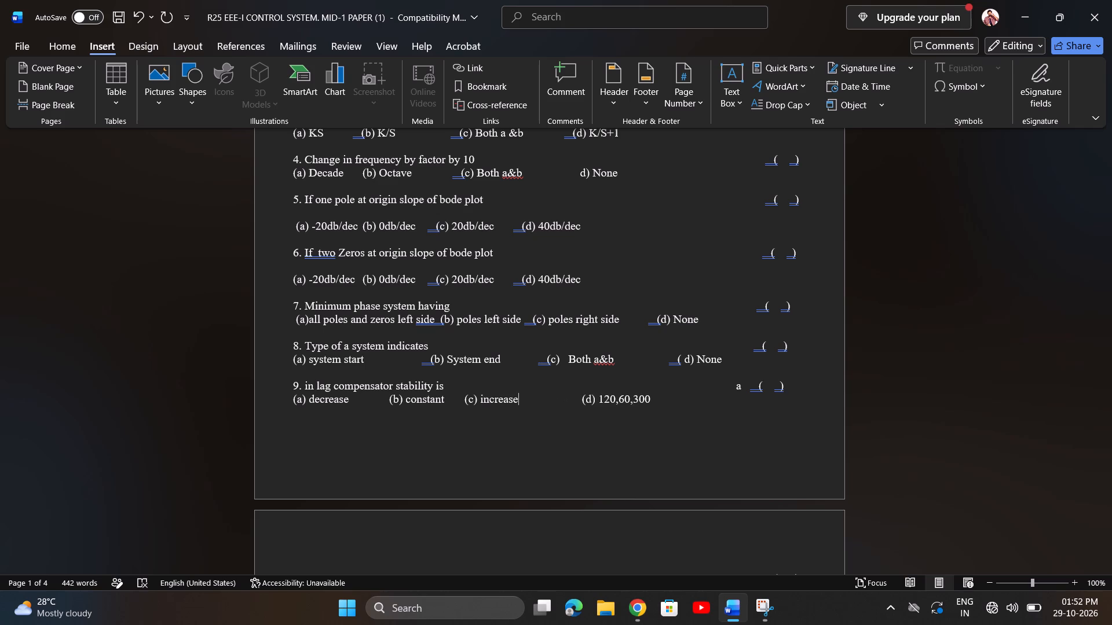
key("s")
Replace the text of question 9's option (d) with "None".
left_click(670, 423)
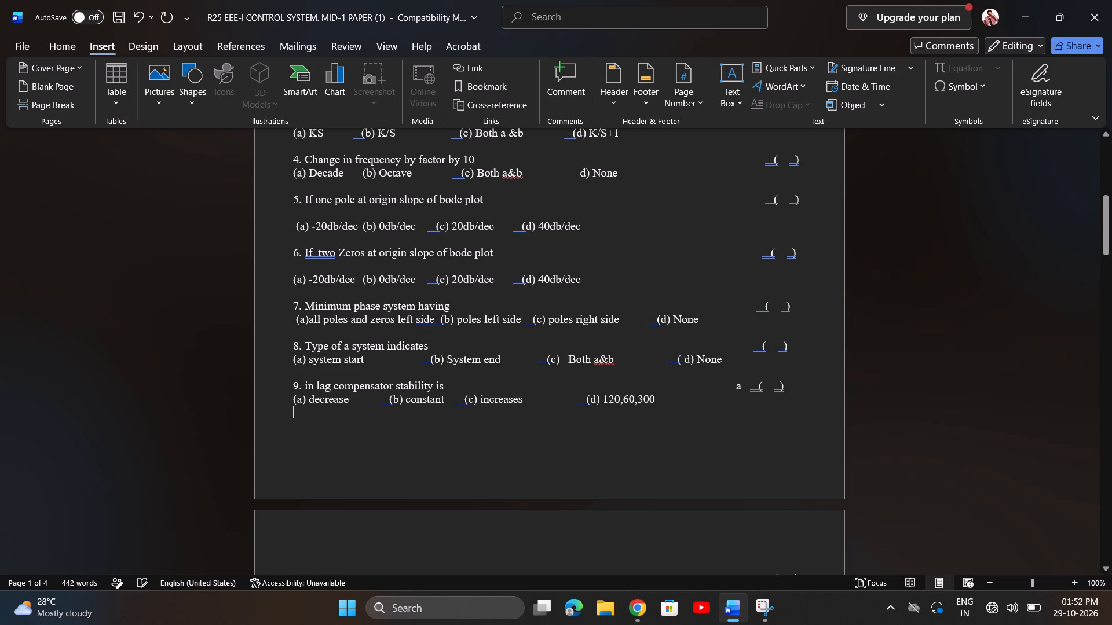
left_click(663, 398)
key("BackSpace")
key("BackSpace")
key("BackSpace")
key("BackSpace")
key("BackSpace")
key("BackSpace")
key("BackSpace")
key("BackSpace")
key("BackSpace")
key("BackSpace")
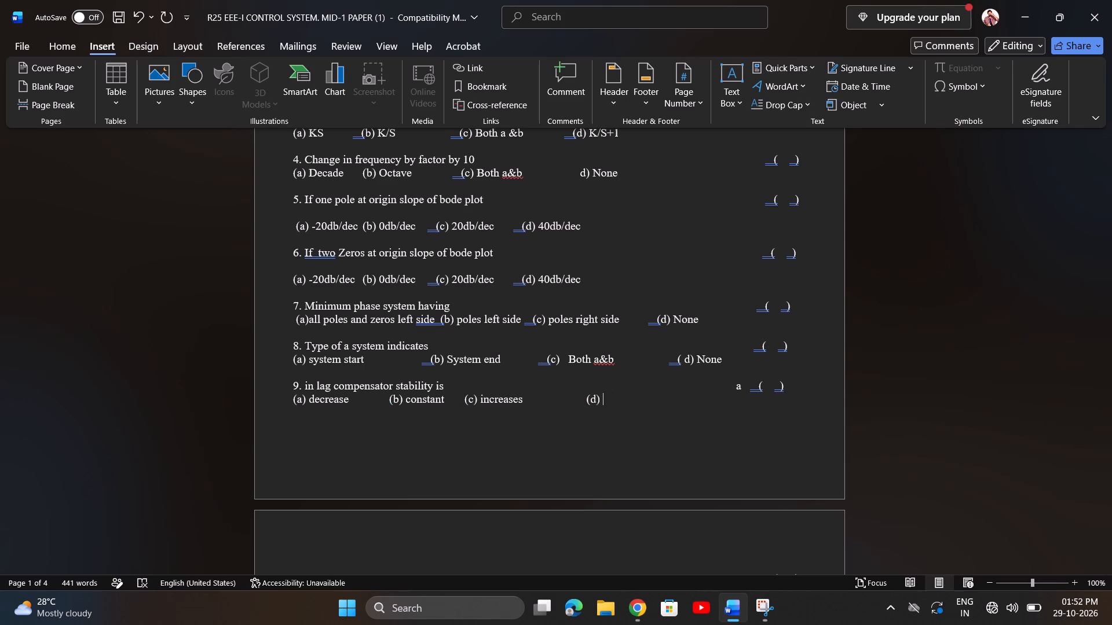
key("n")
key("BackSpace")
key("n")
type("one")
left_click(747, 467)
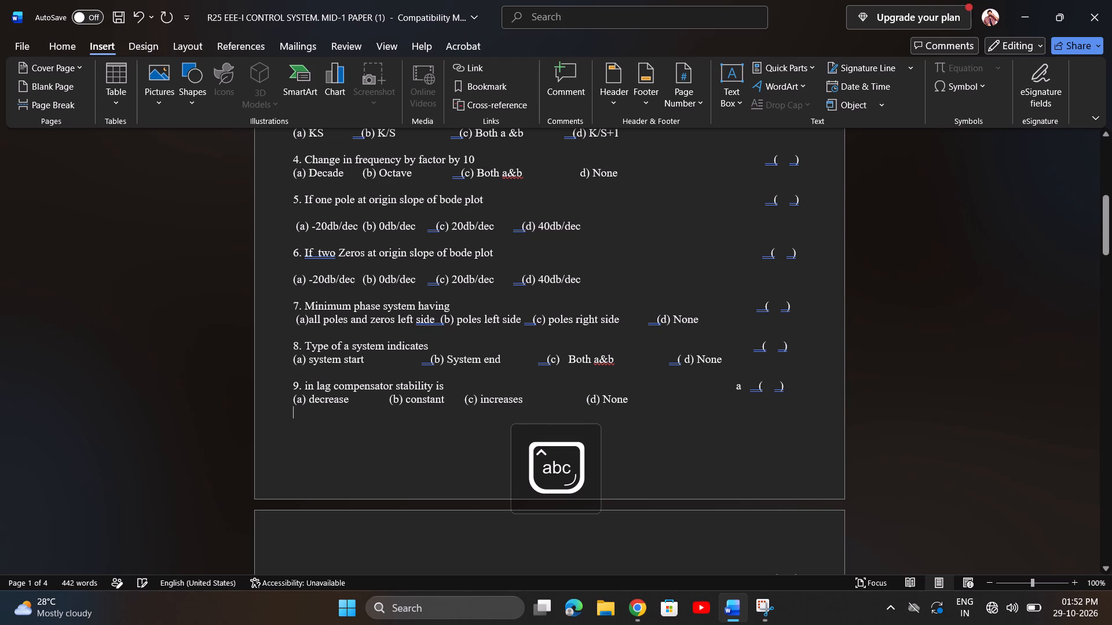
Begin the text of question 10 with "in lead", leaving its answer bracket on the same line.
left_click_drag(1108, 205, 1110, 236)
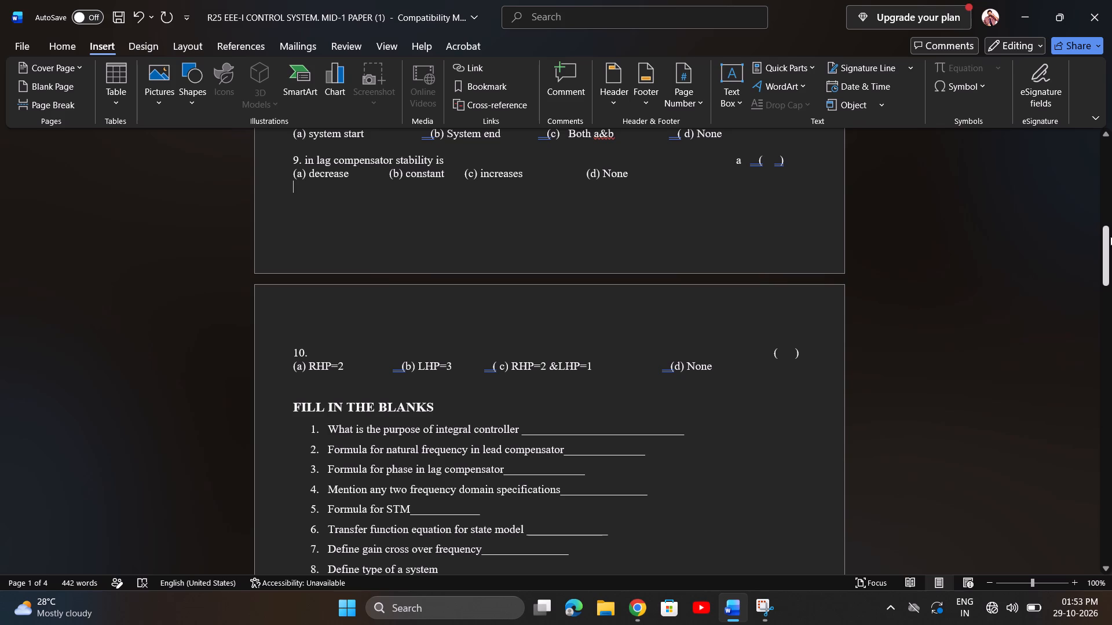
left_click(327, 349)
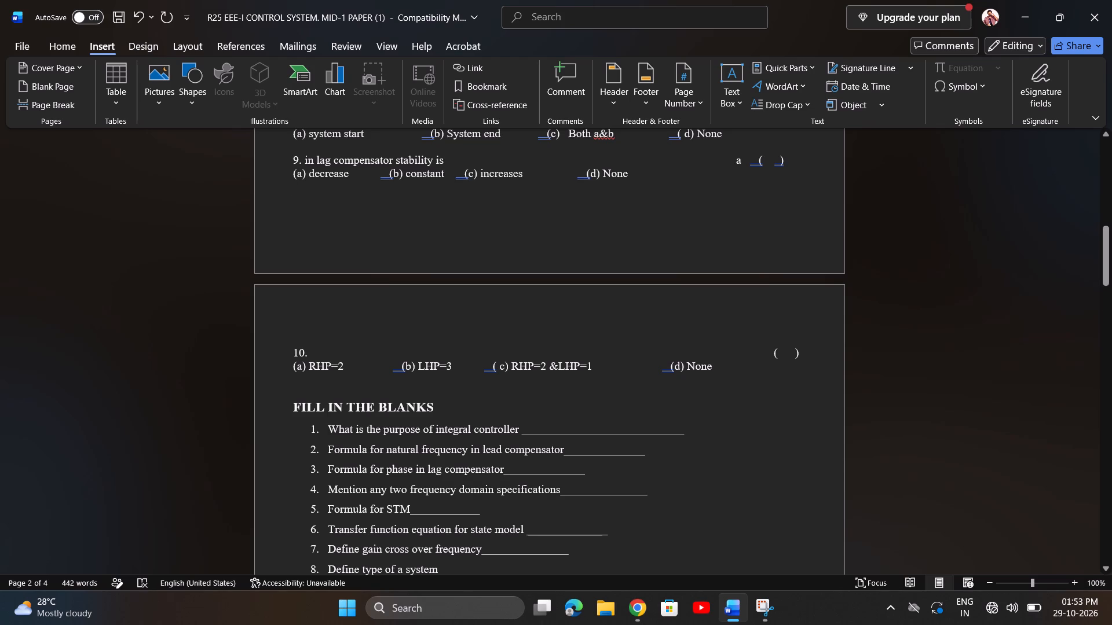
key("BackSpace")
type("in")
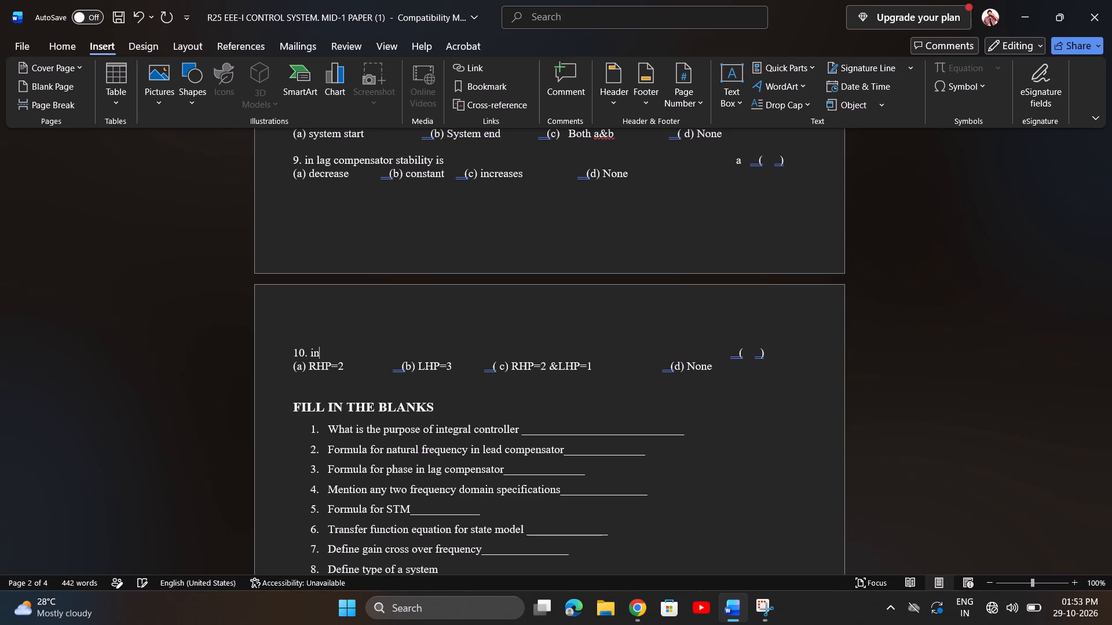
key("space")
type("lead compen")
key("space")
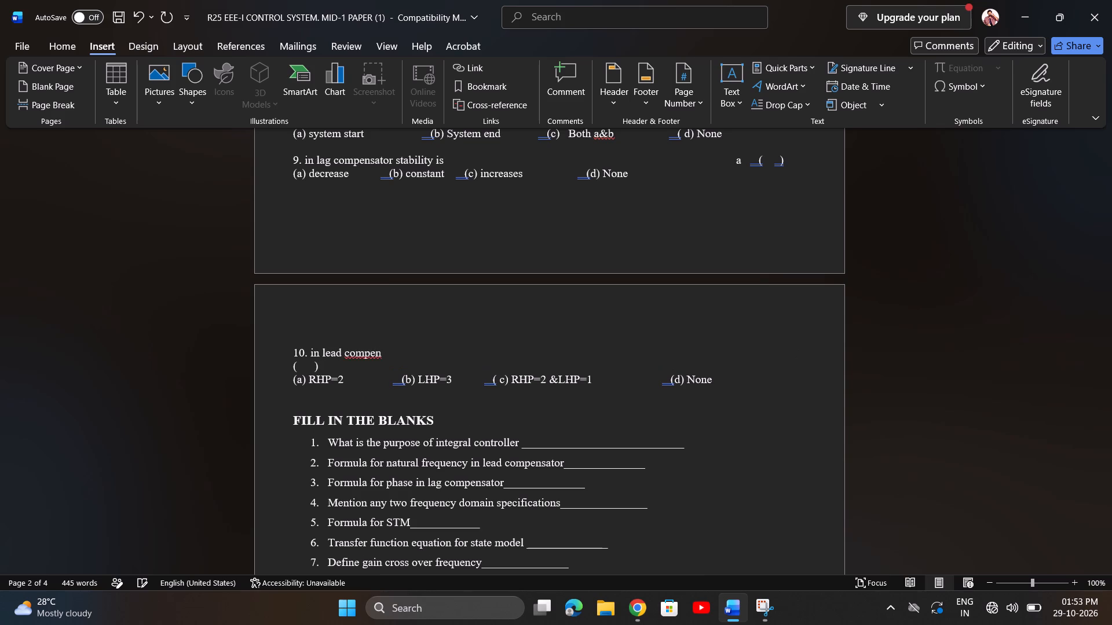
key("BackSpace")
key("BackSpace")
key("BackSpace")
key("BackSpace")
key("BackSpace")
key("BackSpace")
key("BackSpace")
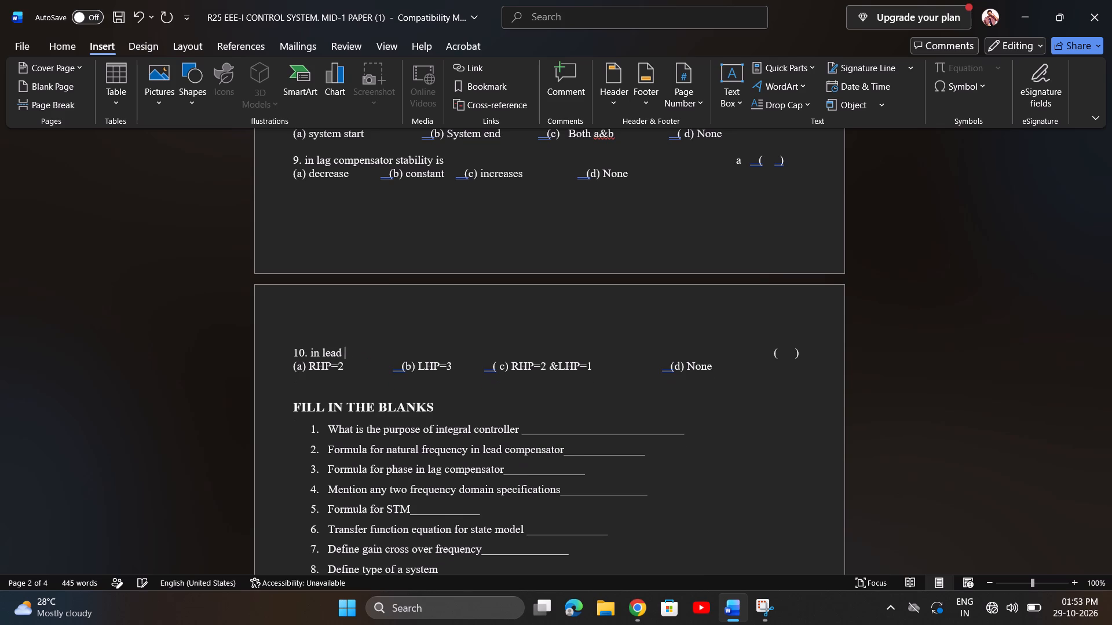
Remove the surplus spaces before question 10's answer bracket to make room for more question text.
left_click(755, 354)
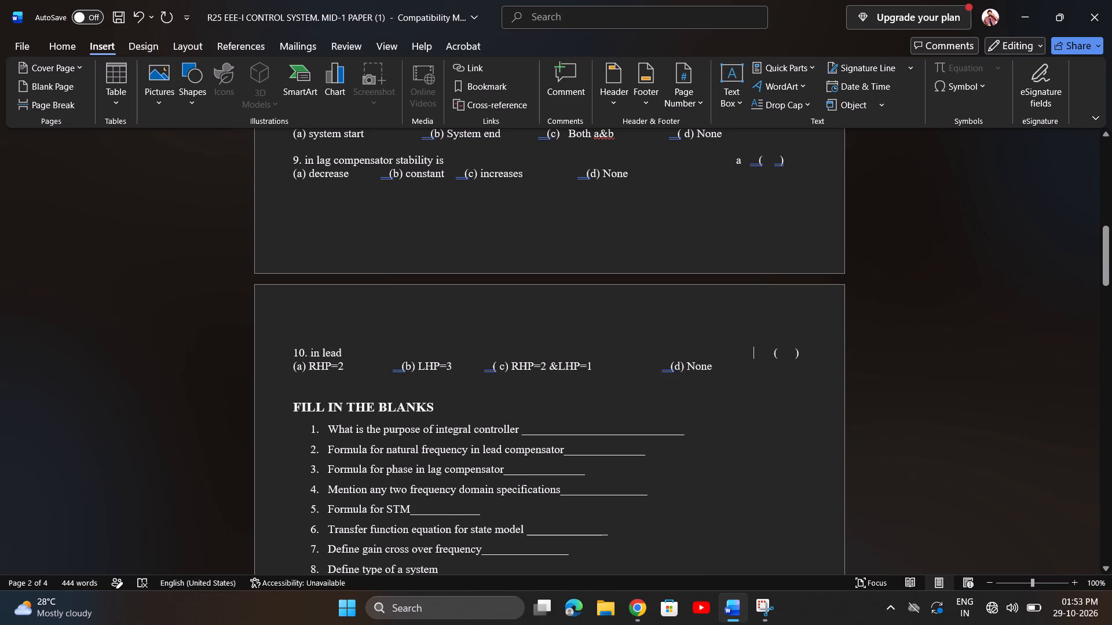
key("BackSpace")
key("BackSpace")
key("BackSpace")
key("BackSpace")
key("BackSpace")
key("BackSpace")
key("BackSpace")
key("BackSpace")
key("BackSpace")
key("BackSpace")
key("BackSpace")
key("BackSpace")
key("BackSpace")
key("BackSpace")
key("BackSpace")
key("BackSpace")
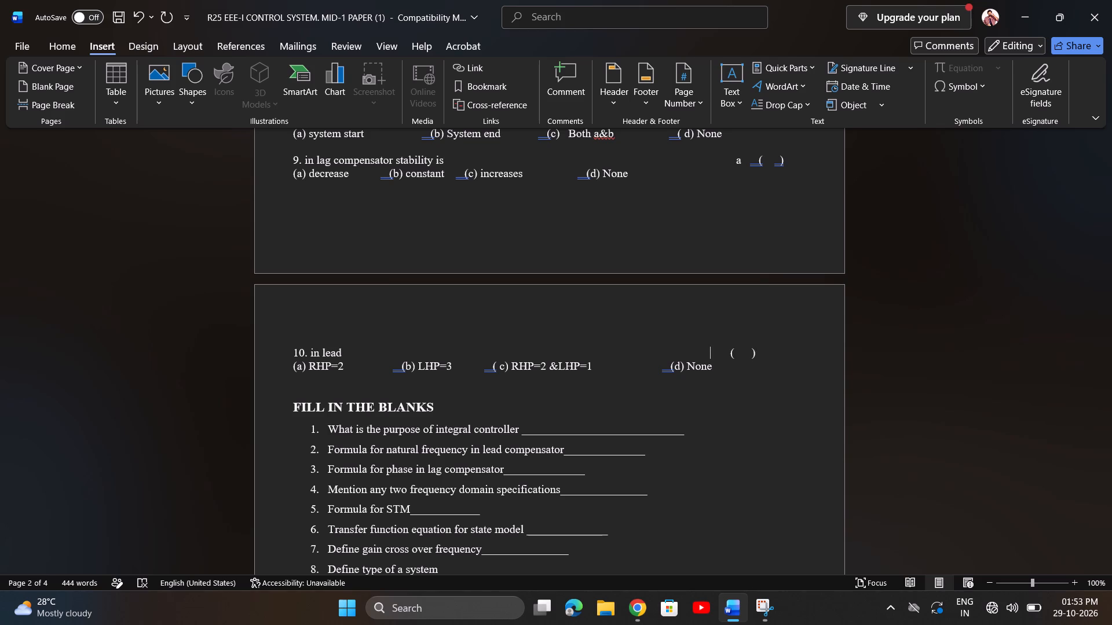
key("BackSpace")
key("BackSpace")
key("BackSpace")
key("BackSpace")
key("BackSpace")
key("BackSpace")
key("BackSpace")
key("BackSpace")
key("BackSpace")
key("BackSpace")
key("BackSpace")
key("BackSpace")
key("BackSpace")
key("BackSpace")
key("BackSpace")
key("BackSpace")
key("BackSpace")
key("BackSpace")
key("BackSpace")
key("BackSpace")
Complete question 10's text after "in lead" with "compensator rise time is".
left_click(344, 361)
left_click(350, 343)
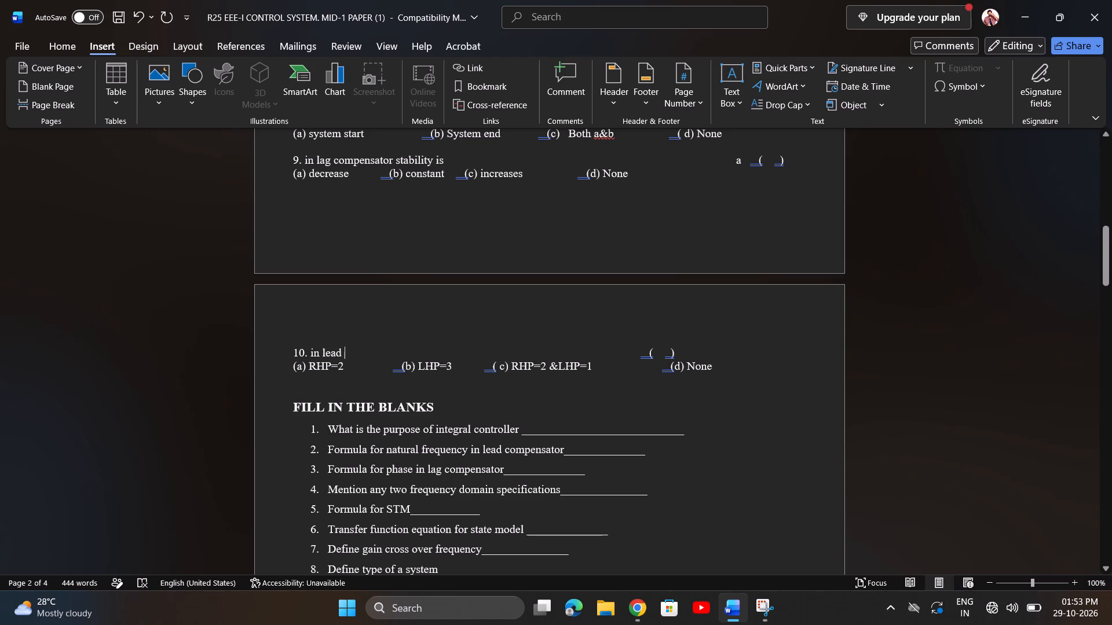
type("compensat")
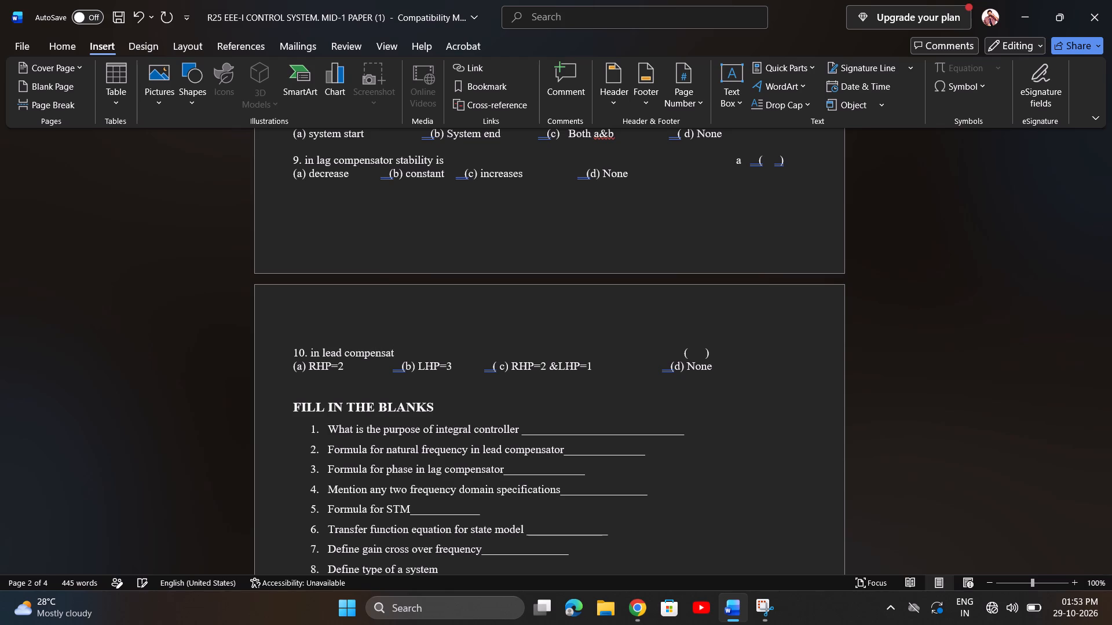
type("or")
key("space")
key("r")
type("ise time is")
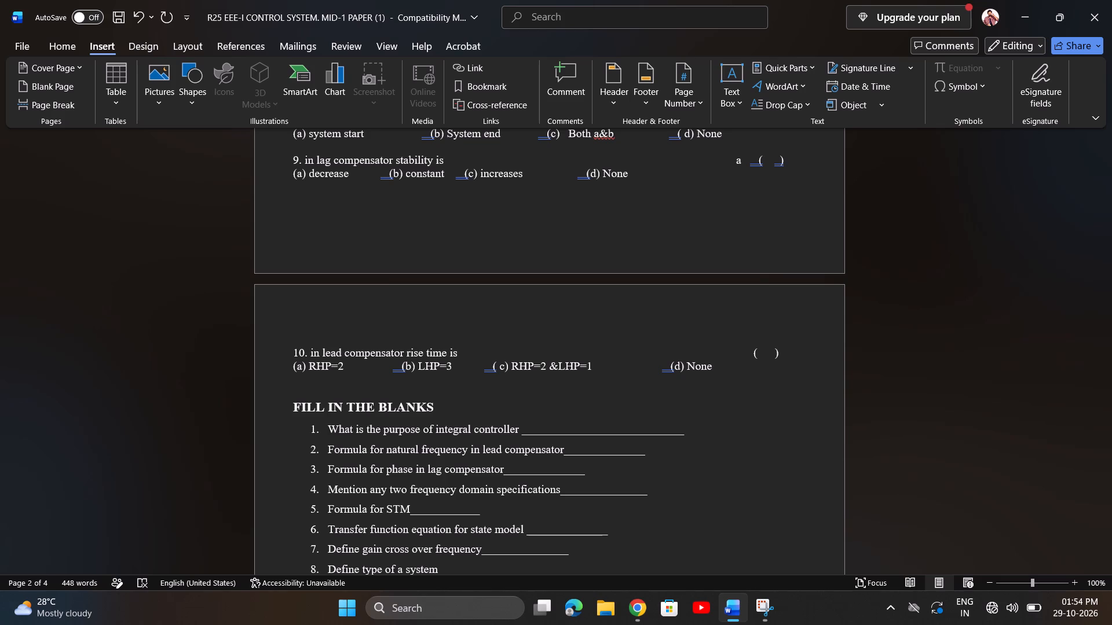
Replace the text of question 10's option (a) with "decrease".
left_click(350, 367)
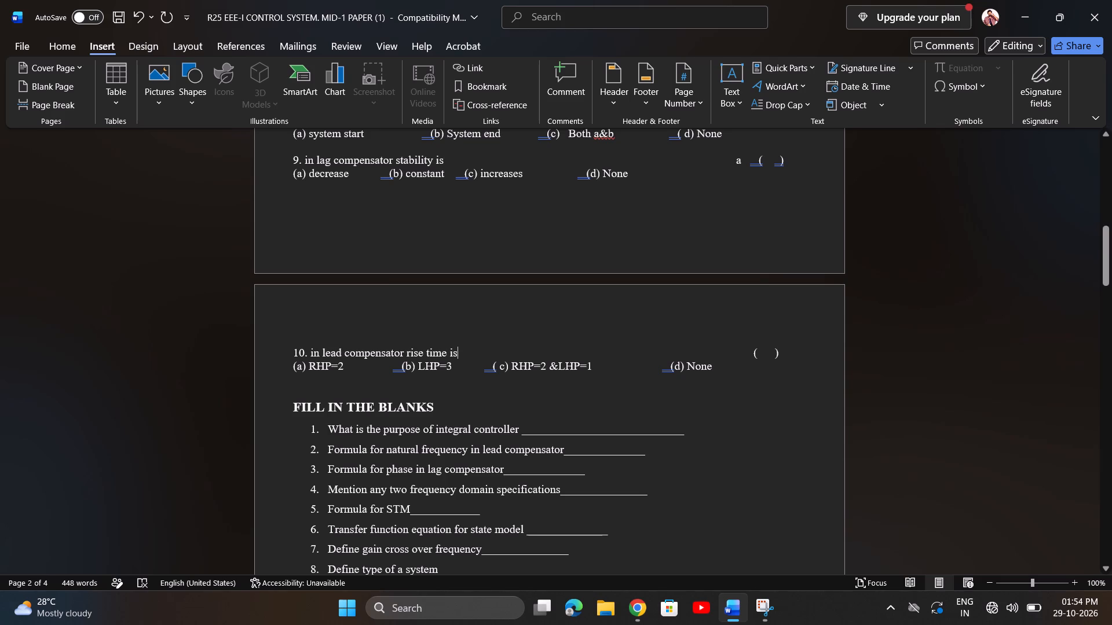
key("BackSpace")
key("BackSpace")
key("BackSpace")
key("BackSpace")
key("BackSpace")
key("BackSpace")
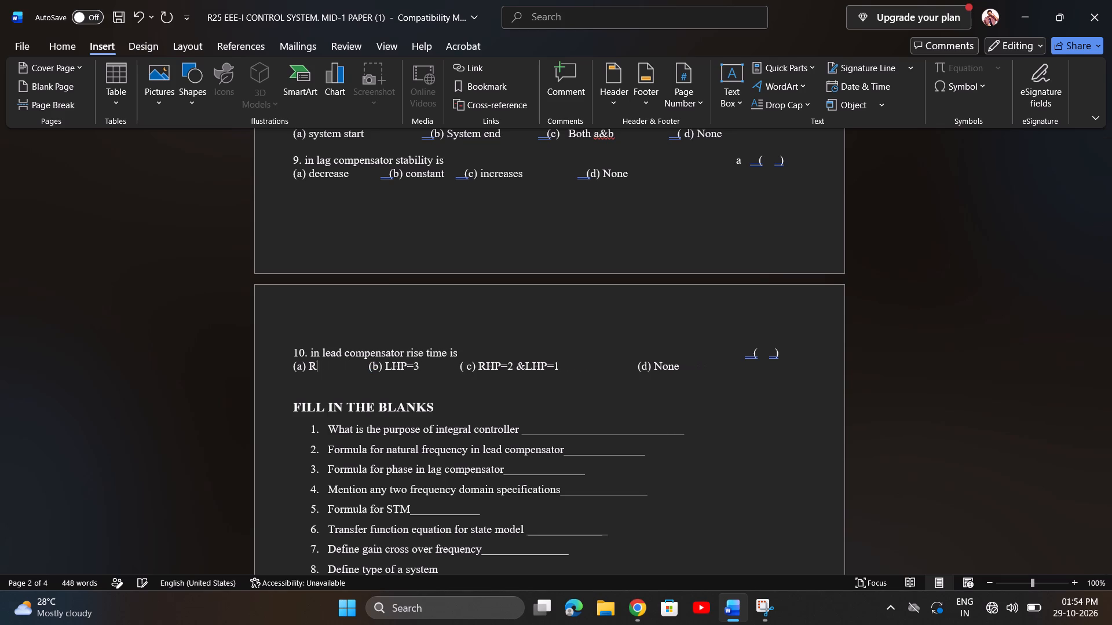
key("BackSpace")
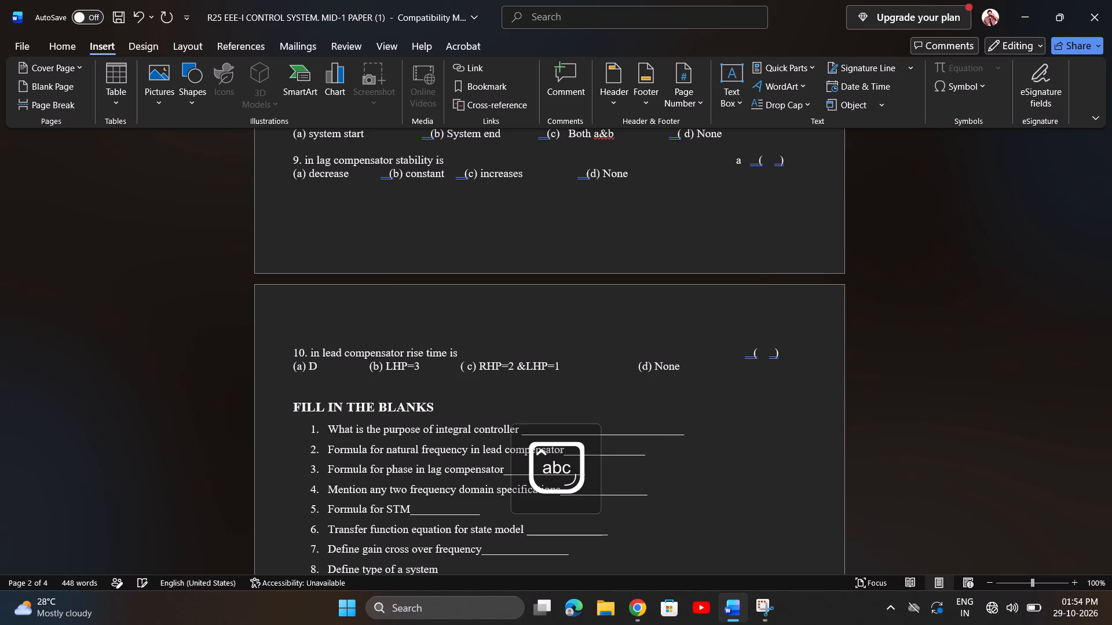
key("BackSpace")
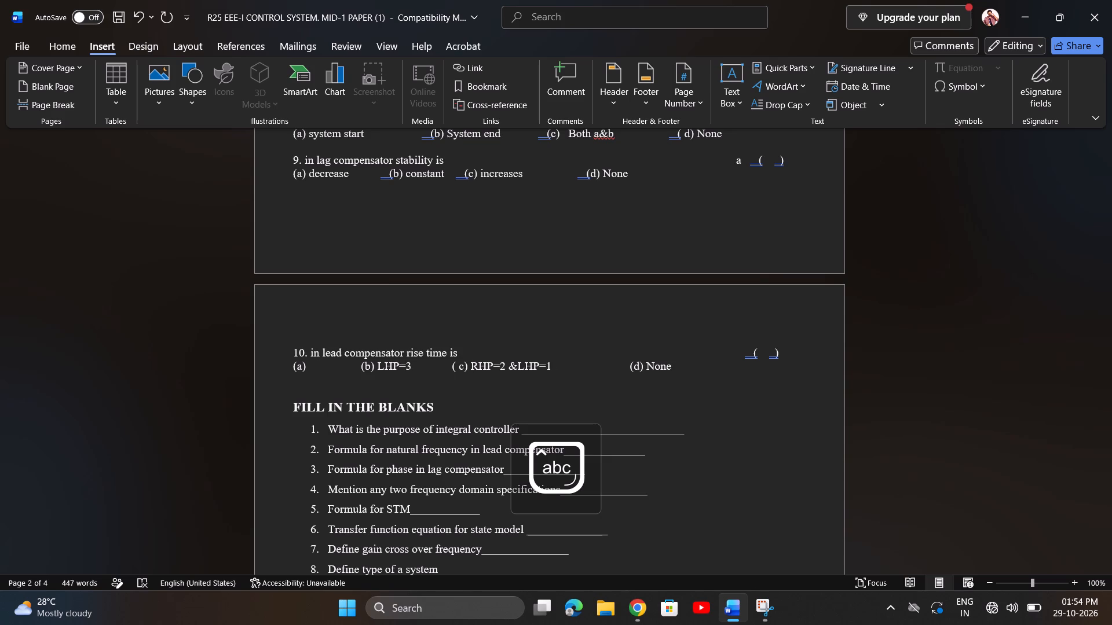
key("d")
type("decrease")
Replace the text of question 10's option (b) with "increase".
left_click(471, 365)
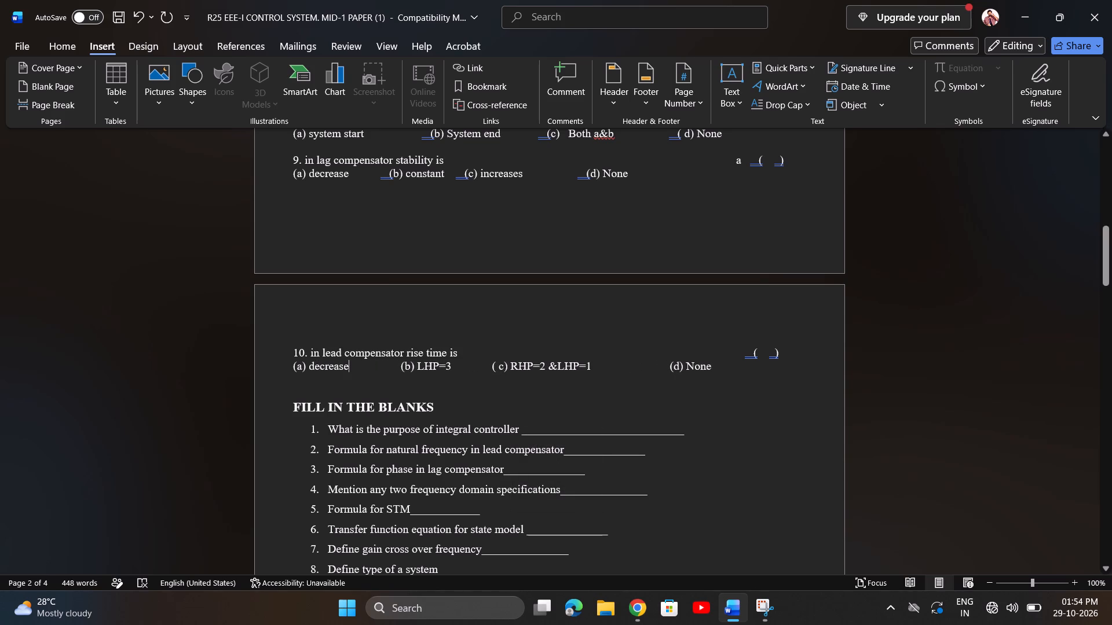
key("BackSpace")
key("BackSpace")
key("BackSpace")
key("BackSpace")
key("BackSpace")
key("BackSpace")
key("BackSpace")
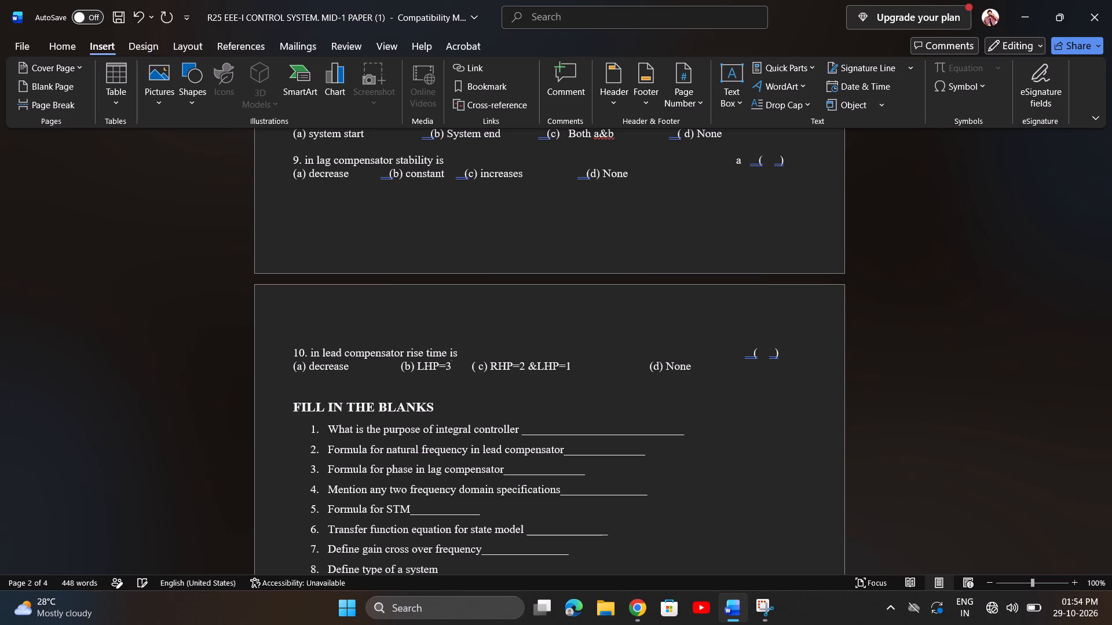
key("BackSpace")
key("BackSpace")
key("BackSpace")
key("BackSpace")
key("BackSpace")
key("BackSpace")
type("increase")
Replace the text of question 10's option (c) with "constant".
left_click(586, 368)
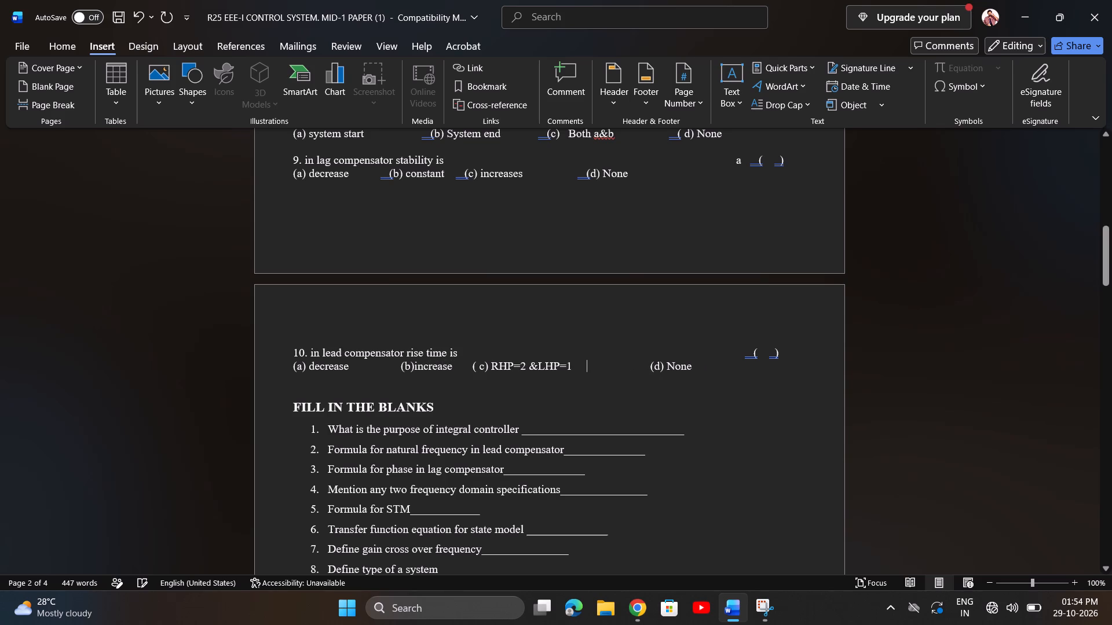
key("BackSpace")
key("BackSpace")
key("BackSpace")
key("BackSpace")
key("BackSpace")
key("BackSpace")
key("BackSpace")
key("BackSpace")
key("BackSpace")
key("BackSpace")
key("BackSpace")
key("BackSpace")
key("BackSpace")
key("BackSpace")
key("BackSpace")
key("BackSpace")
key("BackSpace")
key("BackSpace")
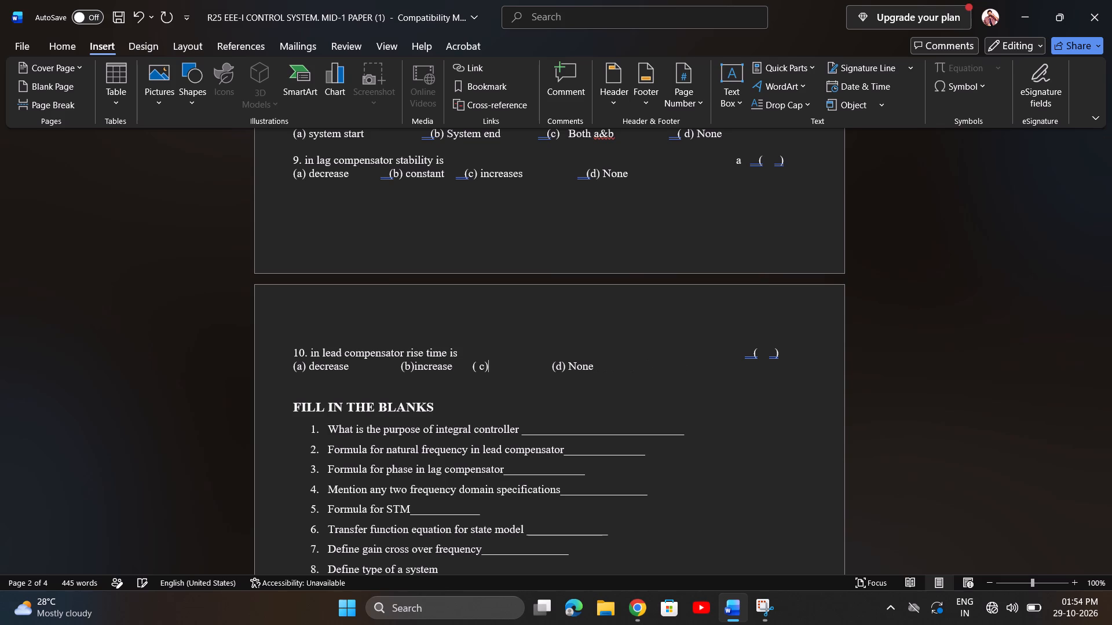
key("space")
type("constant")
Save the question paper under its current name.
key("ctrl+s")
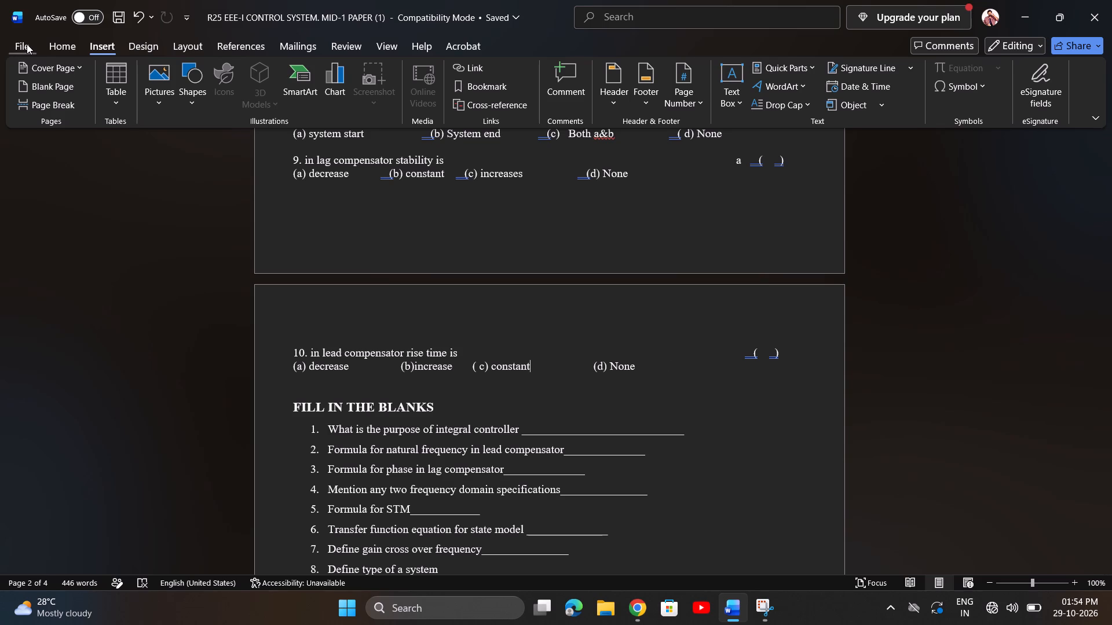
Save a copy of the paper to the Desktop folder as "R25 EEE-I CONTROL SYSTEM. MID-2 PAPER (1)".
left_click(27, 44)
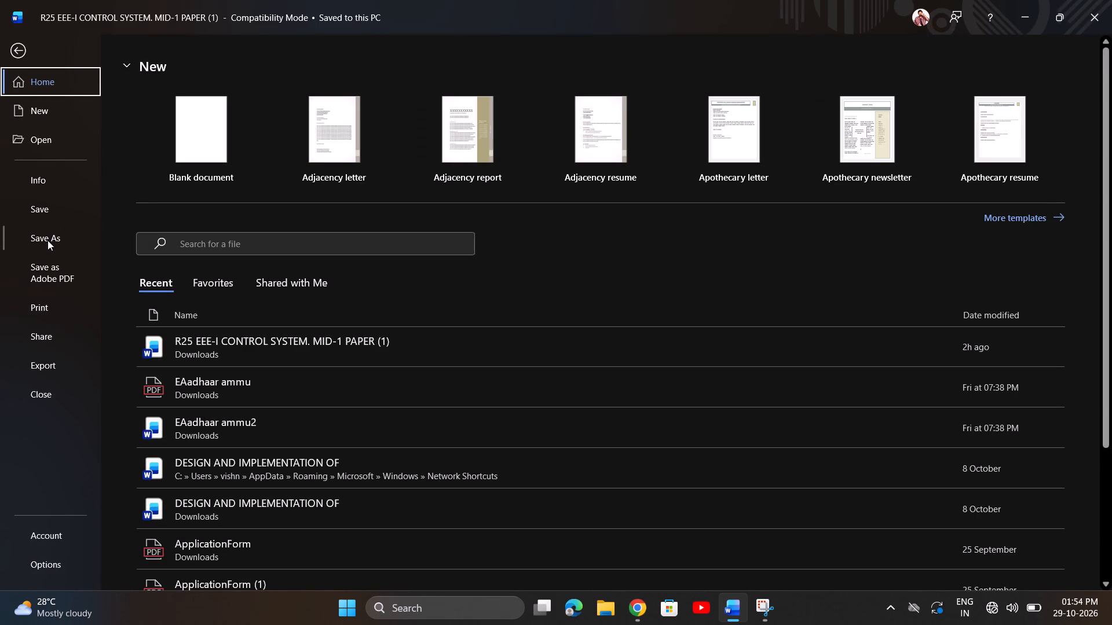
left_click(47, 240)
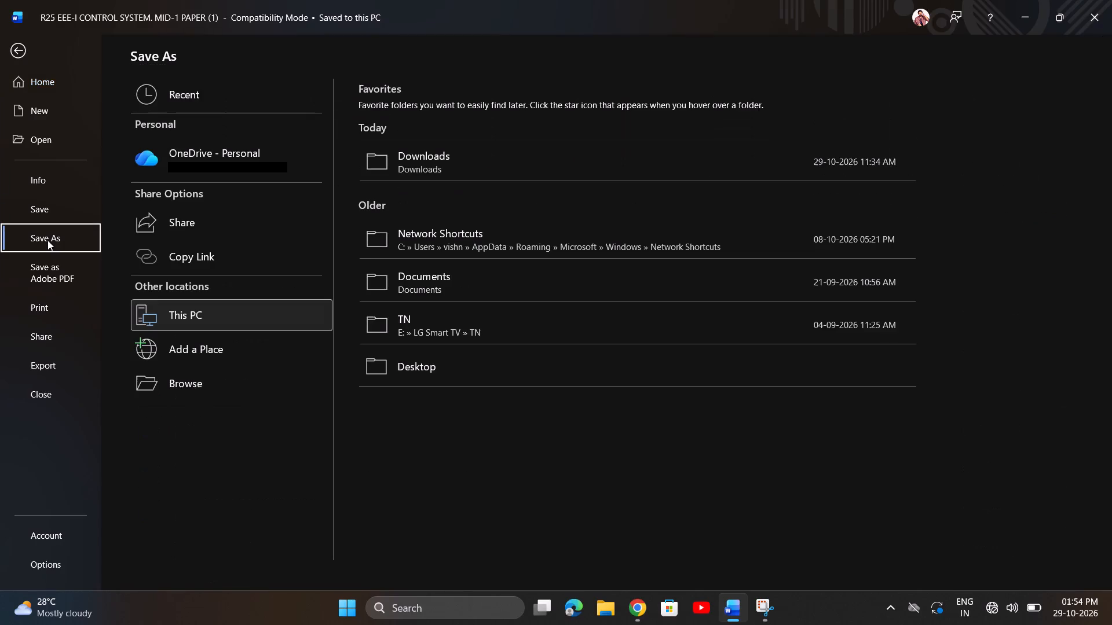
left_click(199, 314)
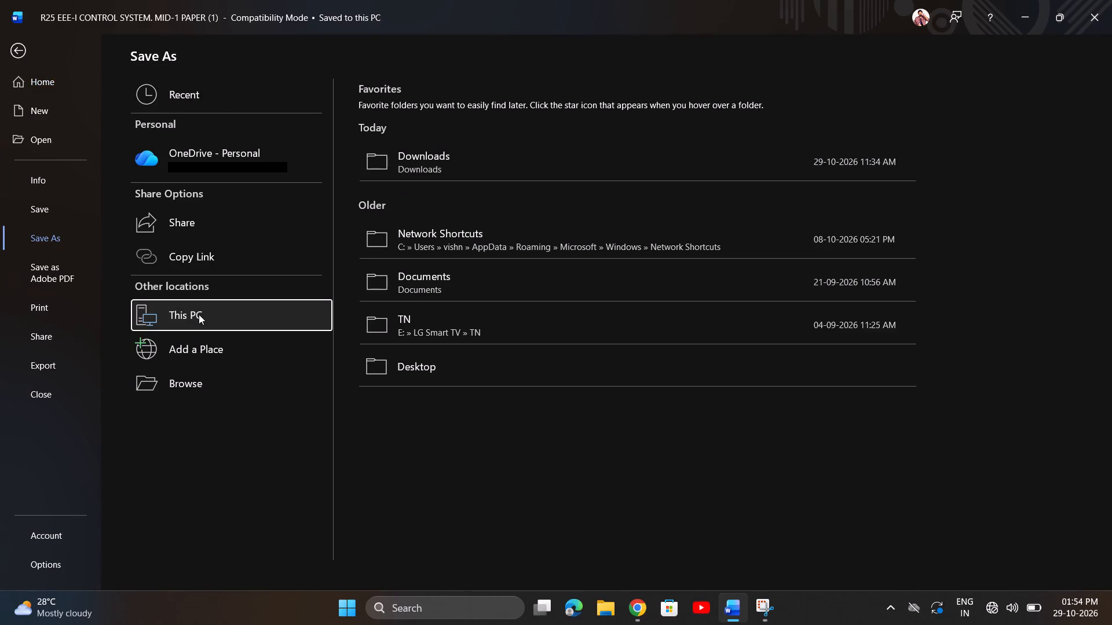
left_click(423, 369)
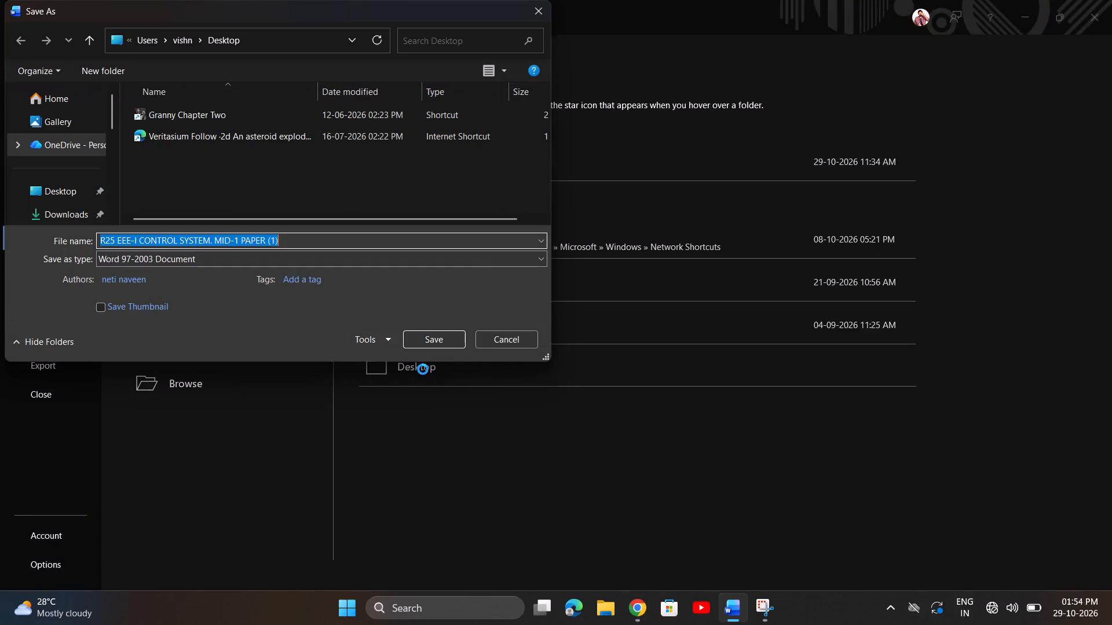
left_click(240, 237)
key("BackSpace")
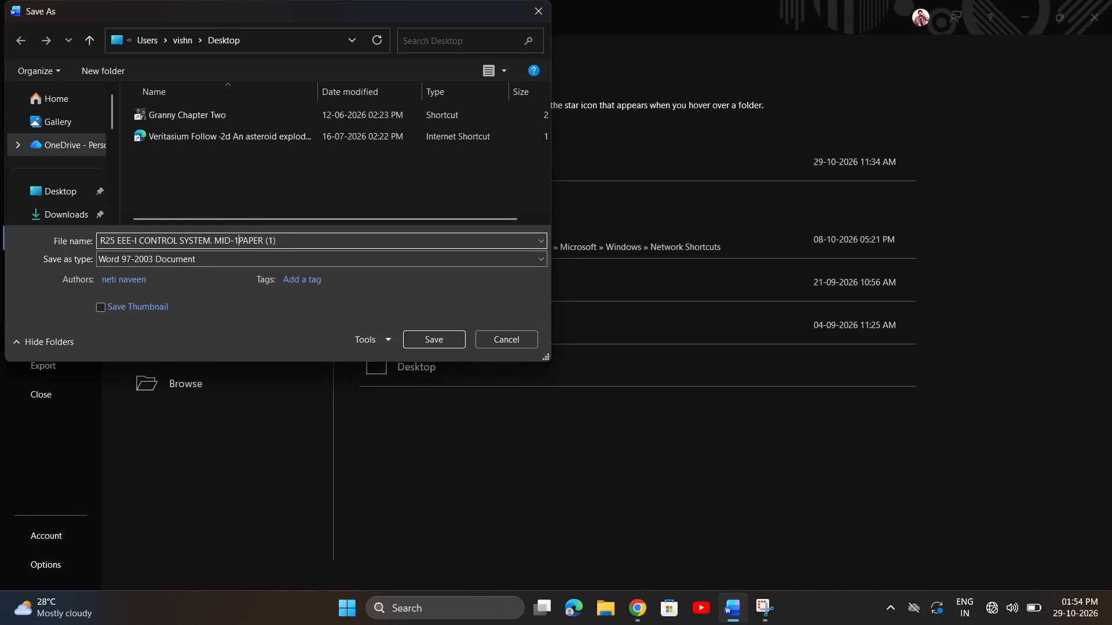
key("BackSpace")
key("2")
key("space")
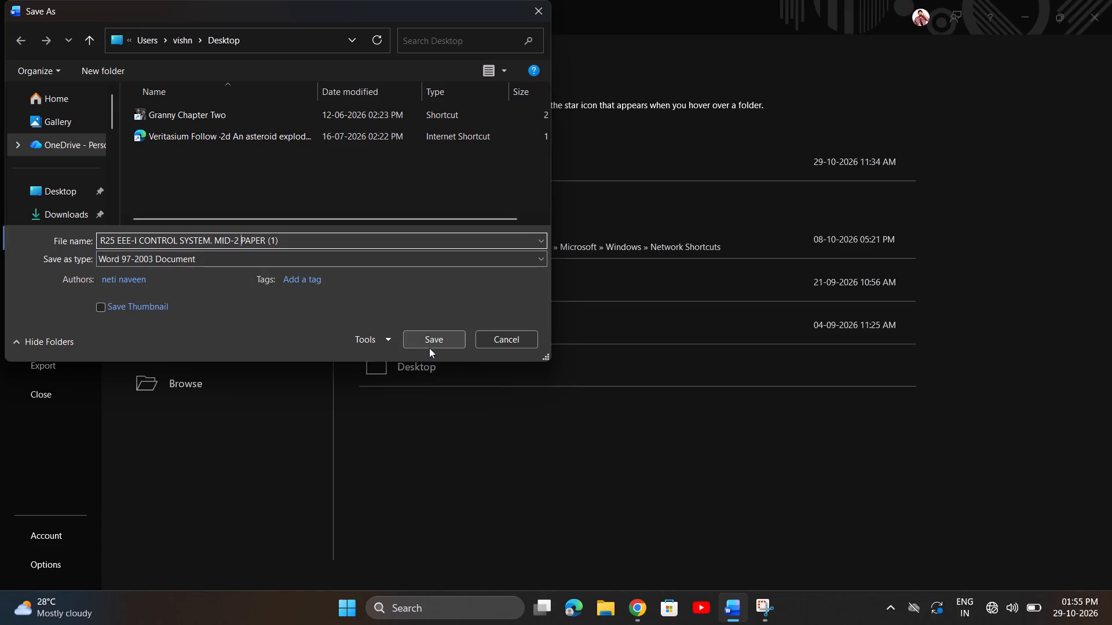
left_click(441, 341)
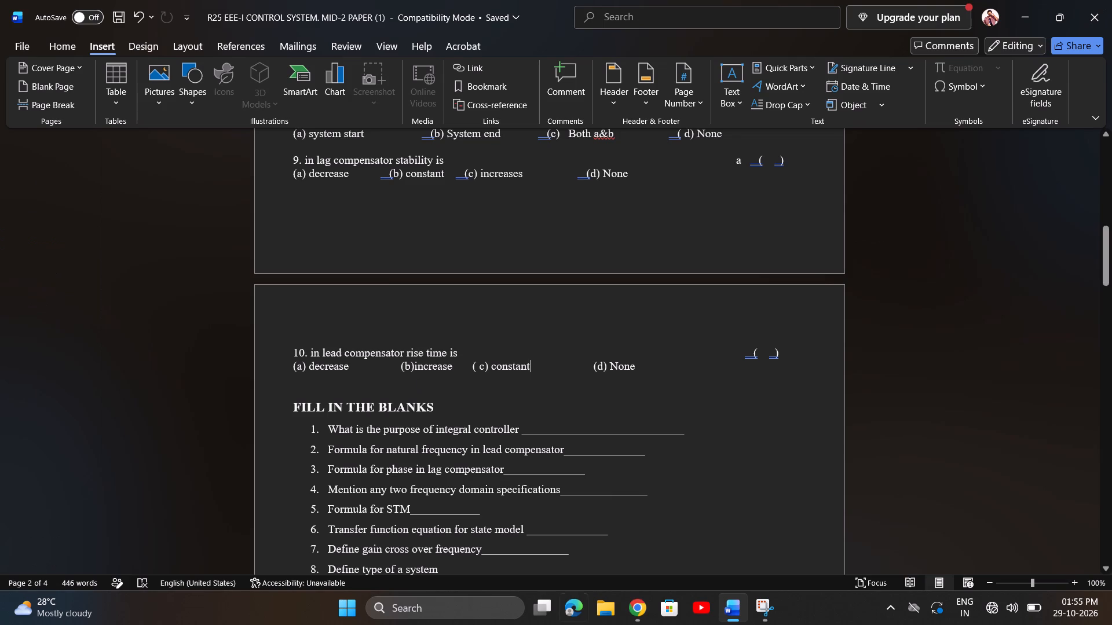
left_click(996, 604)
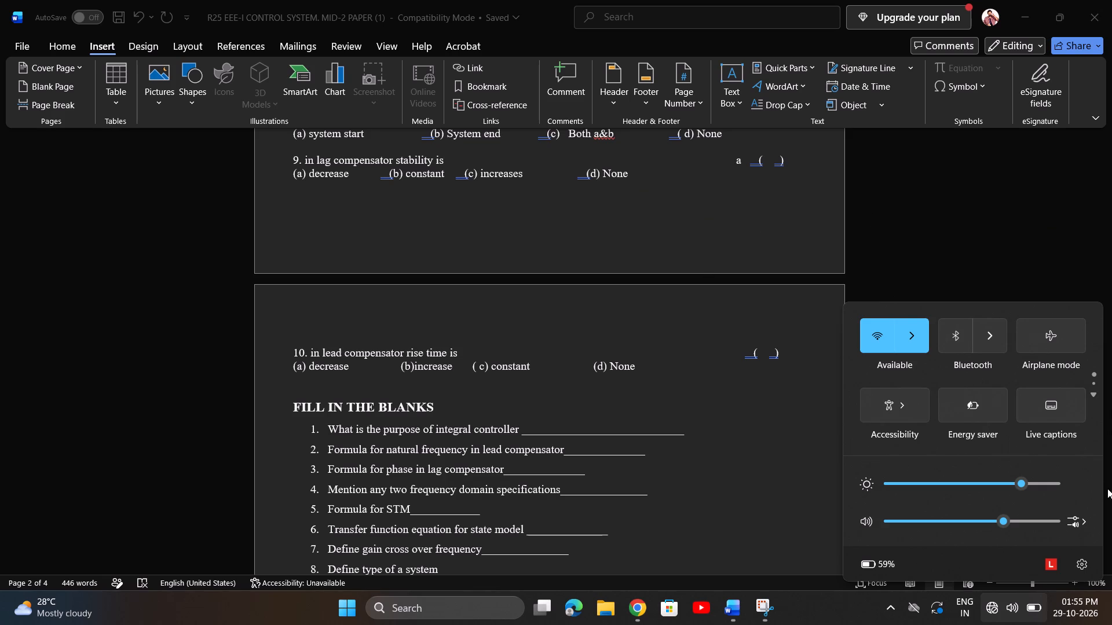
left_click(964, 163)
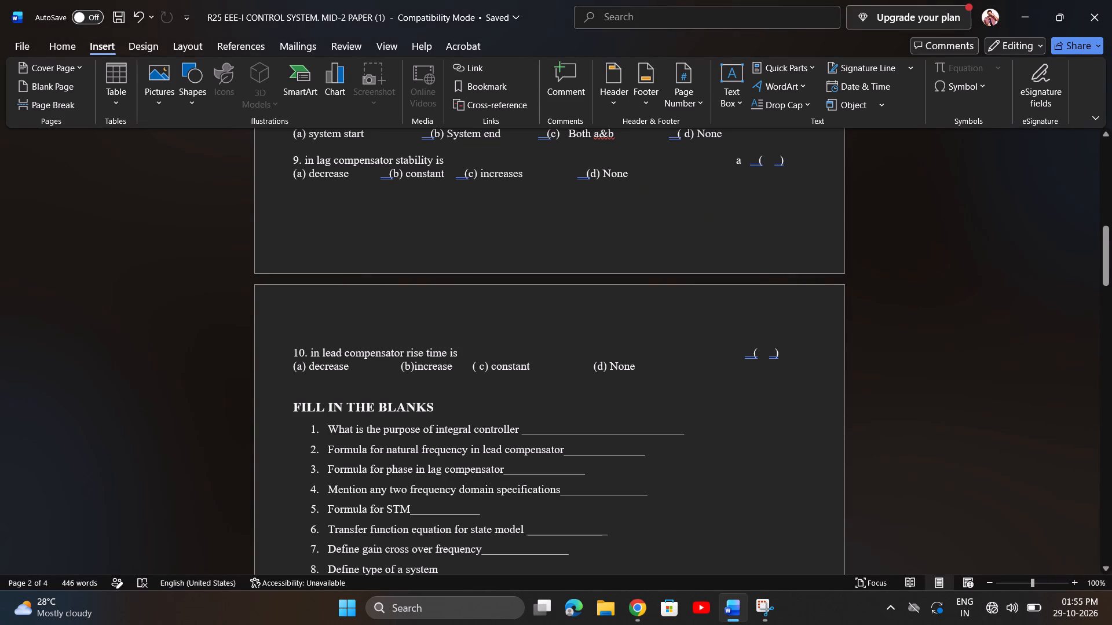
Delete the stray "a" before question 9's answer bracket and add four spaces there to line the bracket up.
left_click_drag(1111, 259, 1111, 245)
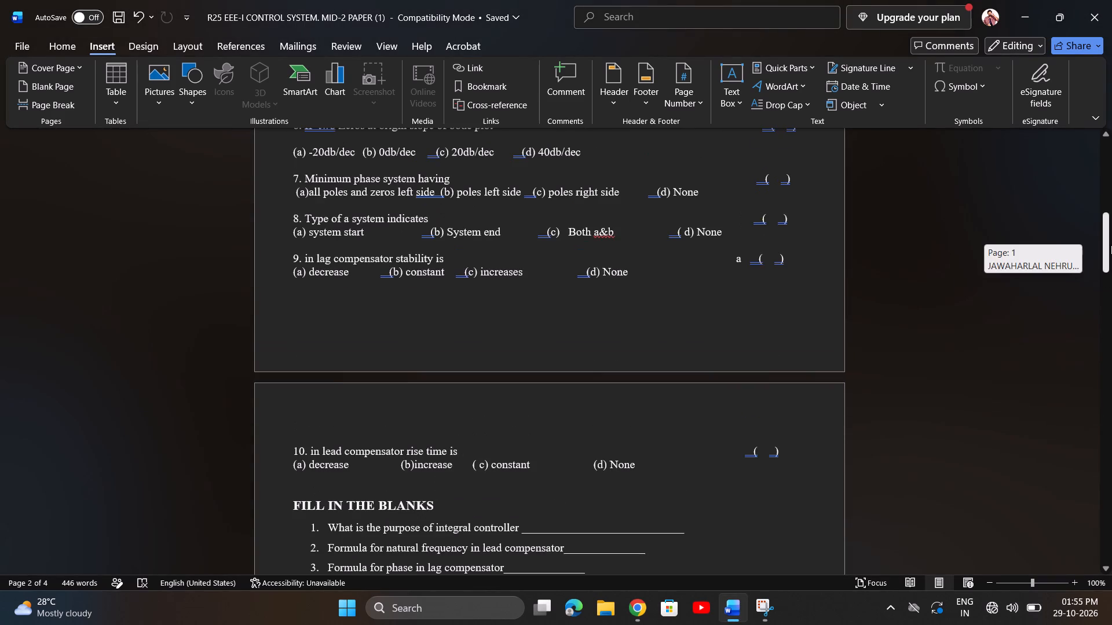
left_click_drag(1111, 245, 1111, 226)
left_click(744, 397)
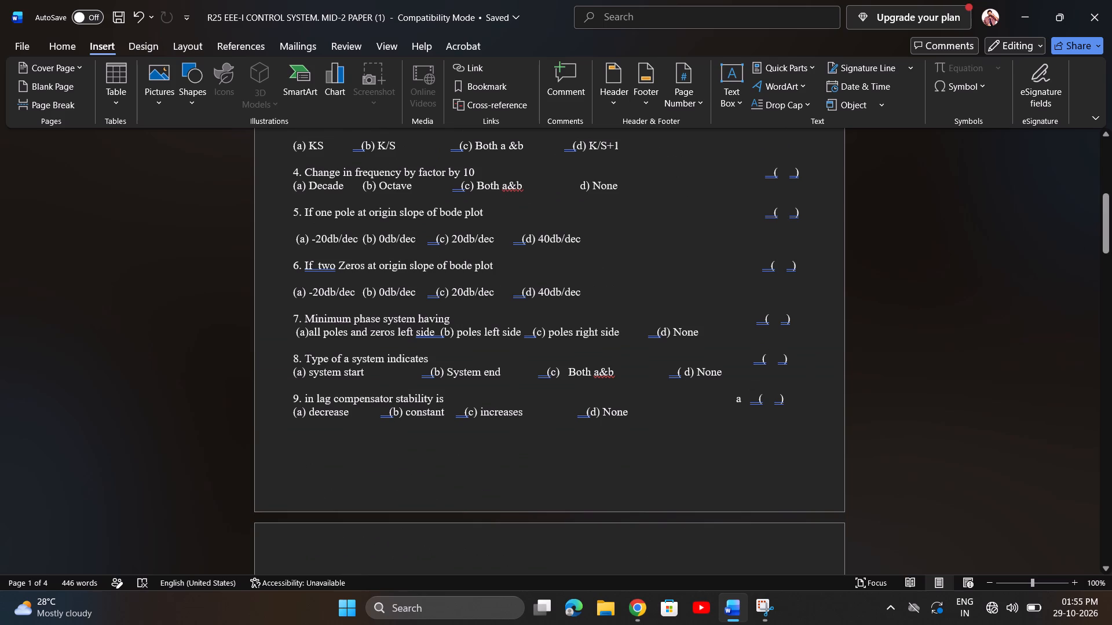
key("BackSpace")
key("BackSpace")
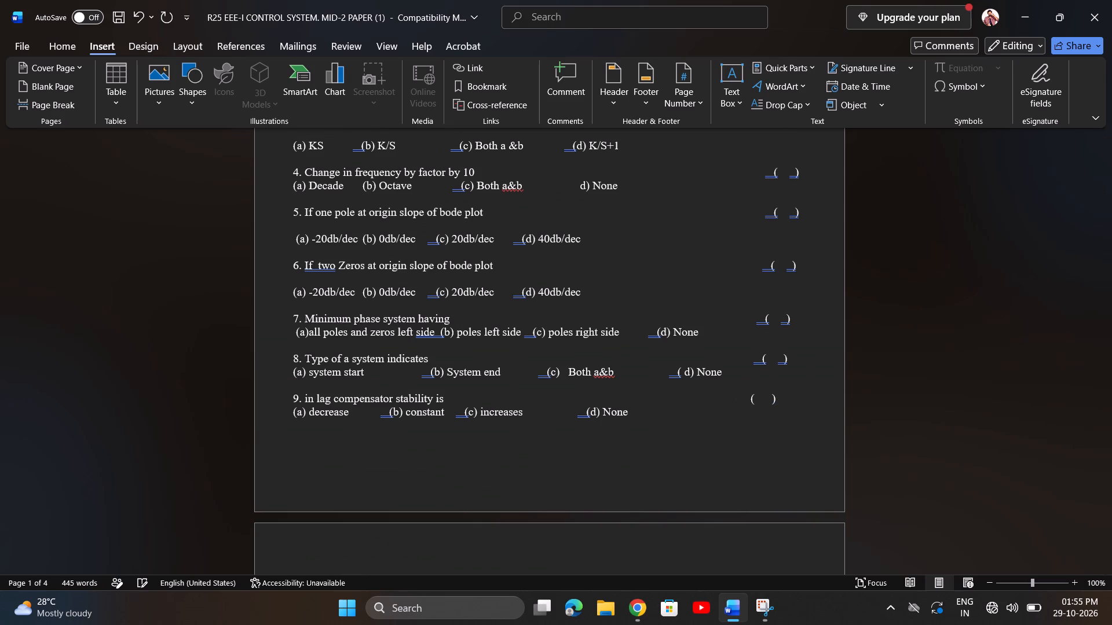
left_click(741, 400)
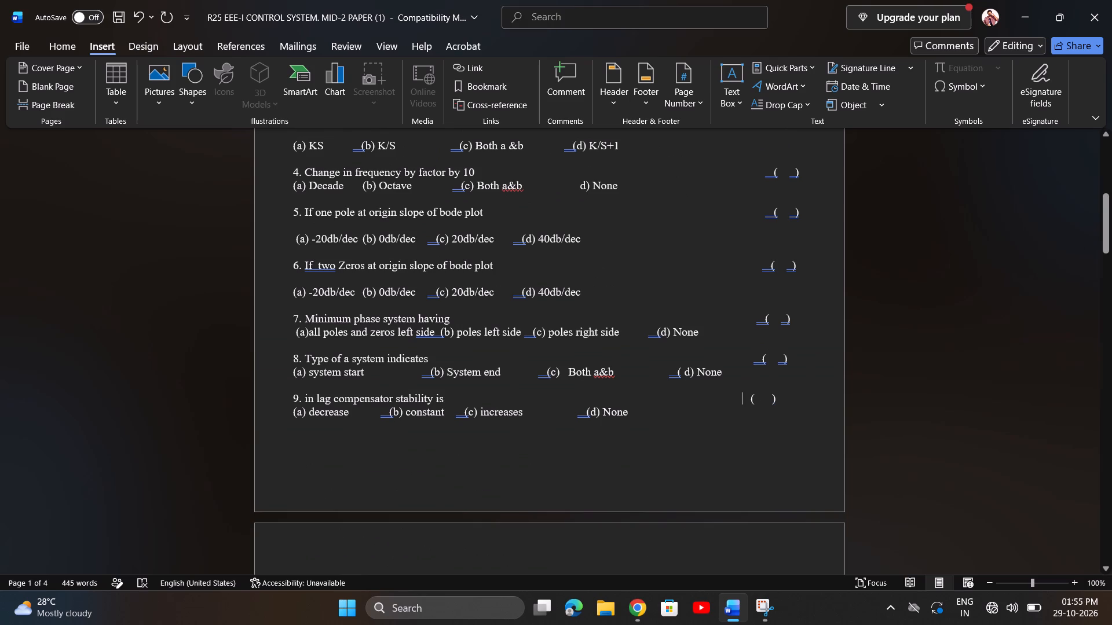
key("space")
key("space")
key("space")
key("space")
Delete the day number "31" from the Date of Exam line in the question paper's heading.
left_click_drag(1103, 200, 1111, 167)
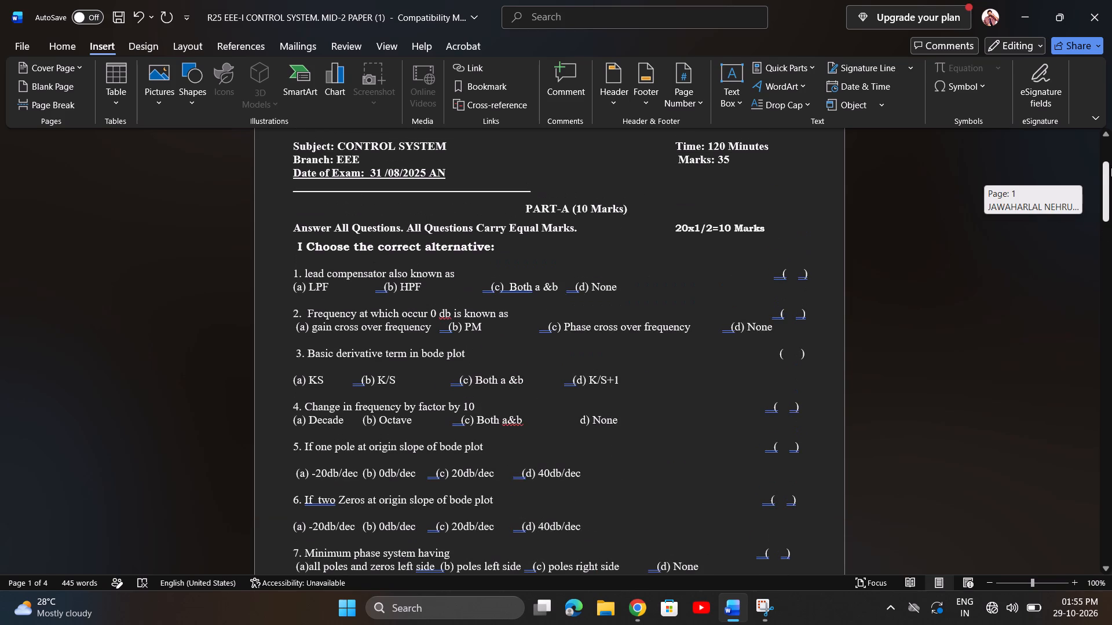
left_click_drag(1111, 167, 1111, 256)
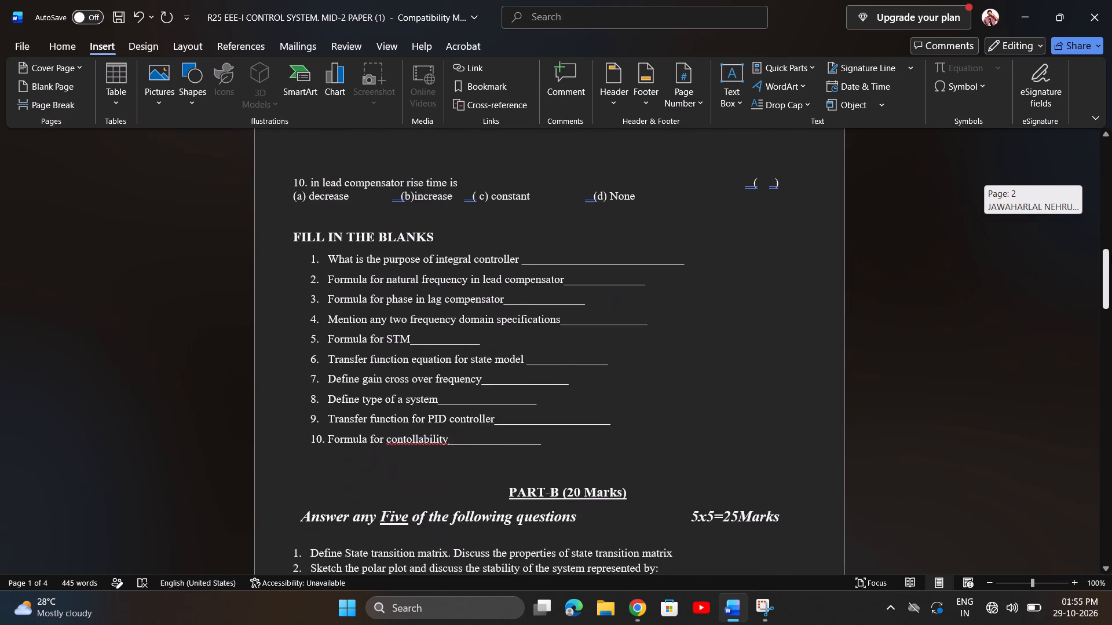
left_click_drag(1111, 256, 1111, 365)
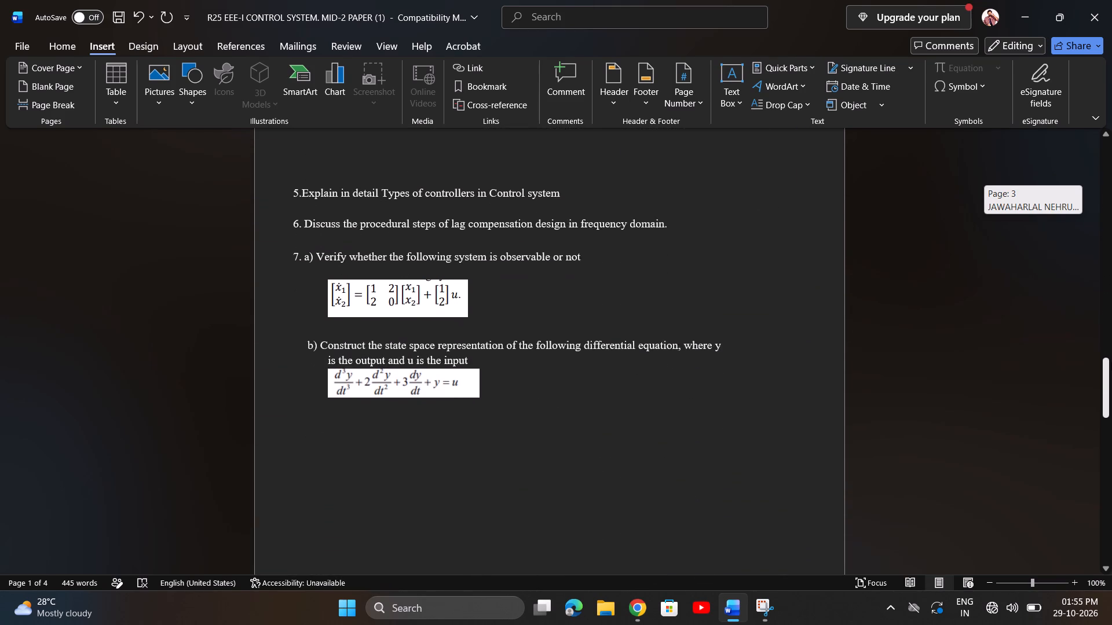
left_click_drag(1111, 365, 1111, 141)
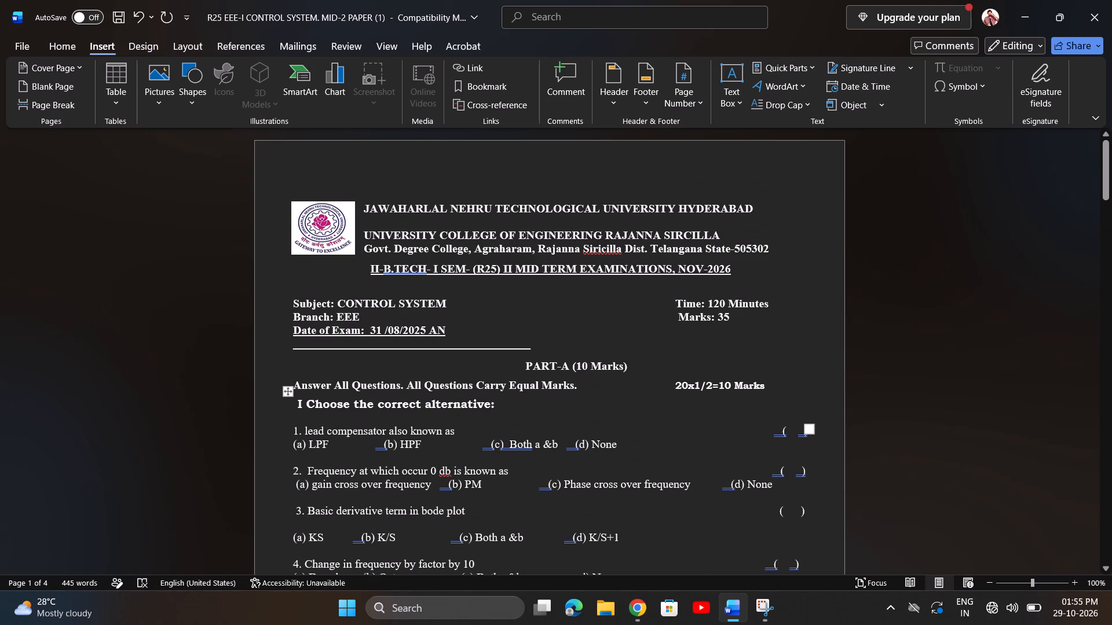
left_click(382, 330)
key("BackSpace")
key("BackSpace")
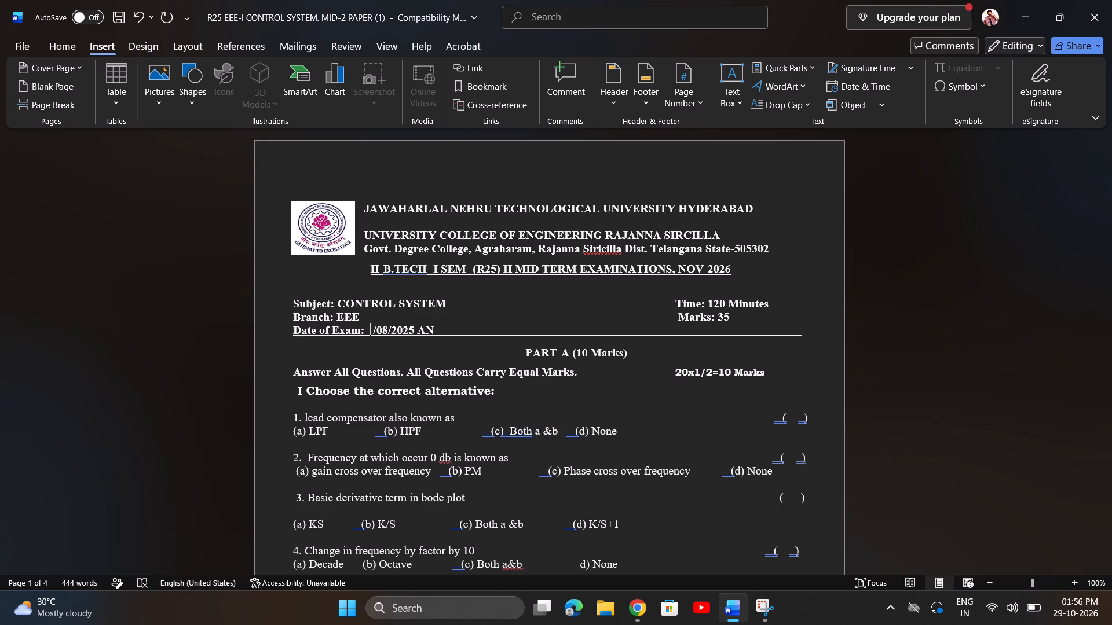
Delete the rest of the exam date, including "/08/2025" and "AN", so the Date of Exam line is blank.
left_click(438, 334)
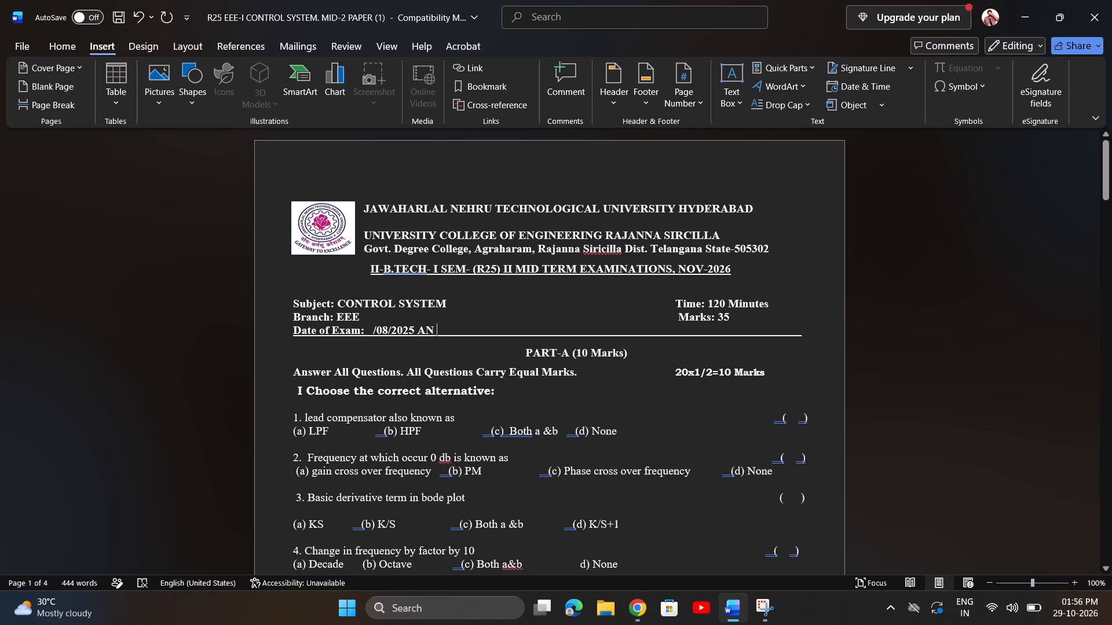
left_click(414, 329)
key("BackSpace")
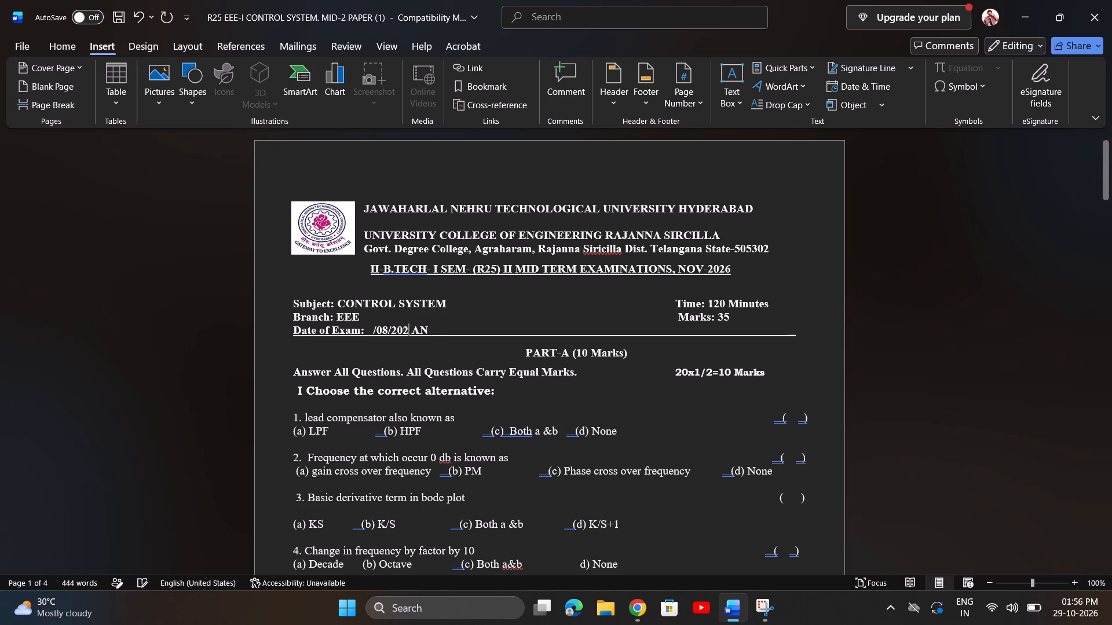
key("BackSpace")
key("BackSpace")
key("BackSpace")
key("BackSpace")
key("BackSpace")
key("BackSpace")
key("BackSpace")
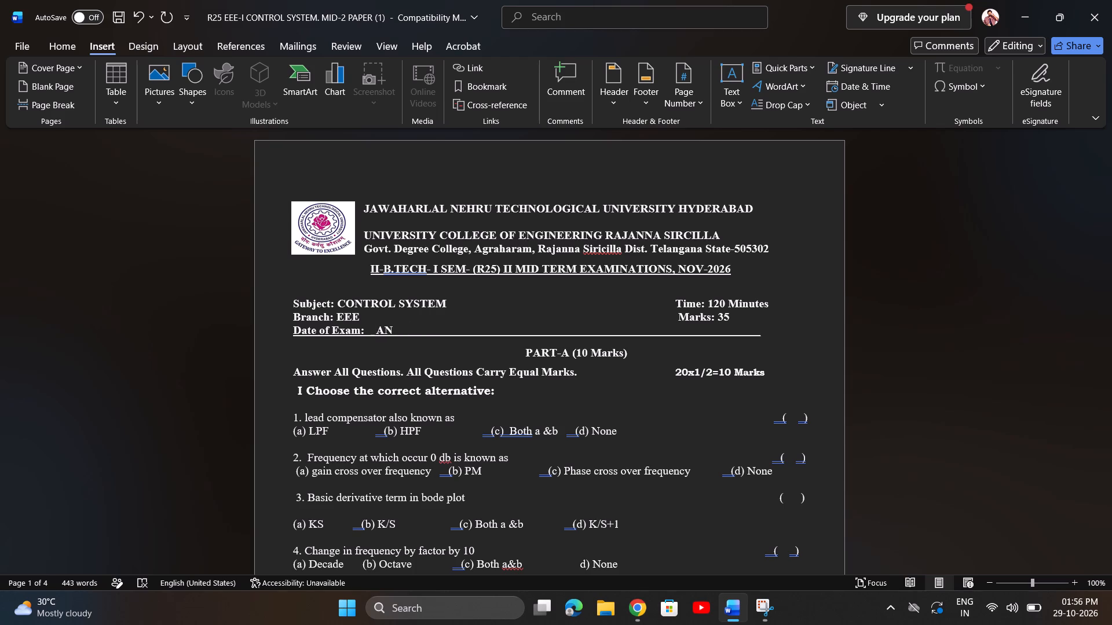
left_click(403, 336)
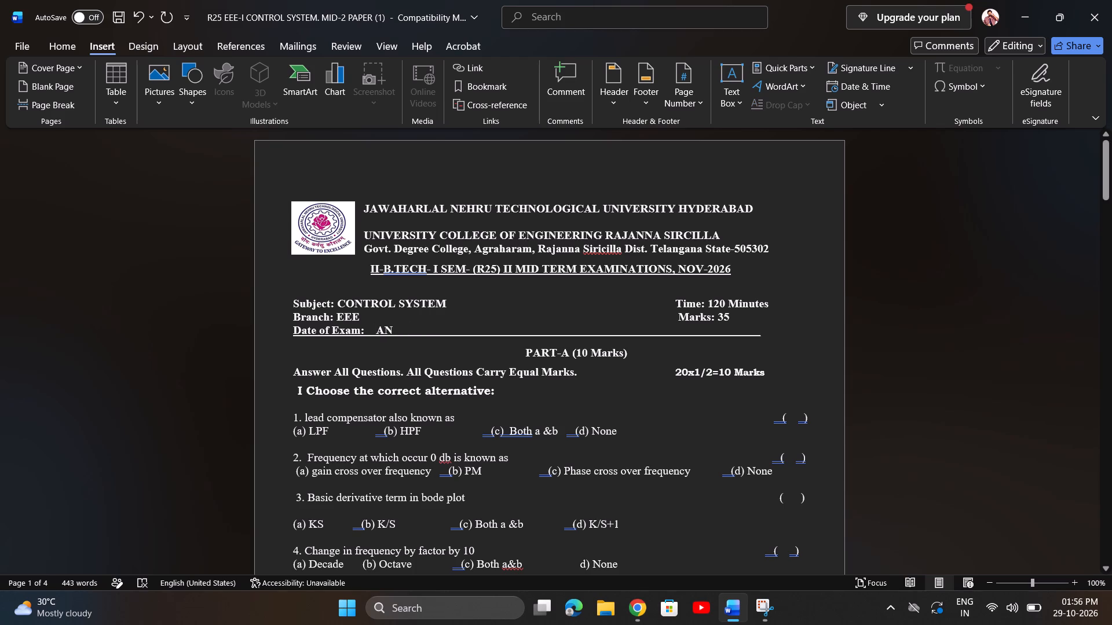
left_click(397, 330)
key("BackSpace")
key("BackSpace")
key("BackSpace")
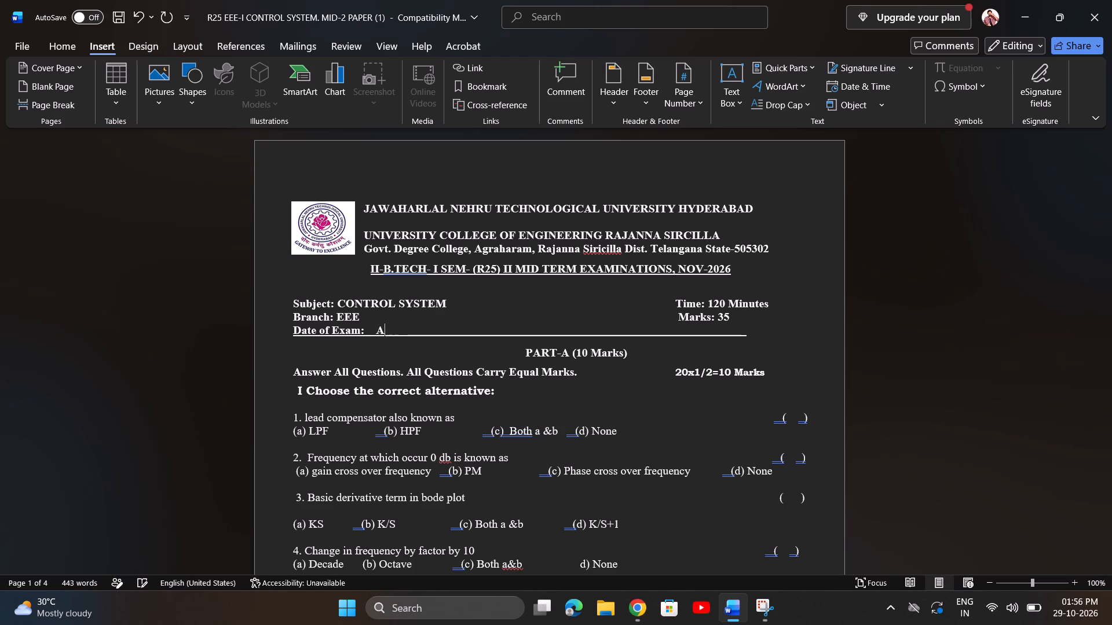
key("BackSpace")
key("BackSpace")
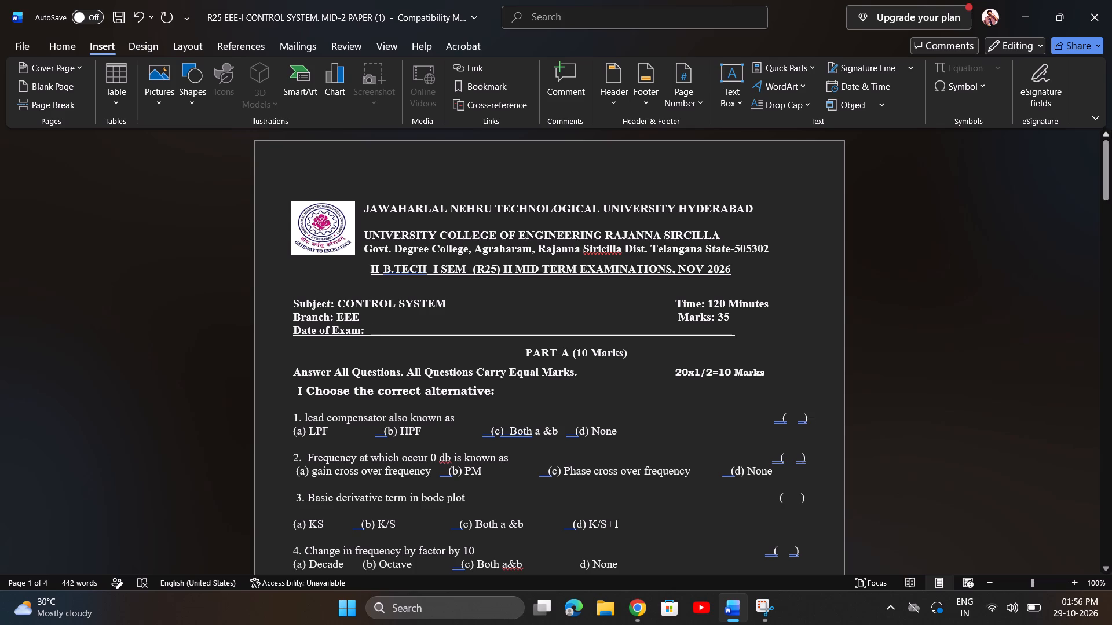
Place the text cursor at the start of question 10's answer options, before "(a) decrease" on the second page.
left_click_drag(1104, 156, 1107, 166)
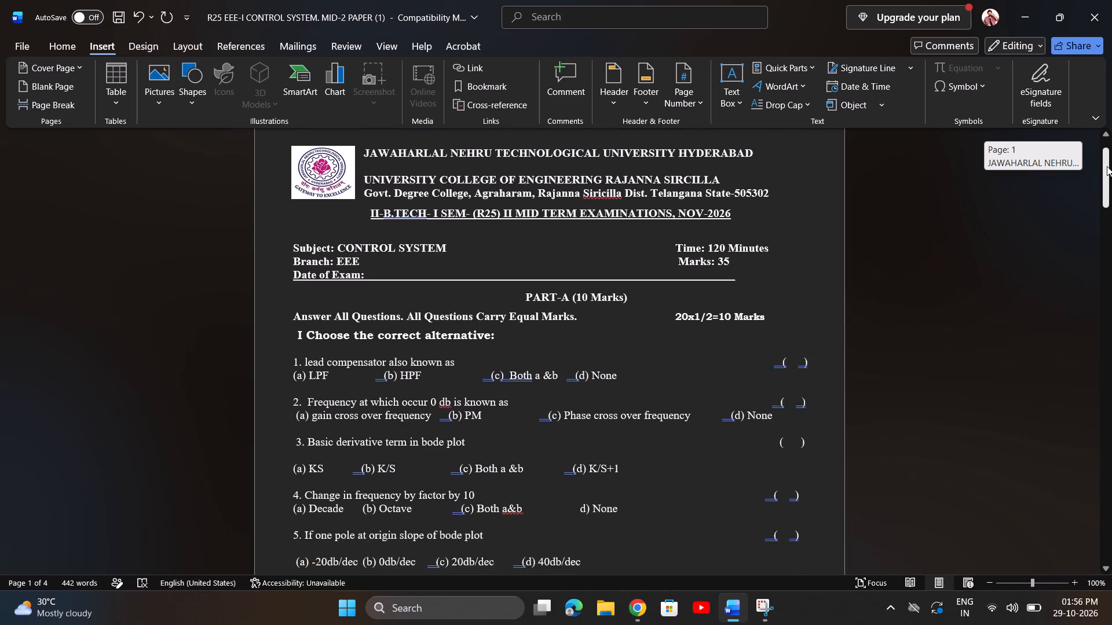
left_click_drag(1107, 166, 1111, 247)
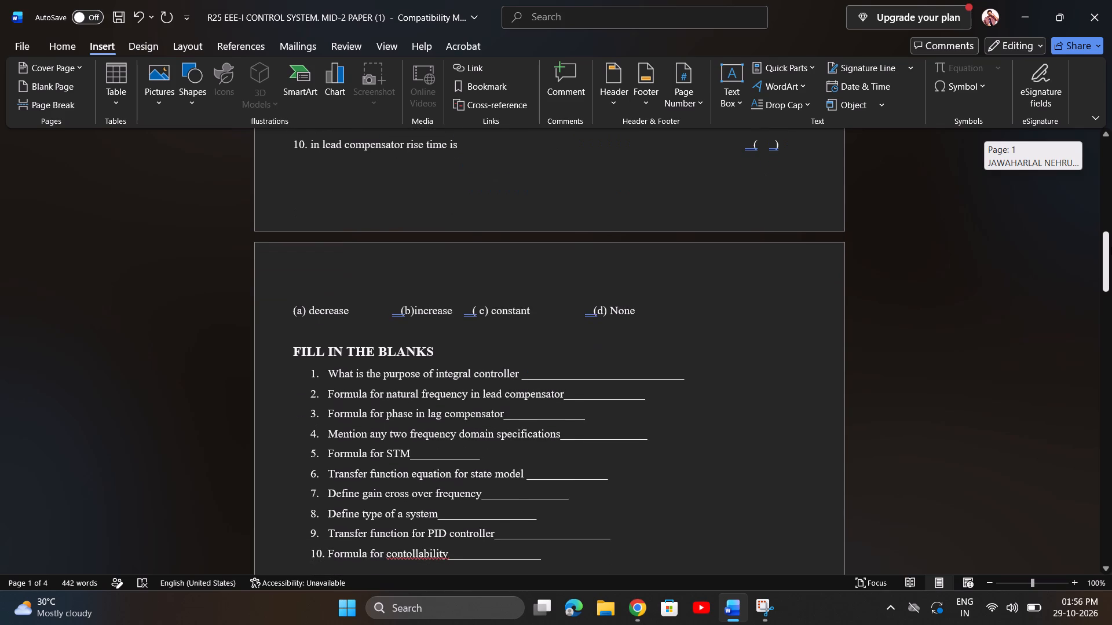
left_click_drag(1111, 247, 1111, 231)
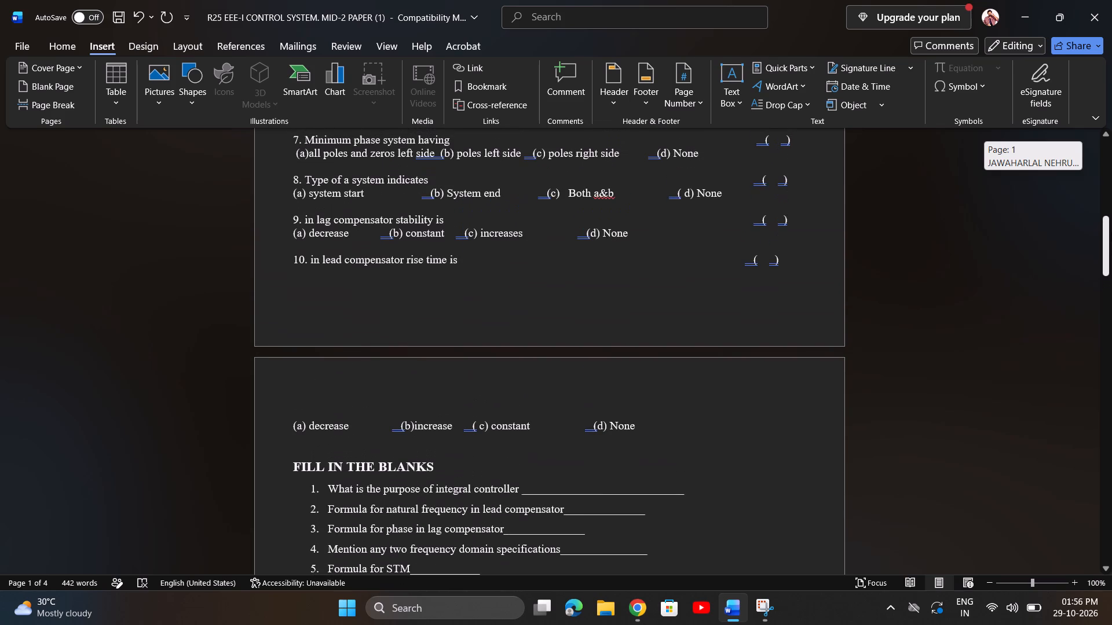
left_click_drag(1111, 231, 1111, 175)
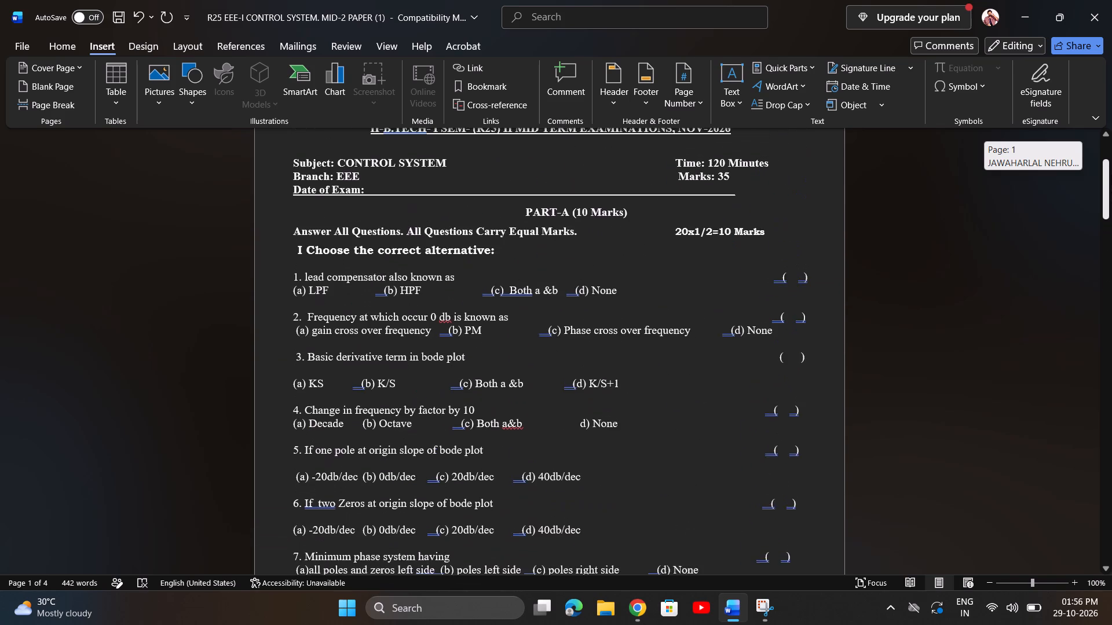
left_click_drag(1111, 175, 1111, 223)
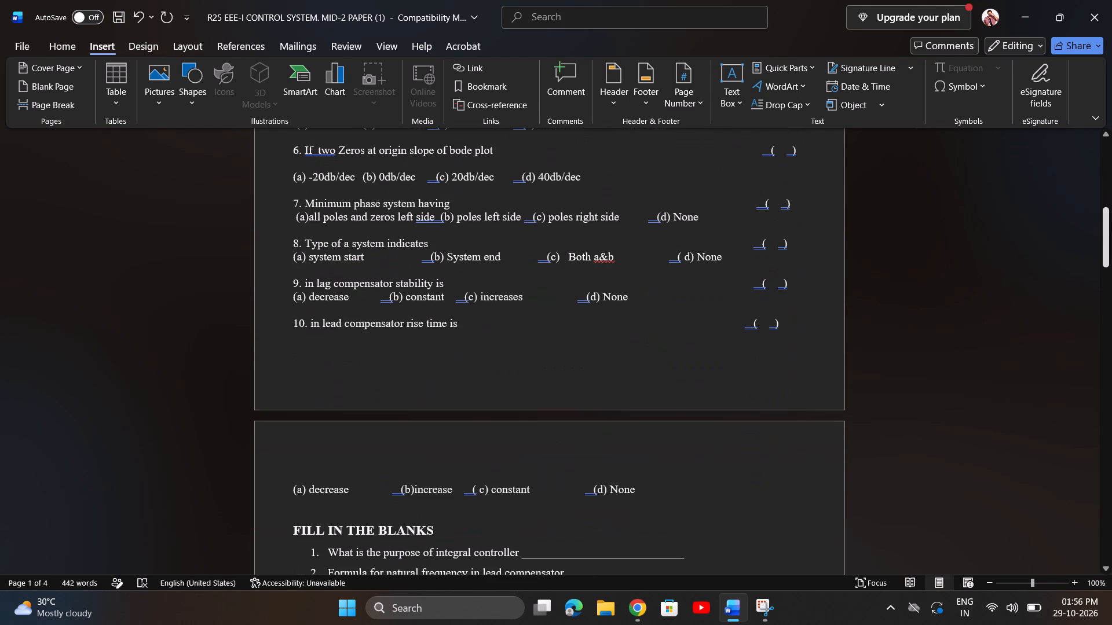
left_click(281, 480)
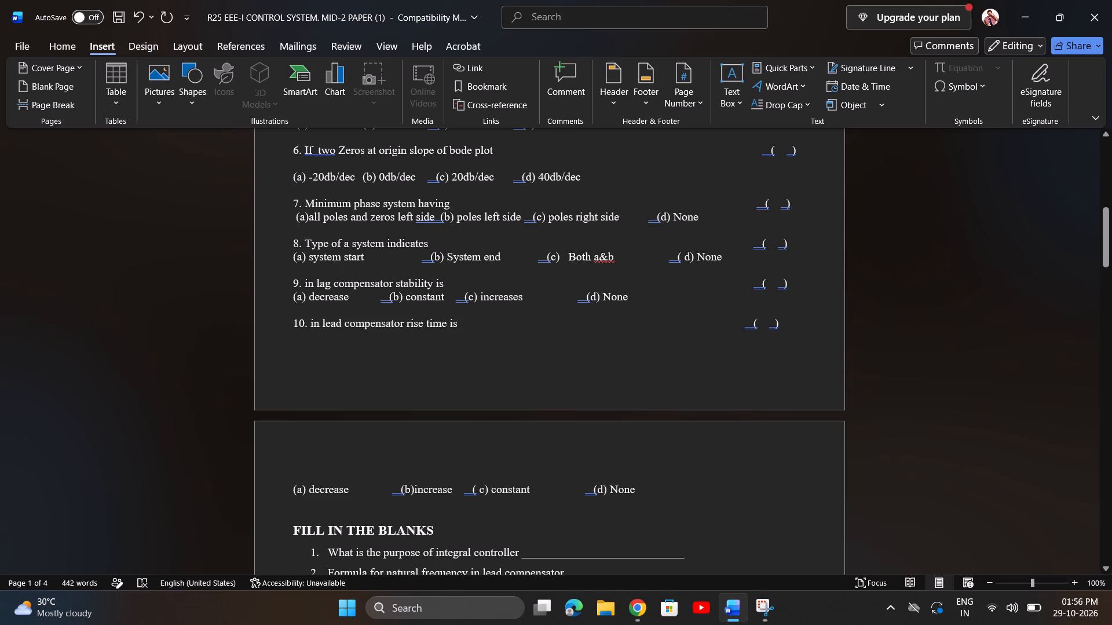
Remove the break before question 10's "(a) decrease" so its answer options join the end of the question line.
left_click(289, 490)
left_click(289, 490)
key("BackSpace")
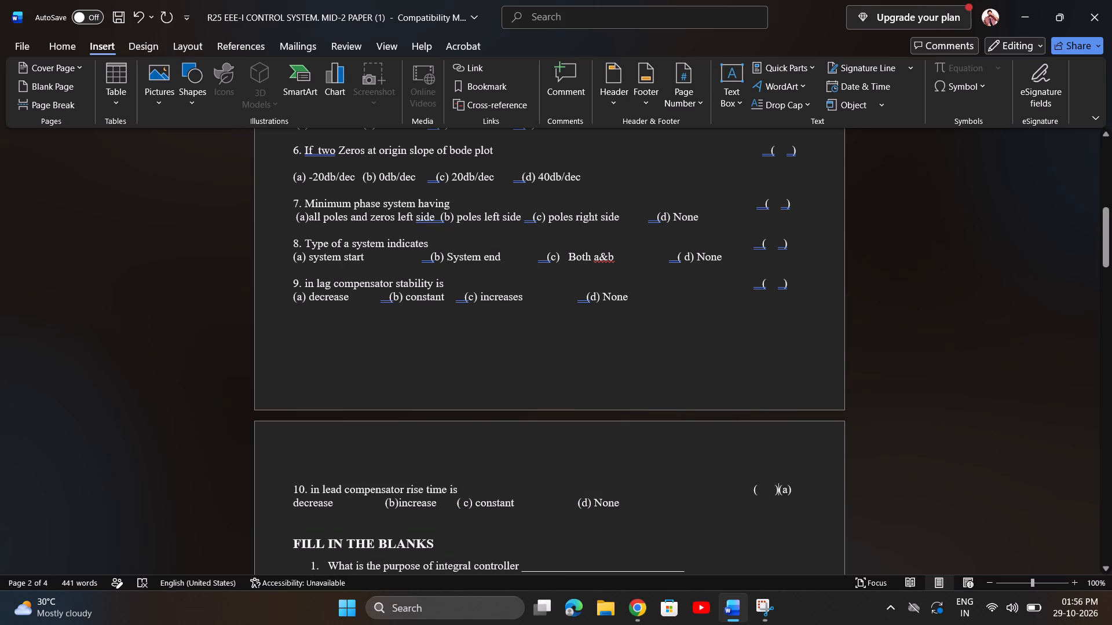
Look over the question paper from the first page through question 7 on the third page and save it.
left_click_drag(1108, 249, 1111, 204)
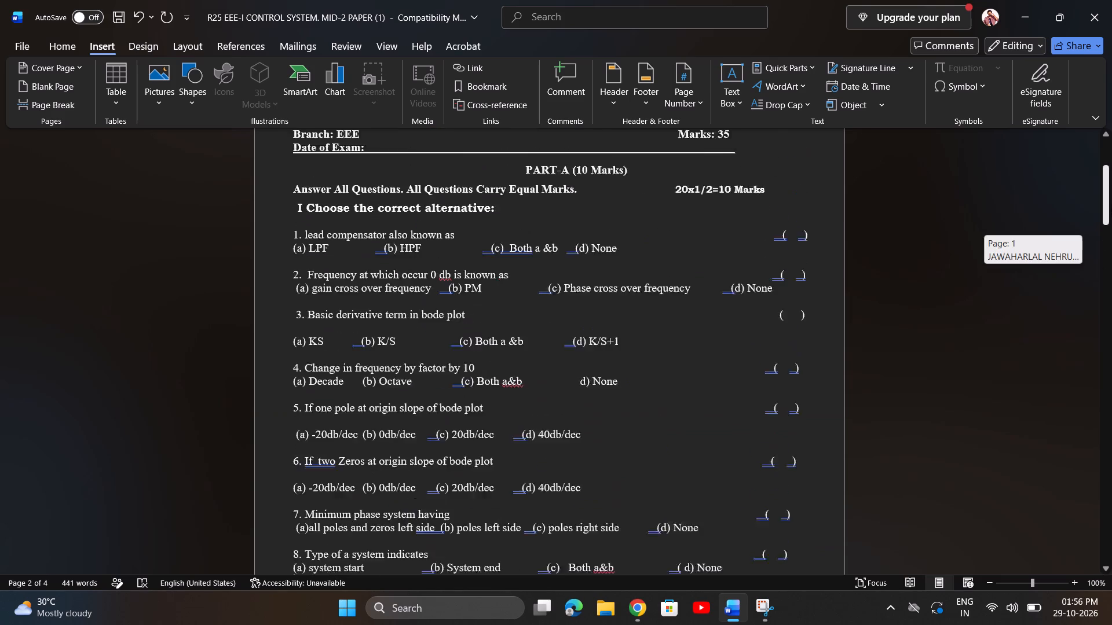
left_click_drag(1111, 204, 1111, 250)
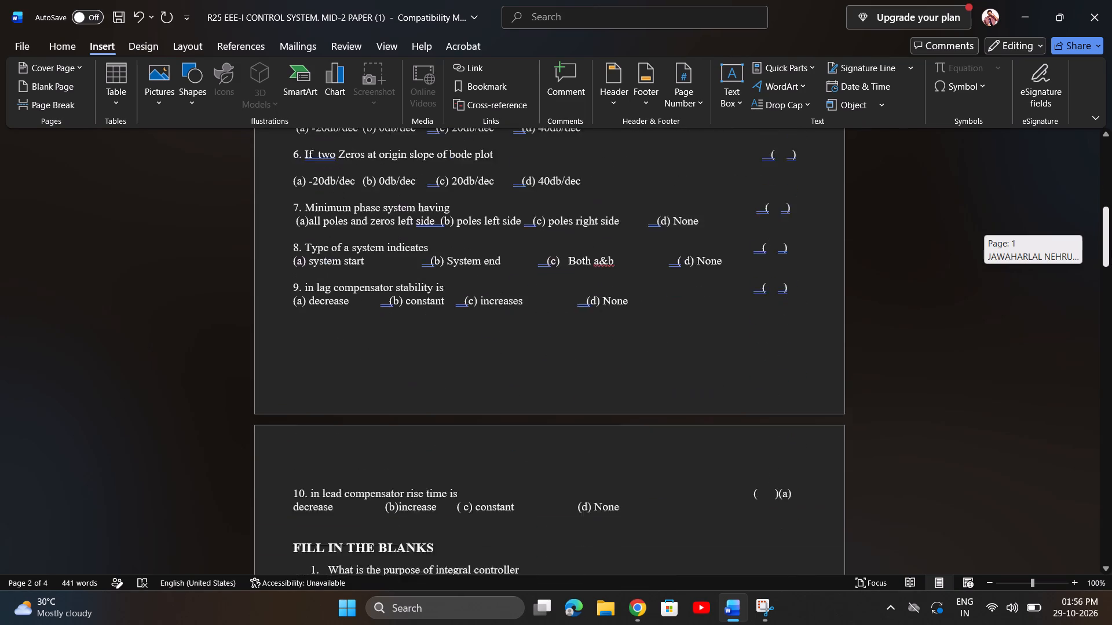
left_click_drag(1111, 250, 1111, 394)
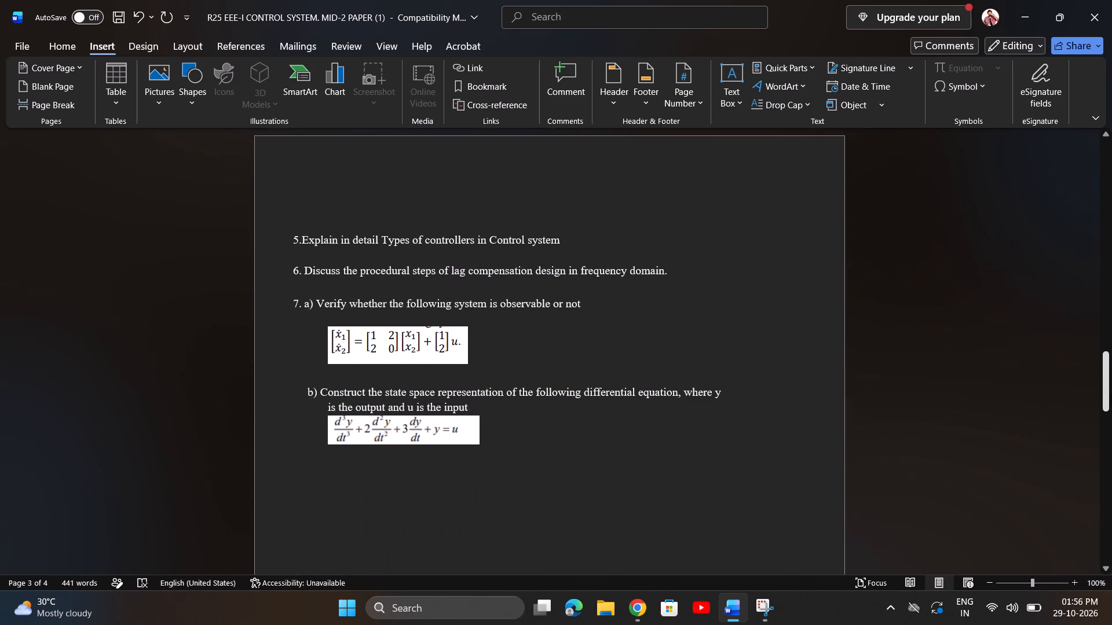
key("ctrl+s")
key("ctrl+s")
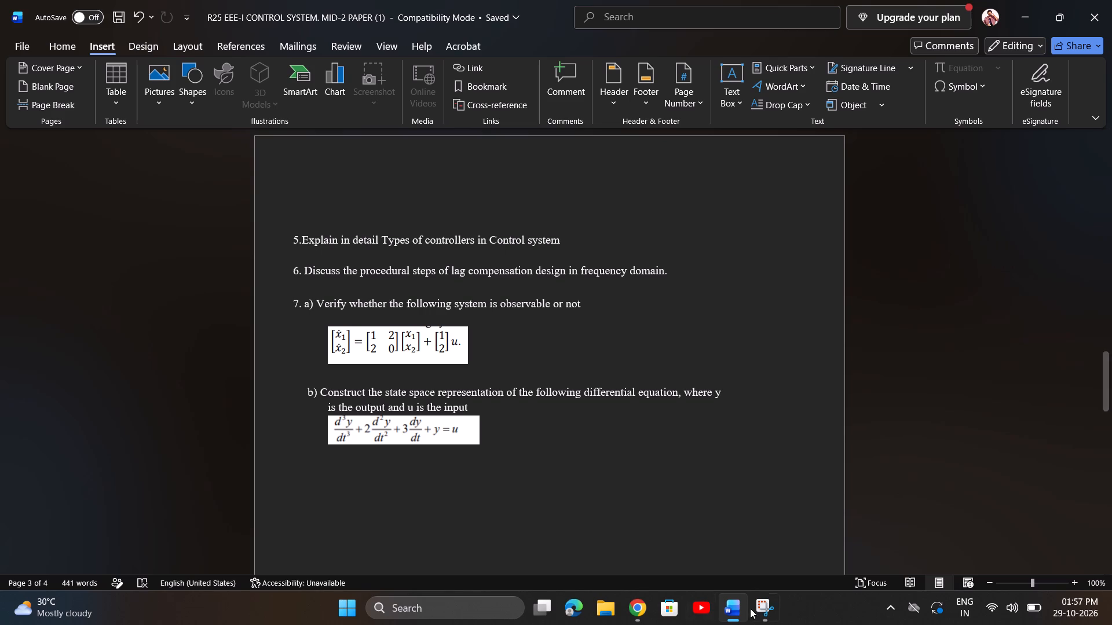
Switch to the Chrome browser window.
left_click(636, 604)
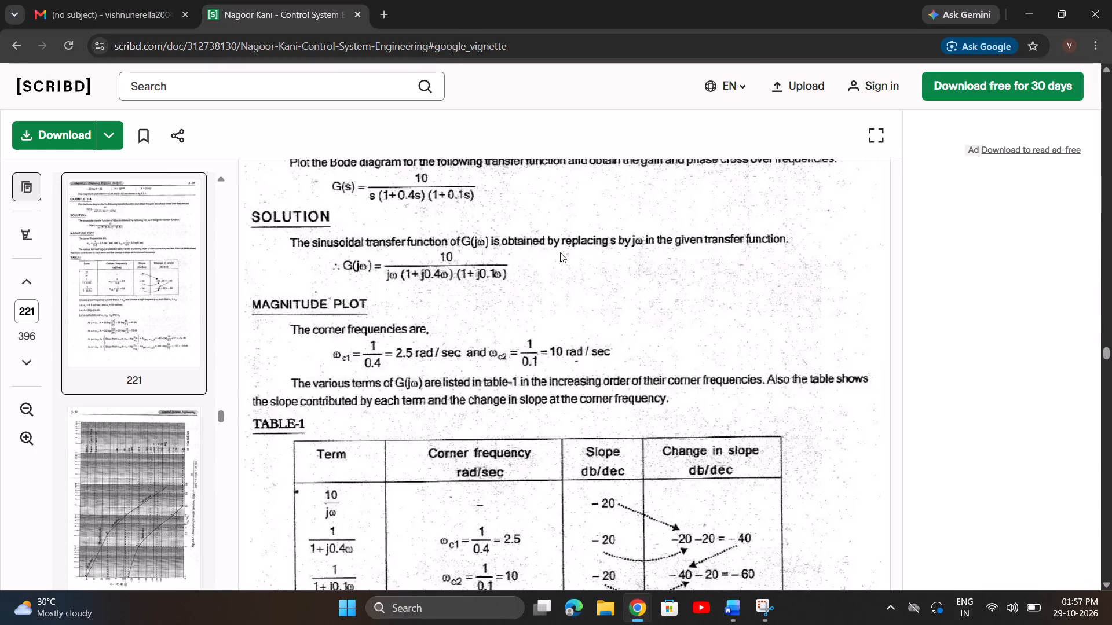
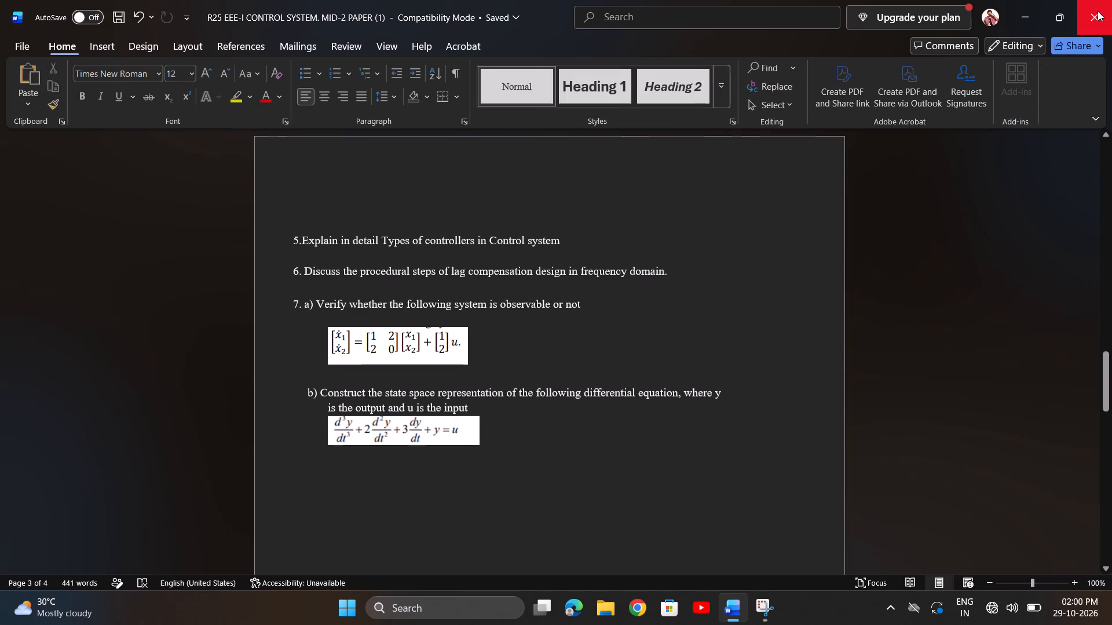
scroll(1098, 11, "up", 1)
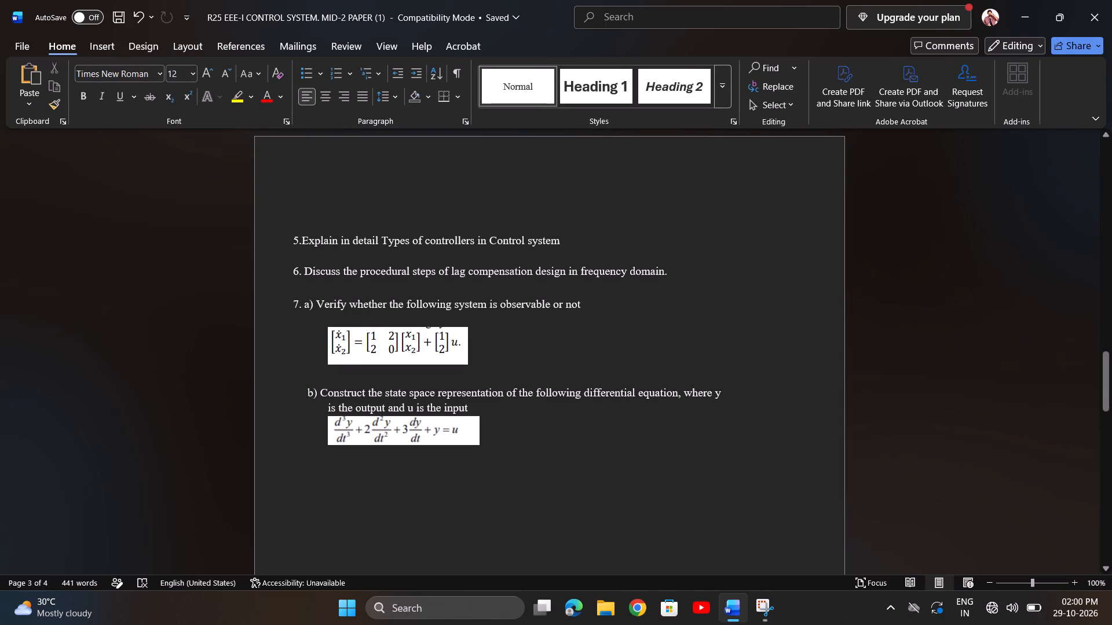
Review the Part B questions and their equations across the second and third pages of the paper.
scroll(1018, 245, "up", 3)
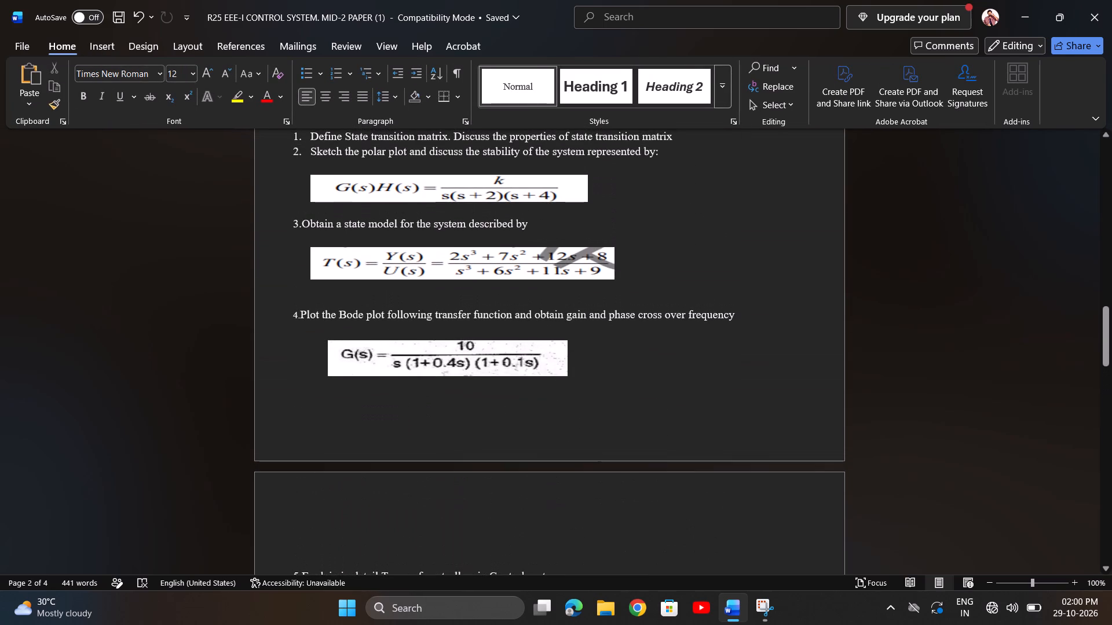
scroll(1018, 245, "up", 1)
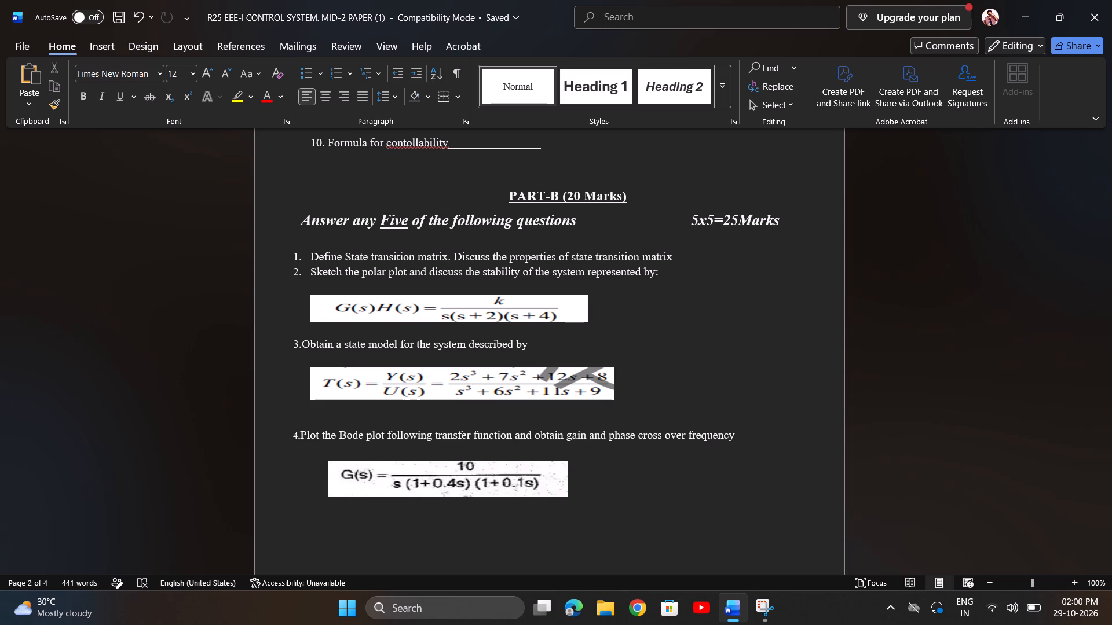
scroll(1018, 245, "down", 1)
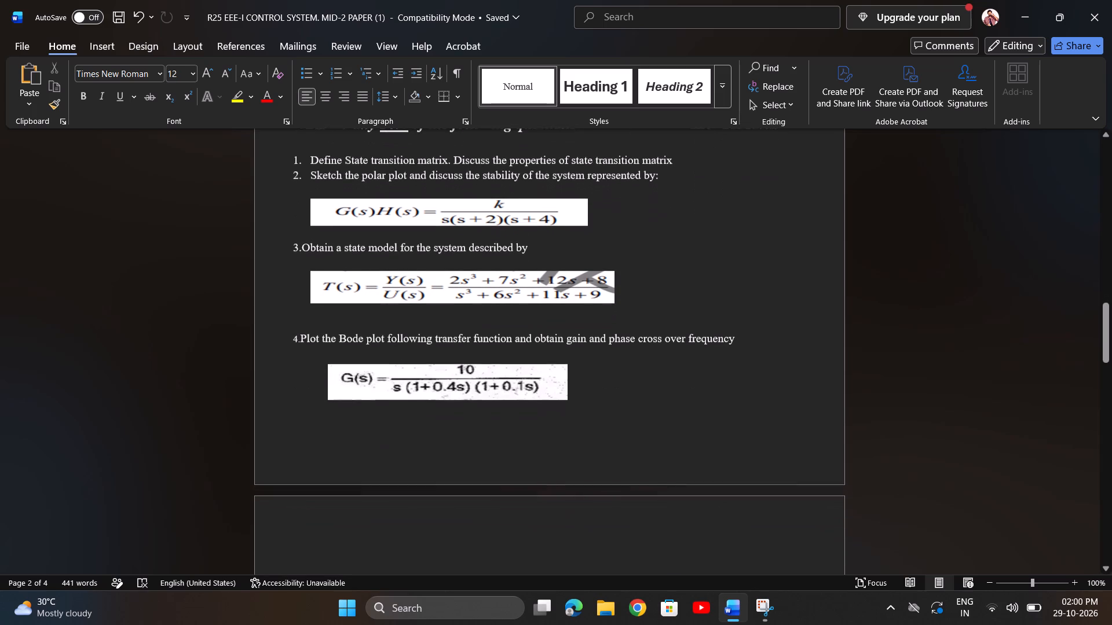
scroll(1018, 245, "down", 1)
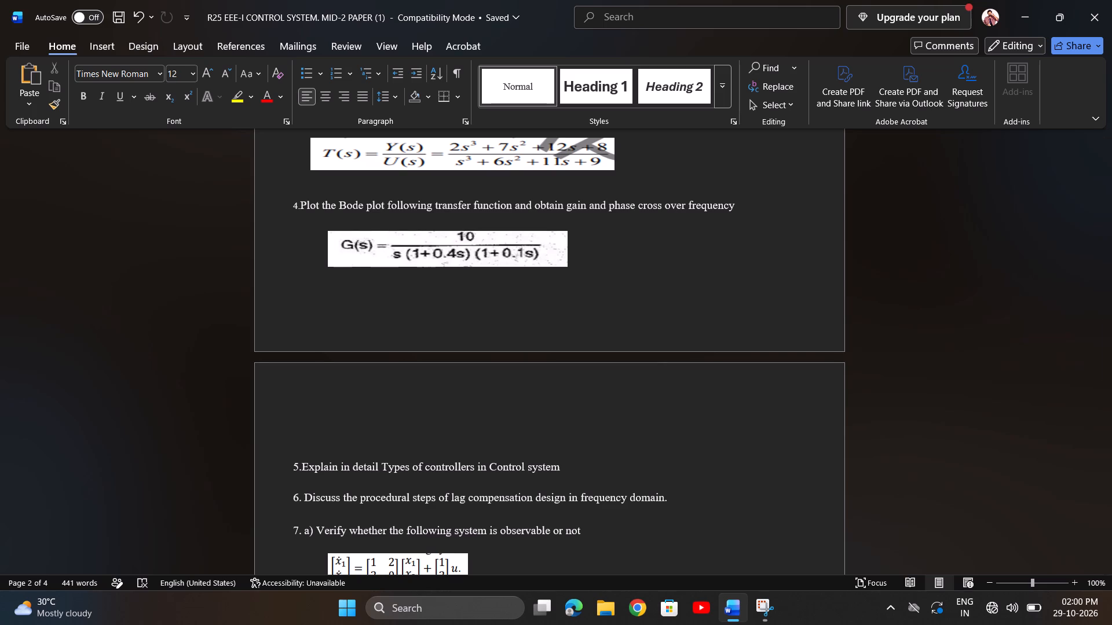
Close the question paper and the Snipping Tool window holding the G(s) equation capture.
triple_click(1111, 0)
triple_click(1111, 0)
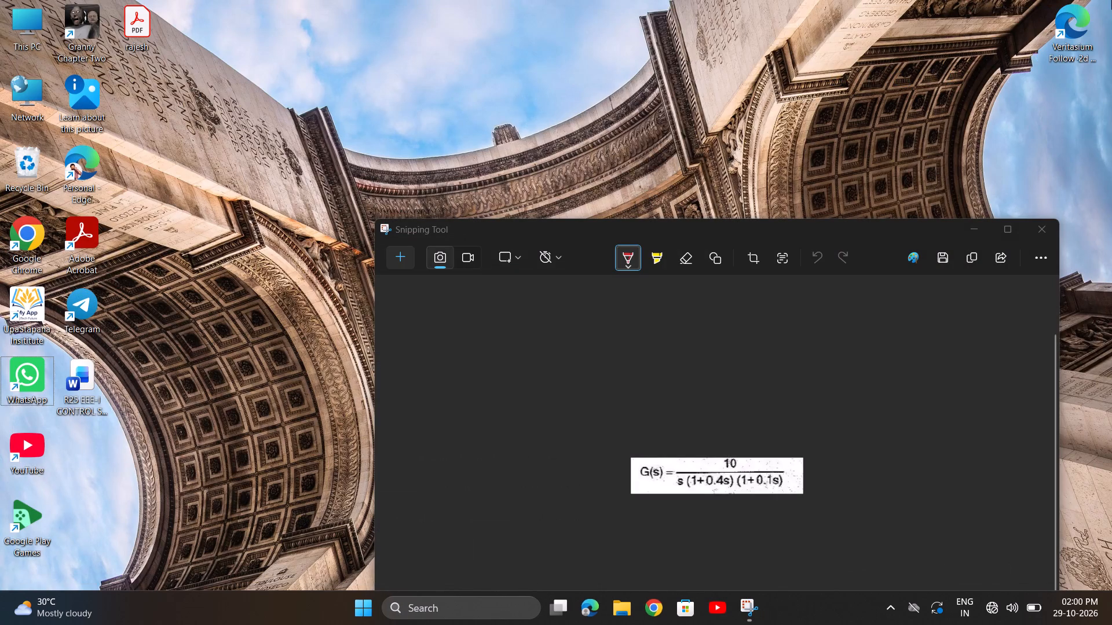
double_click(1044, 234)
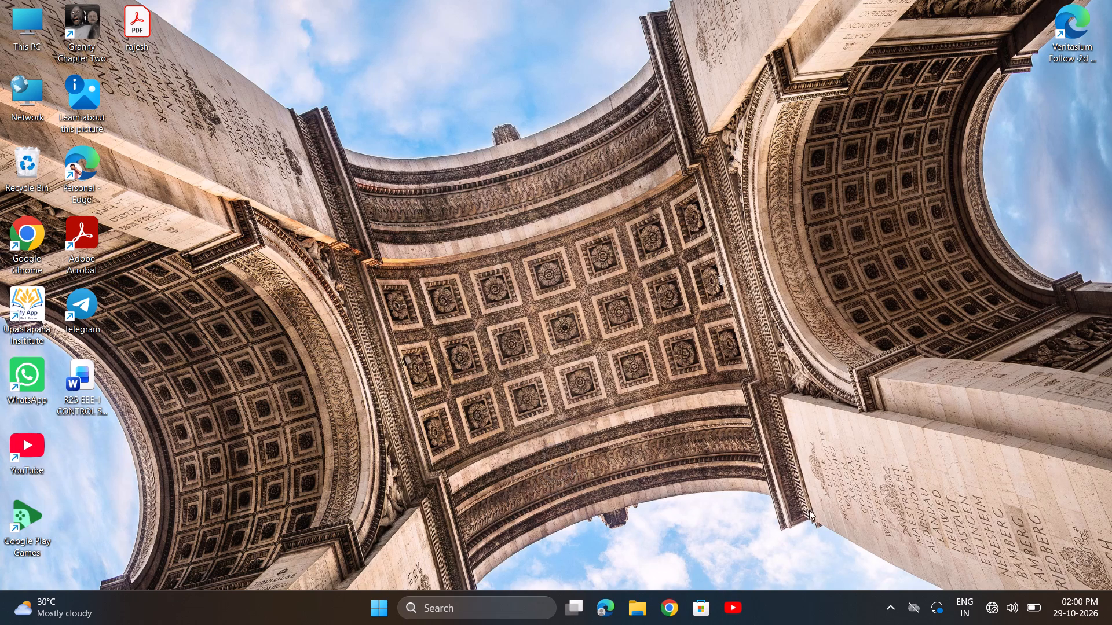
Shut down the computer.
left_click(379, 612)
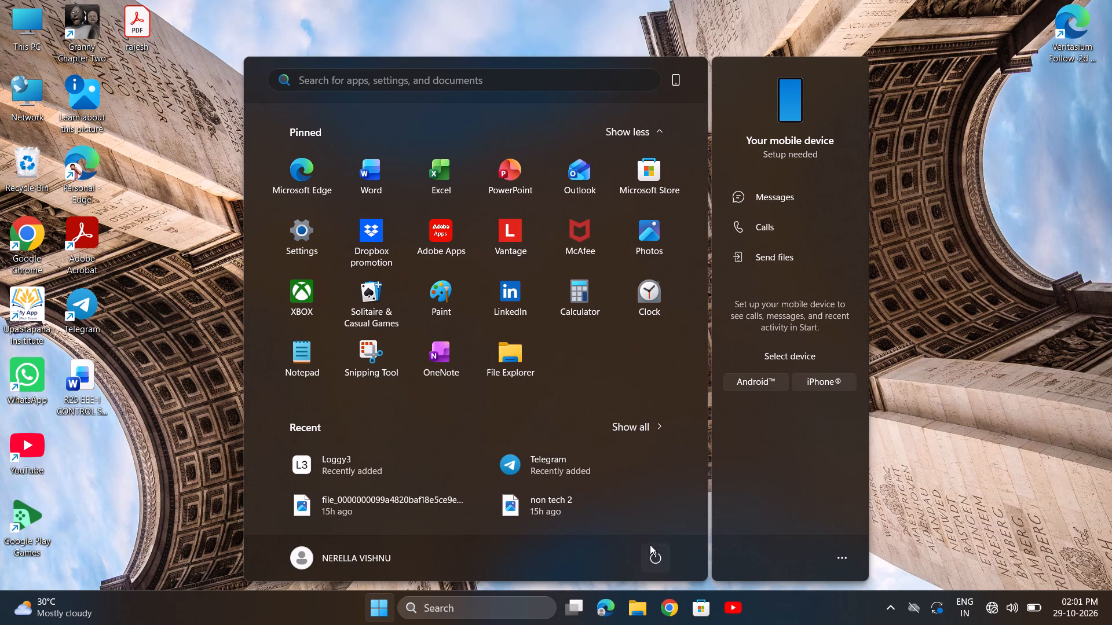
left_click(657, 554)
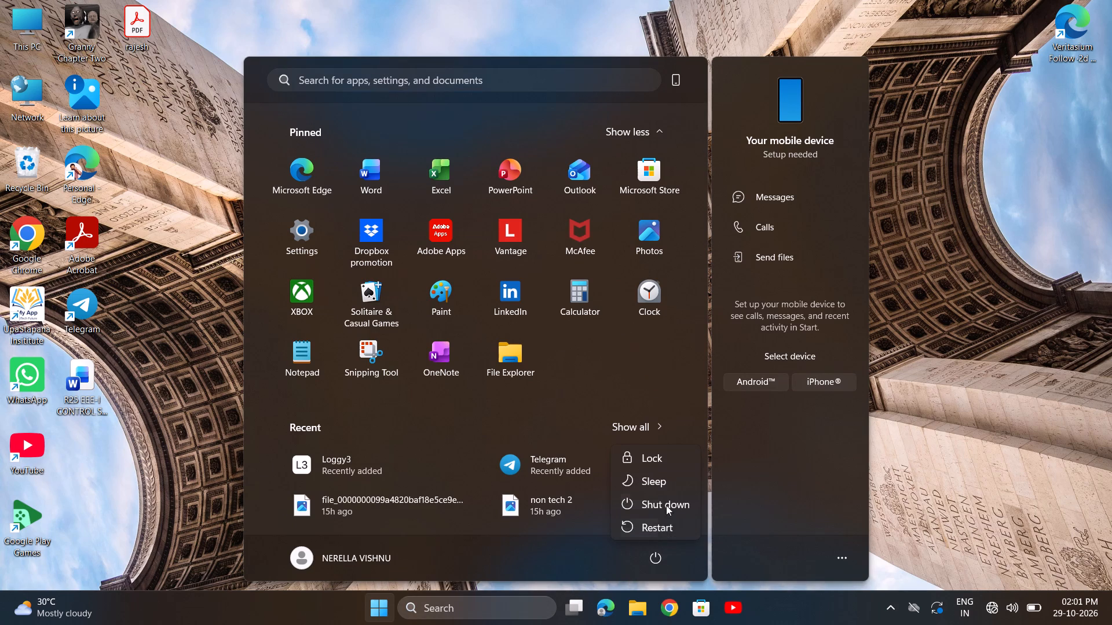
left_click(667, 501)
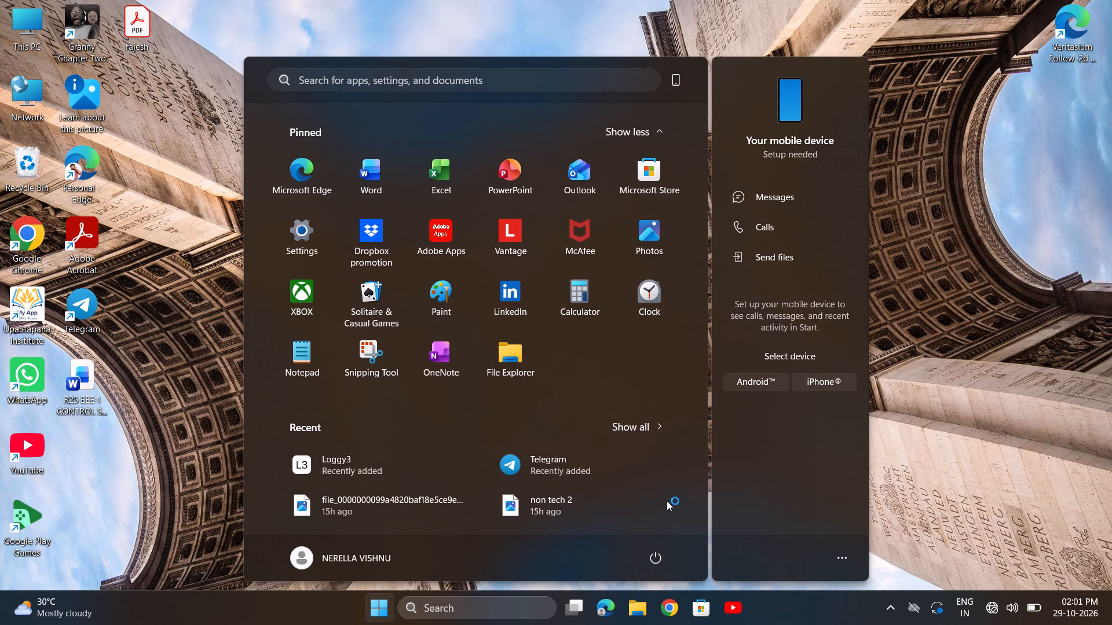